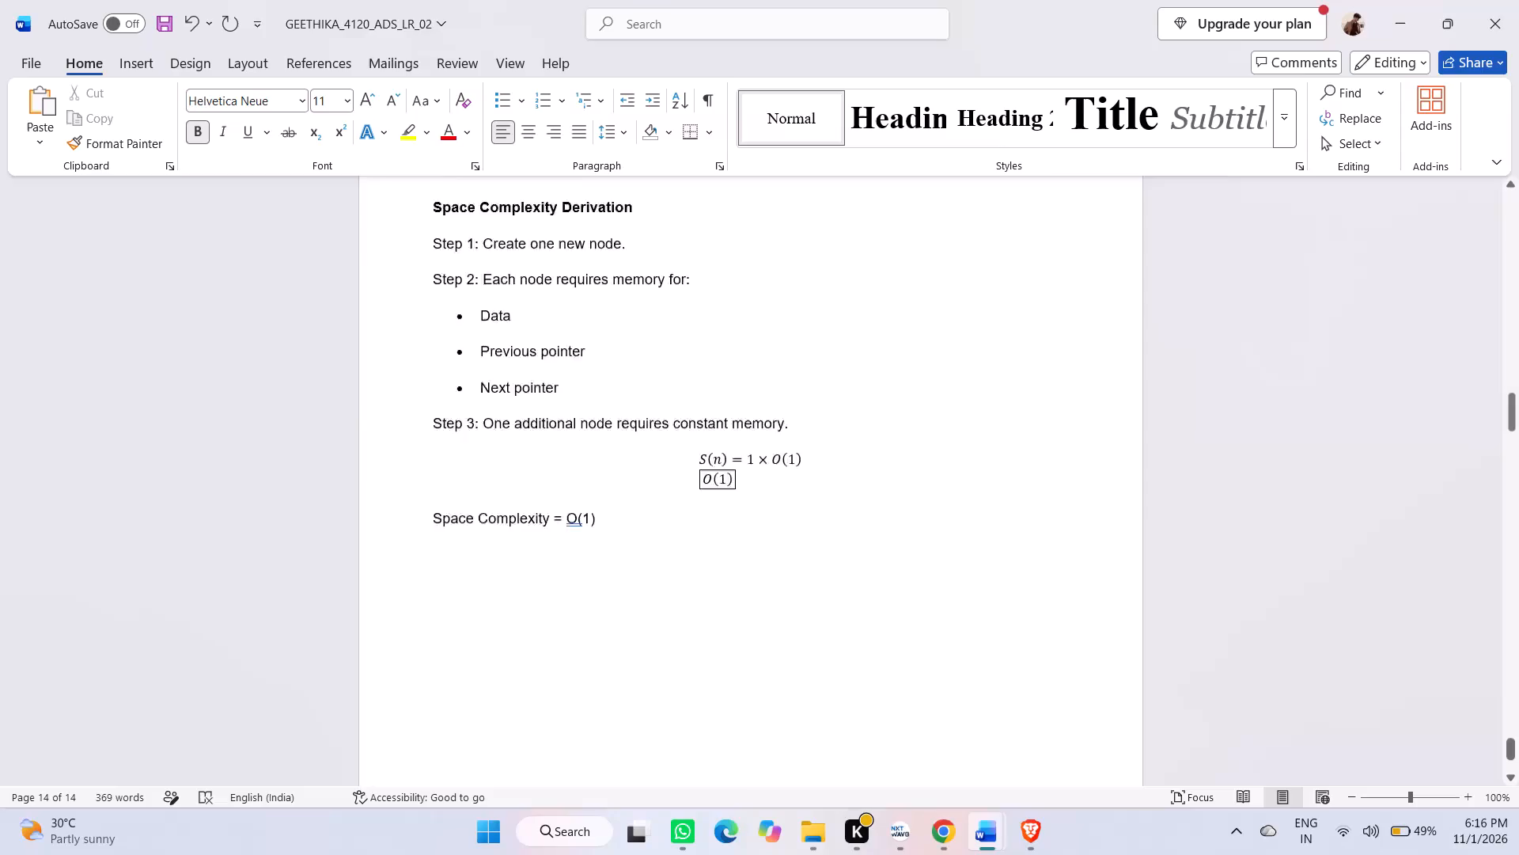
# Review the lab report from its last page back to the student details table on the first page.
pyautogui.scroll(20, 819, 698)
pyautogui.scroll(8, 819, 698)
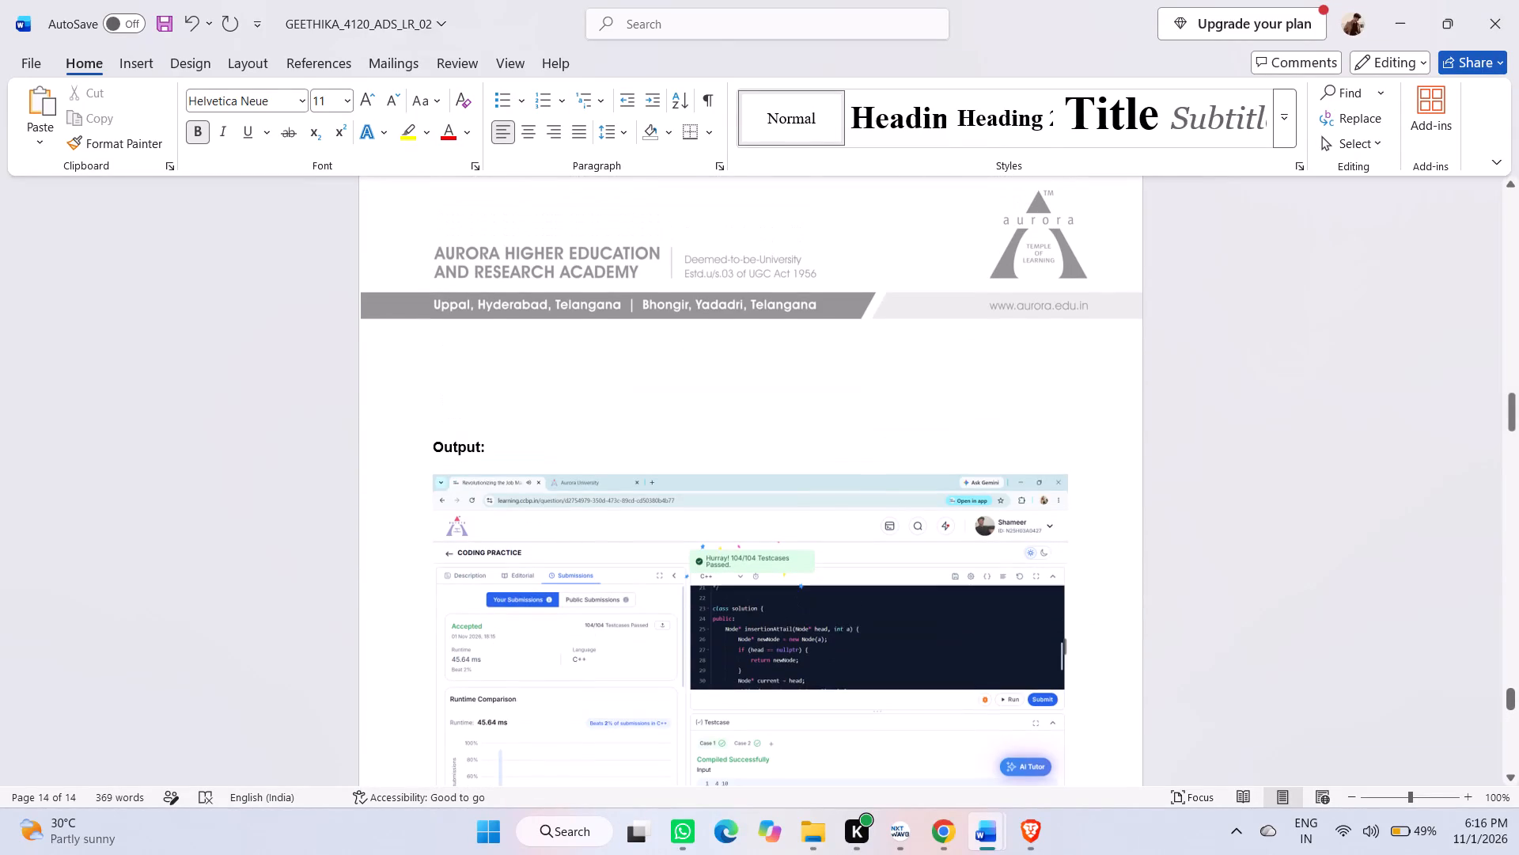
pyautogui.scroll(2, 819, 698)
pyautogui.scroll(1, 953, 640)
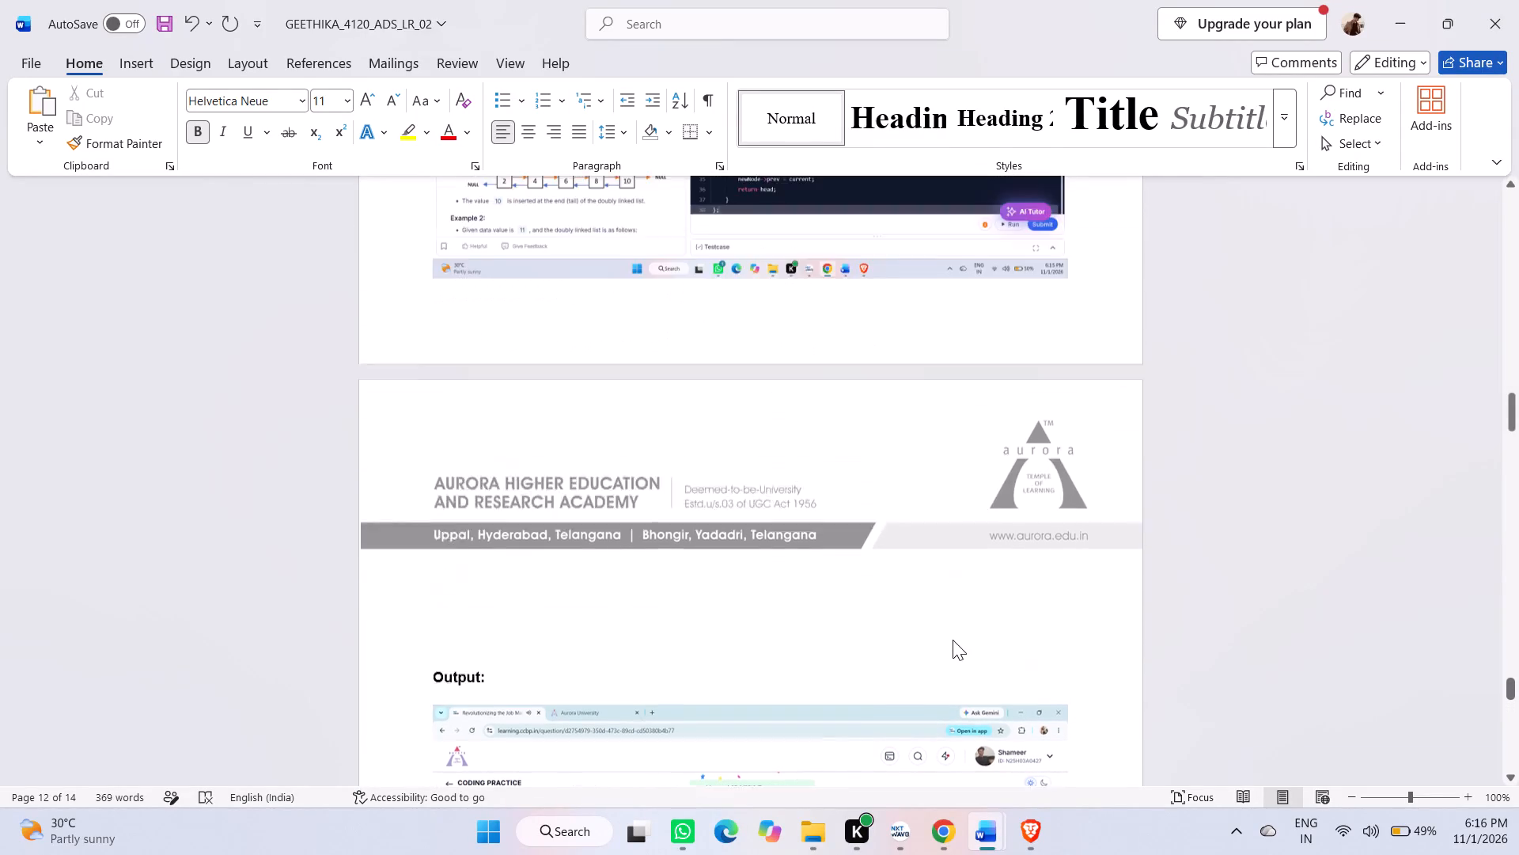
pyautogui.scroll(2, 953, 640)
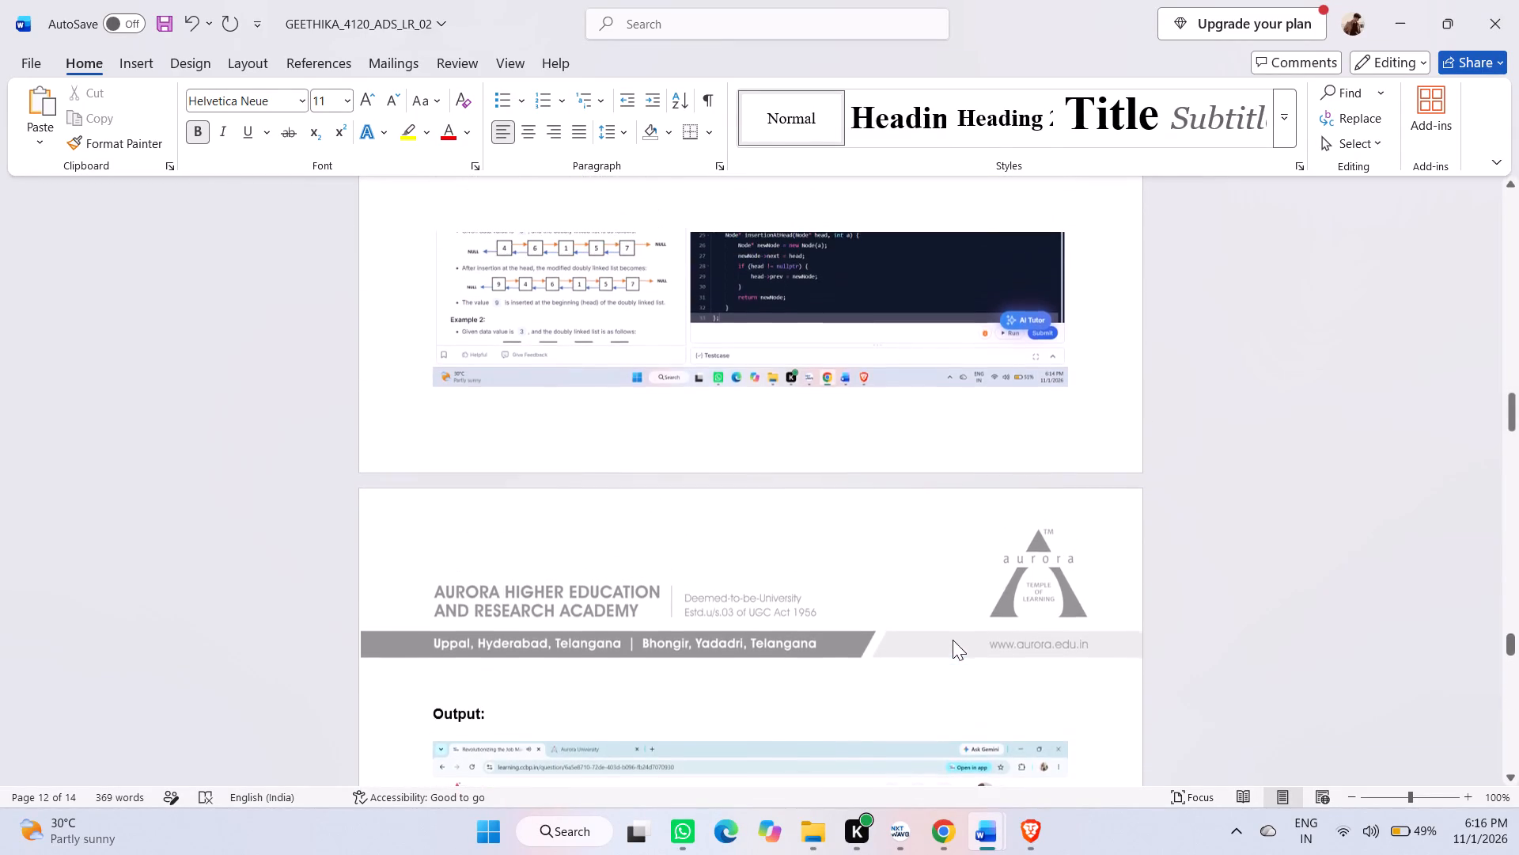
pyautogui.scroll(7, 953, 640)
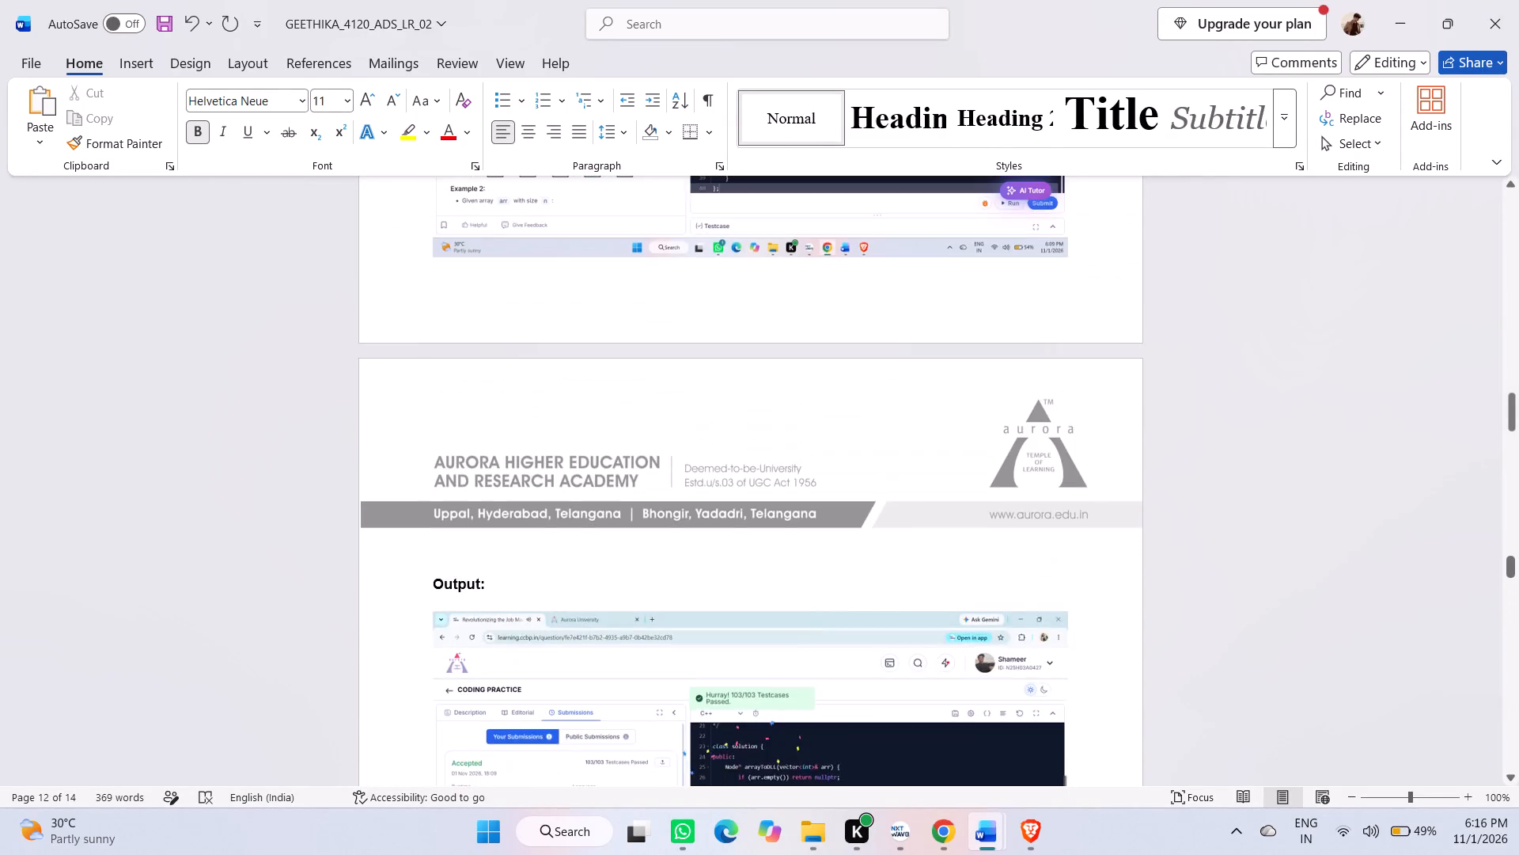
pyautogui.scroll(3, 953, 640)
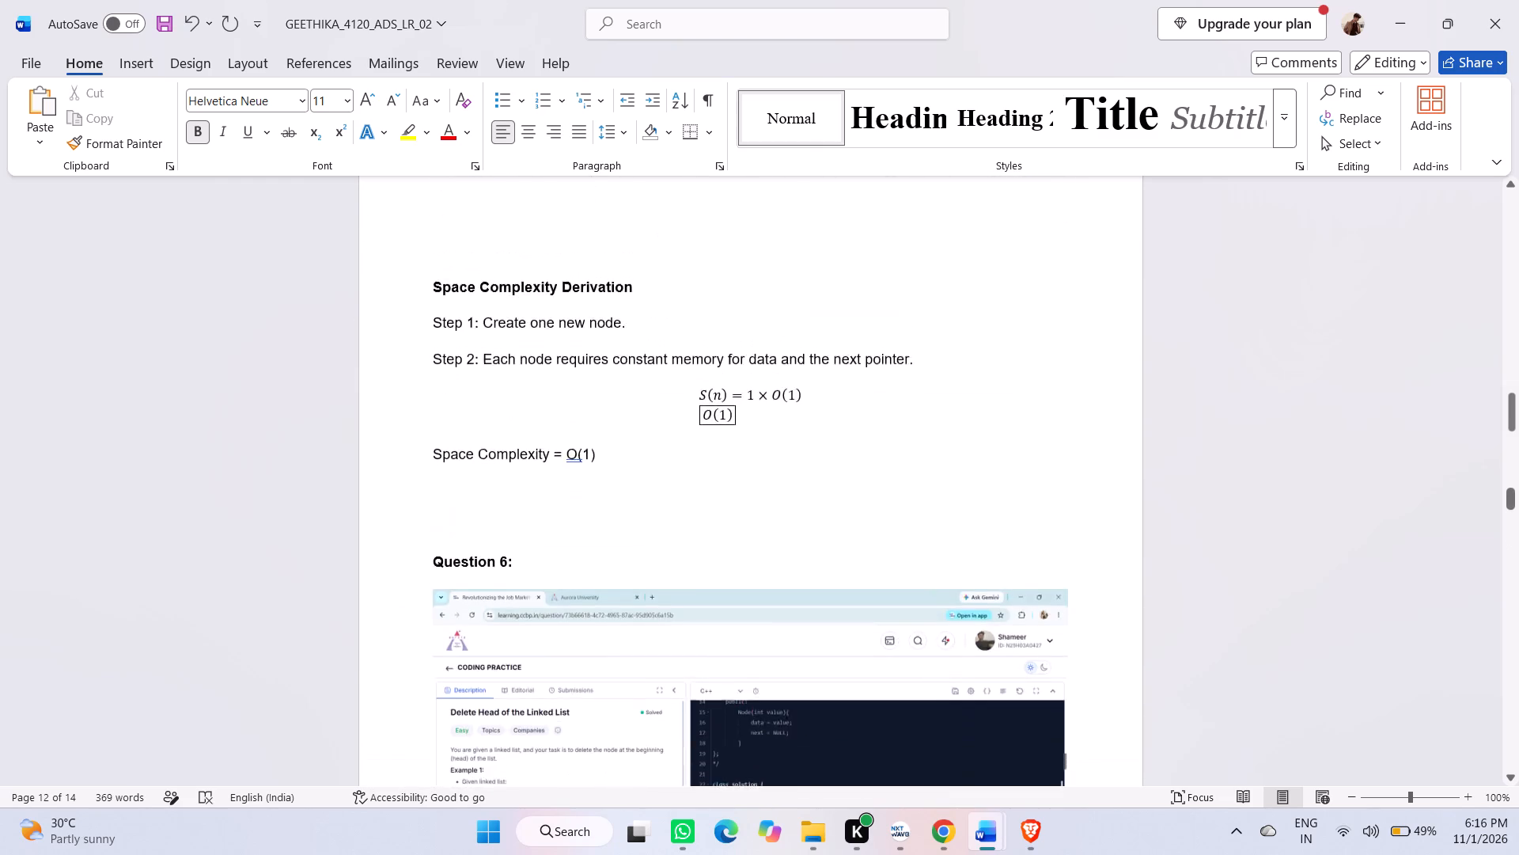
pyautogui.scroll(3, 953, 640)
pyautogui.scroll(20, 953, 640)
pyautogui.scroll(19, 953, 640)
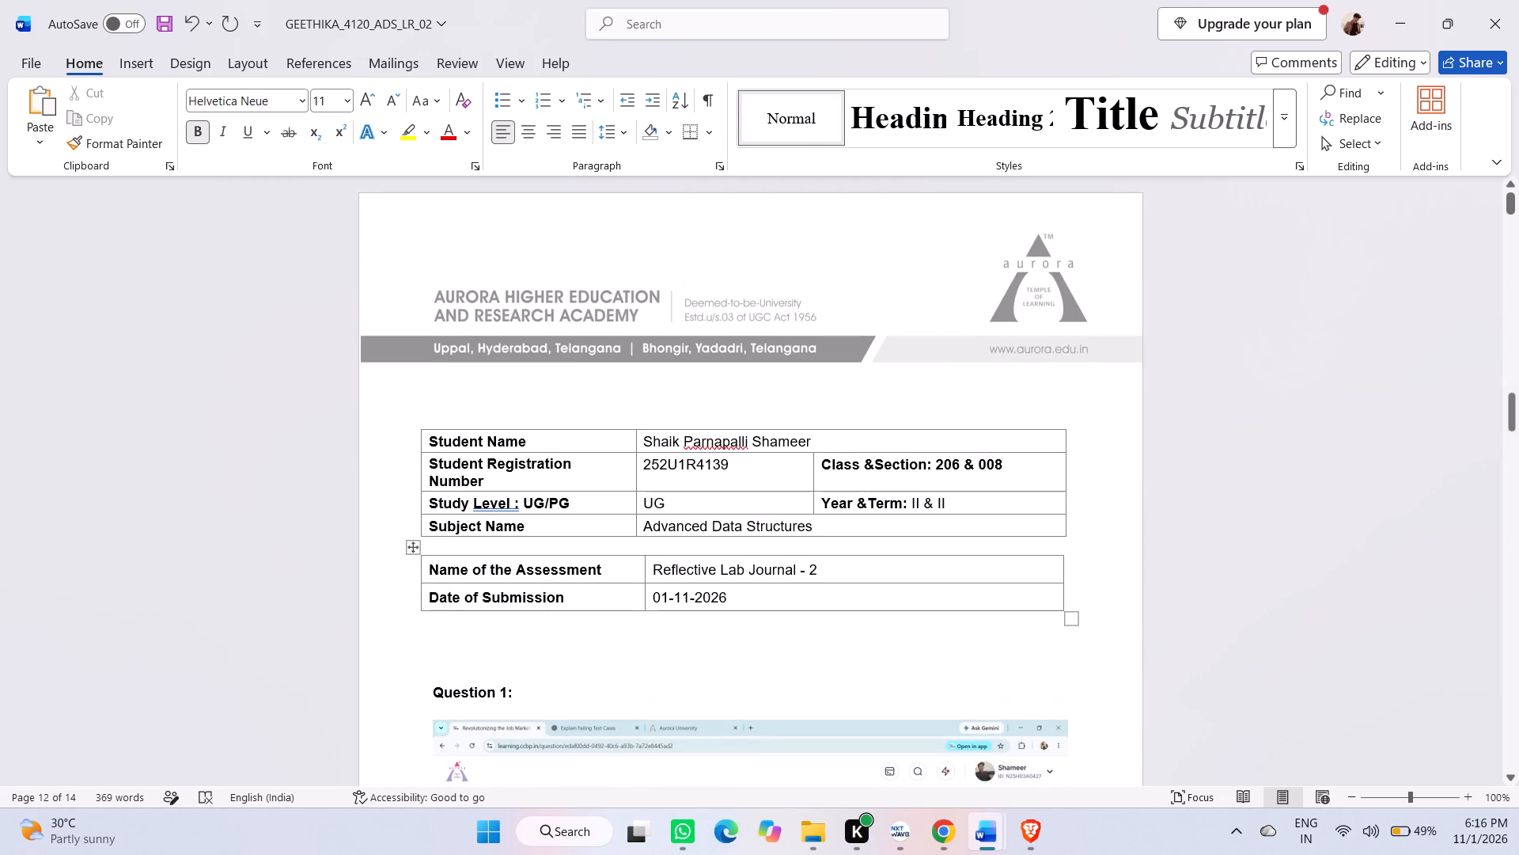
# Start exporting the report as a PDF and choose the Documents folder as the save location.
pyautogui.click(14, 68)
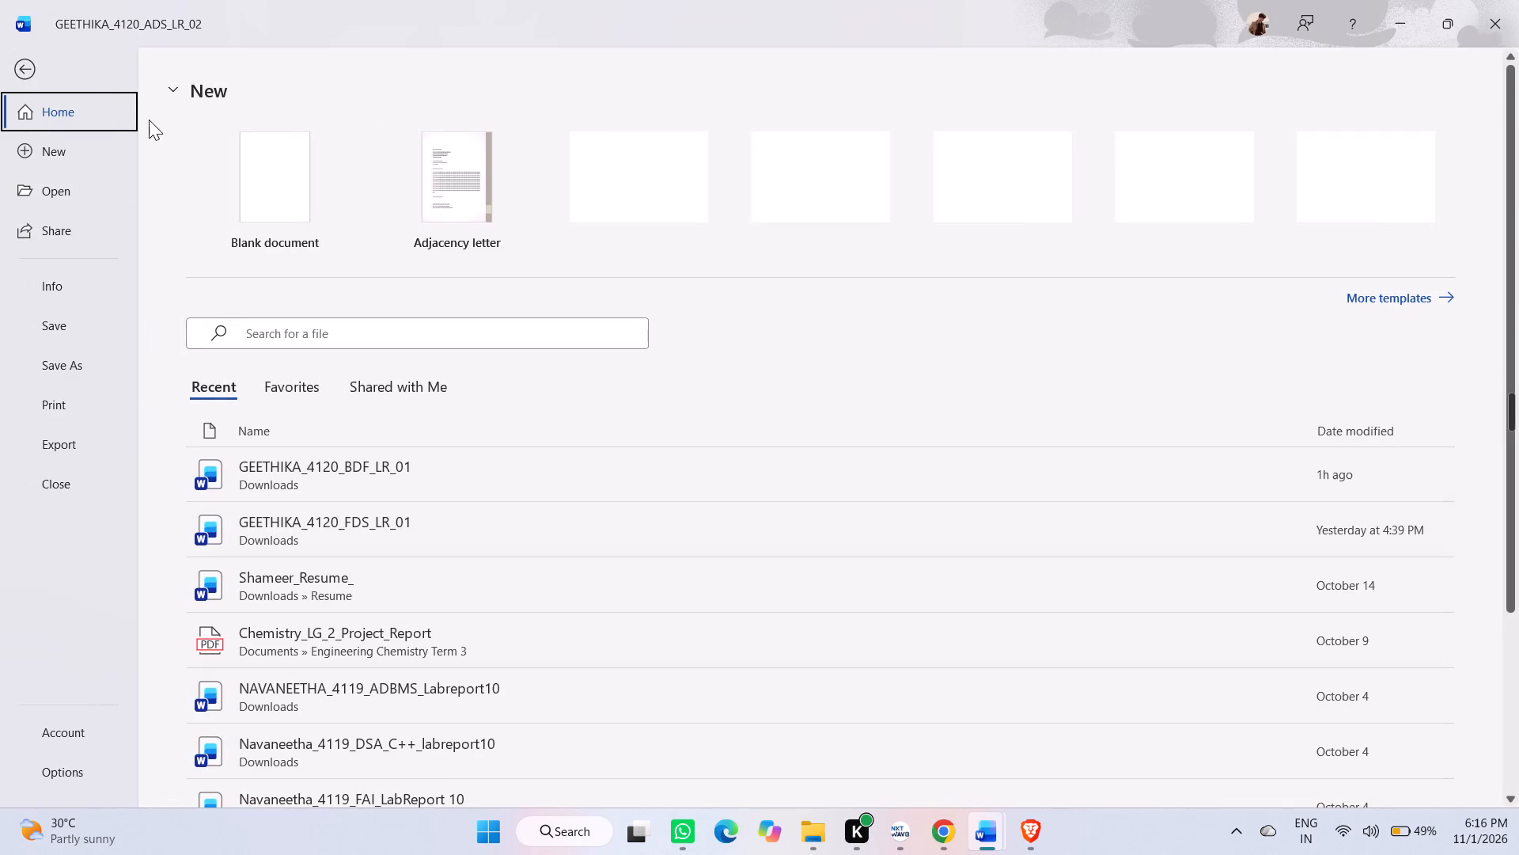
pyautogui.click(65, 445)
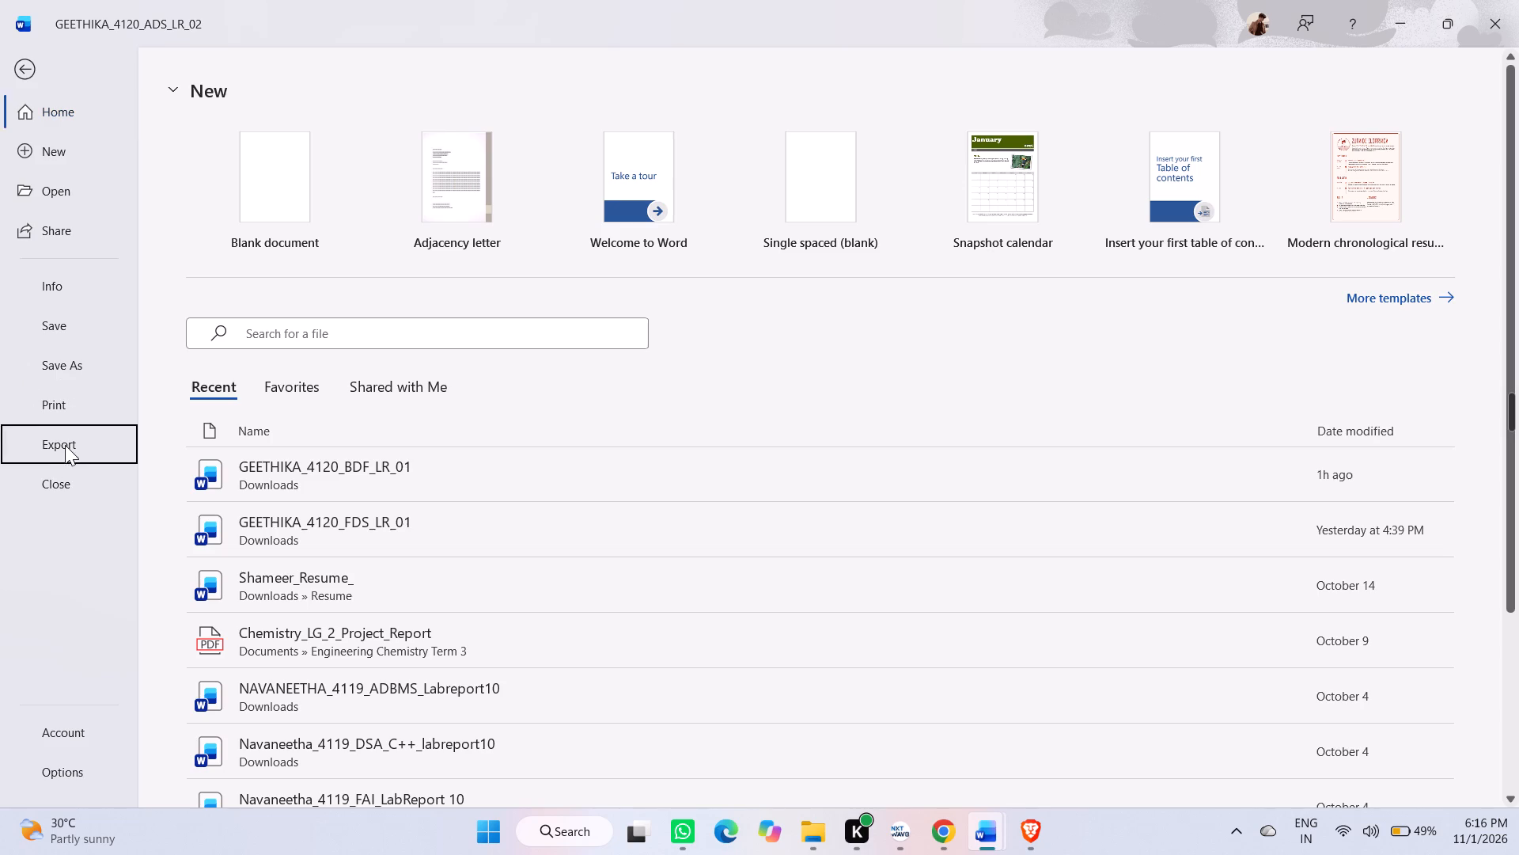
pyautogui.click(565, 250)
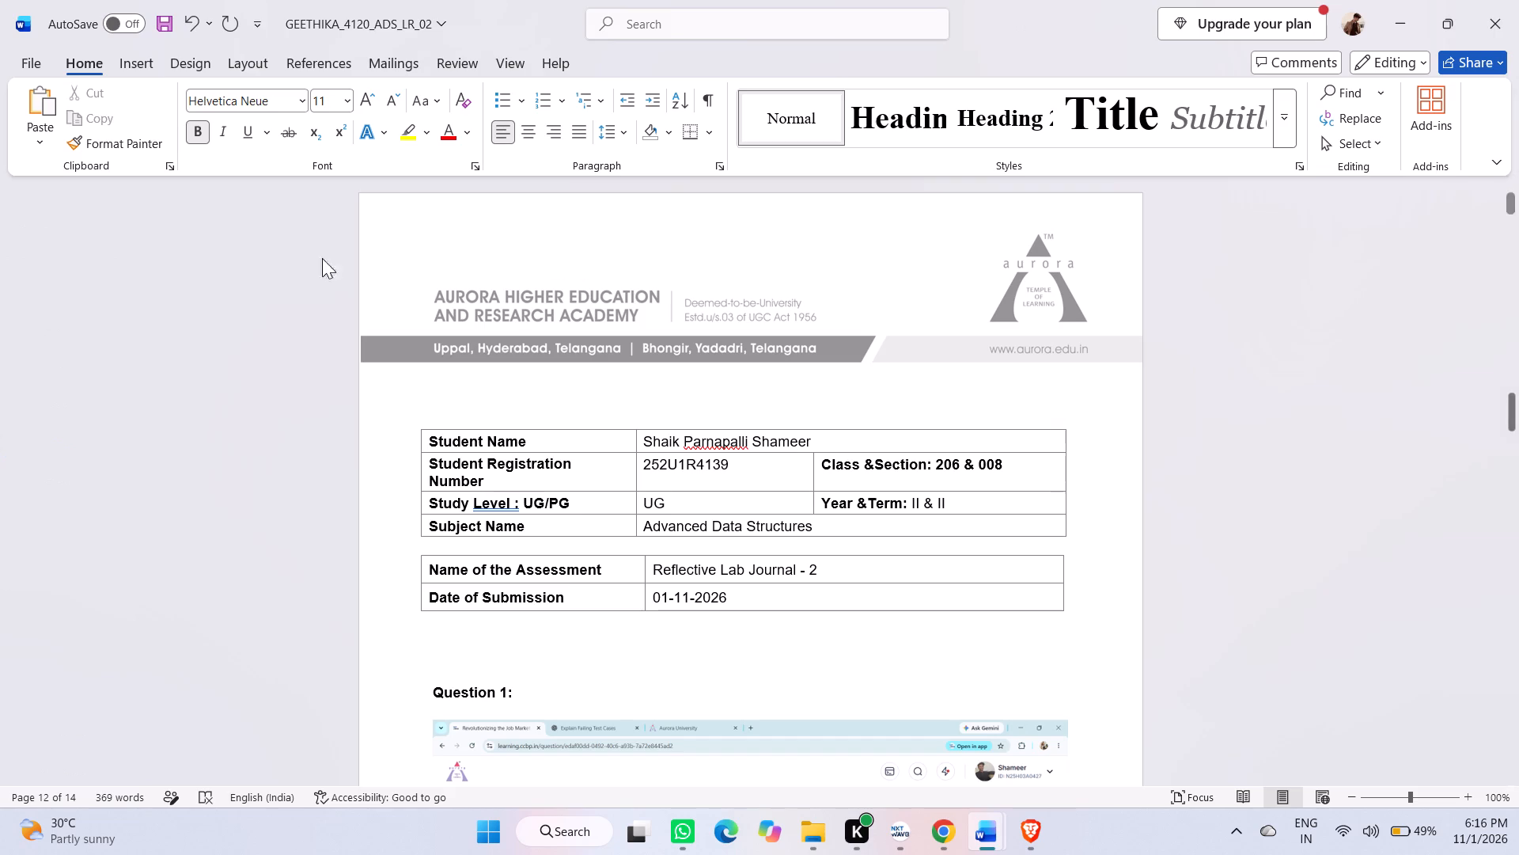
pyautogui.scroll(-1, 116, 202)
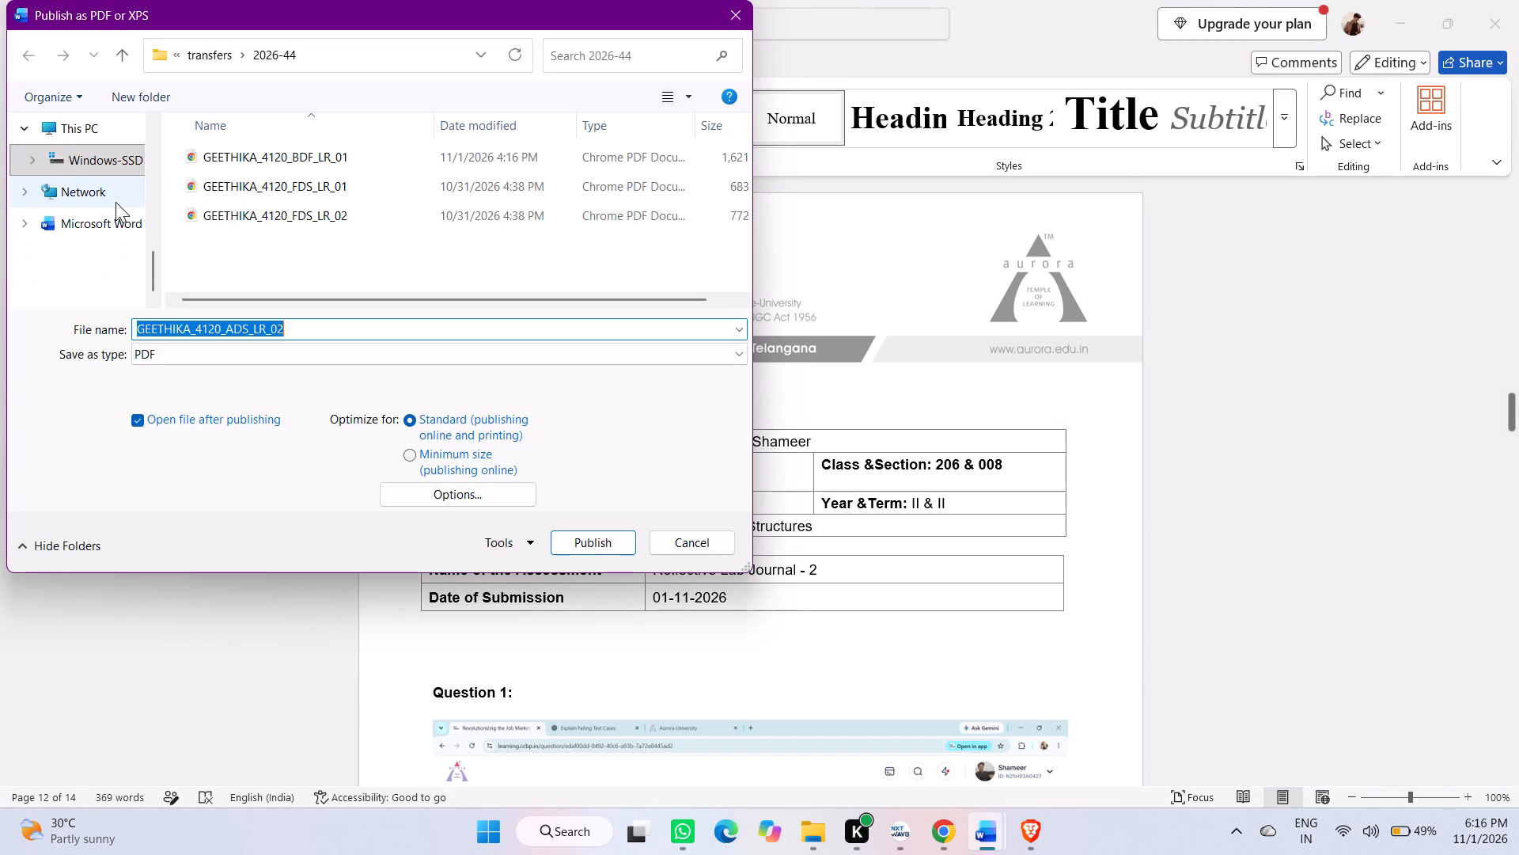
pyautogui.scroll(-1, 116, 202)
pyautogui.scroll(-2, 161, 150)
pyautogui.scroll(4, 86, 198)
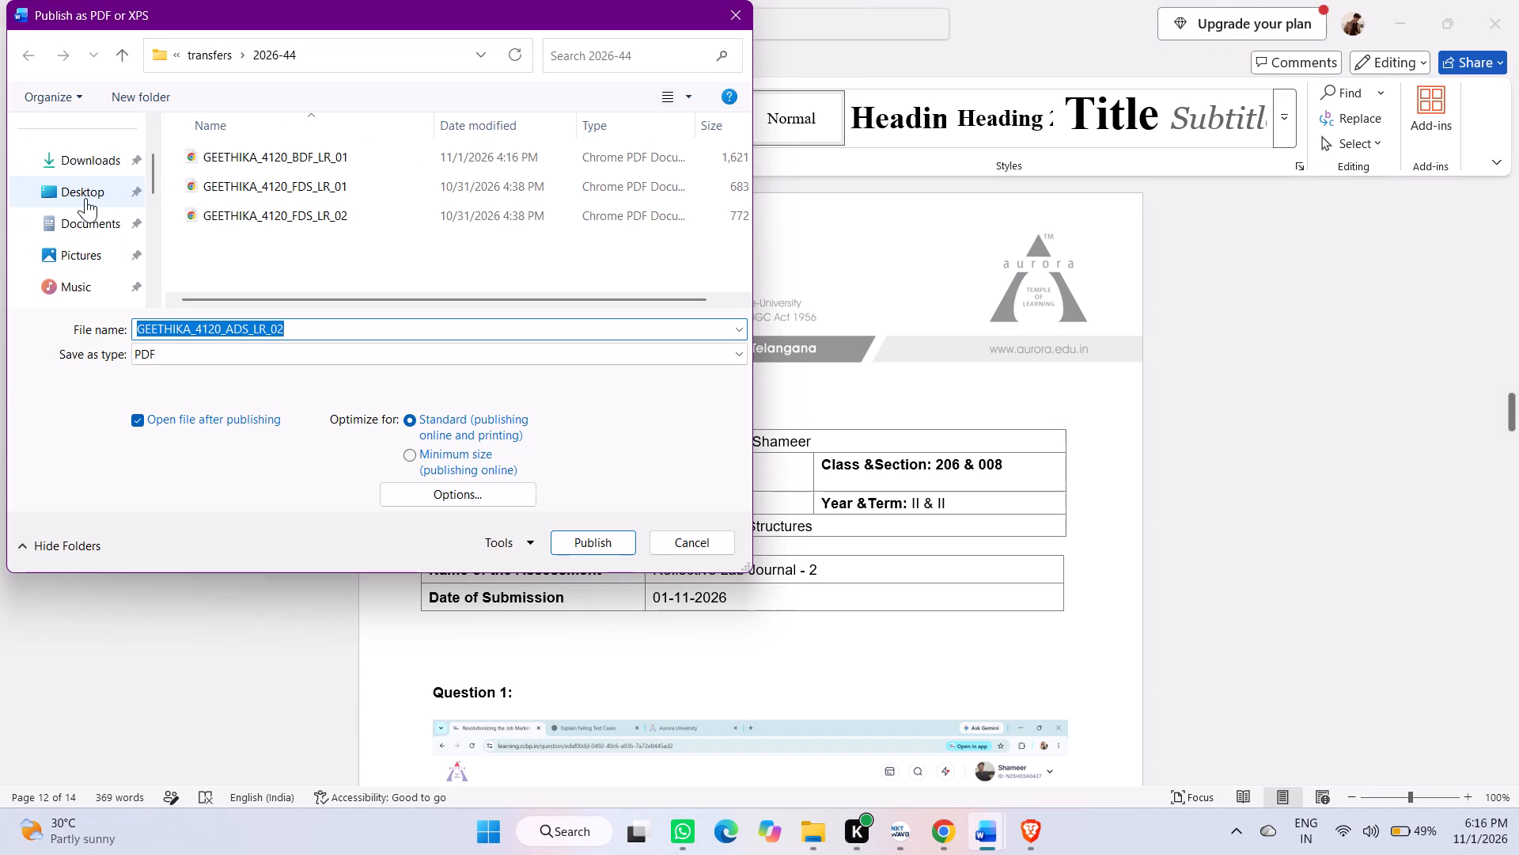
pyautogui.click(89, 221)
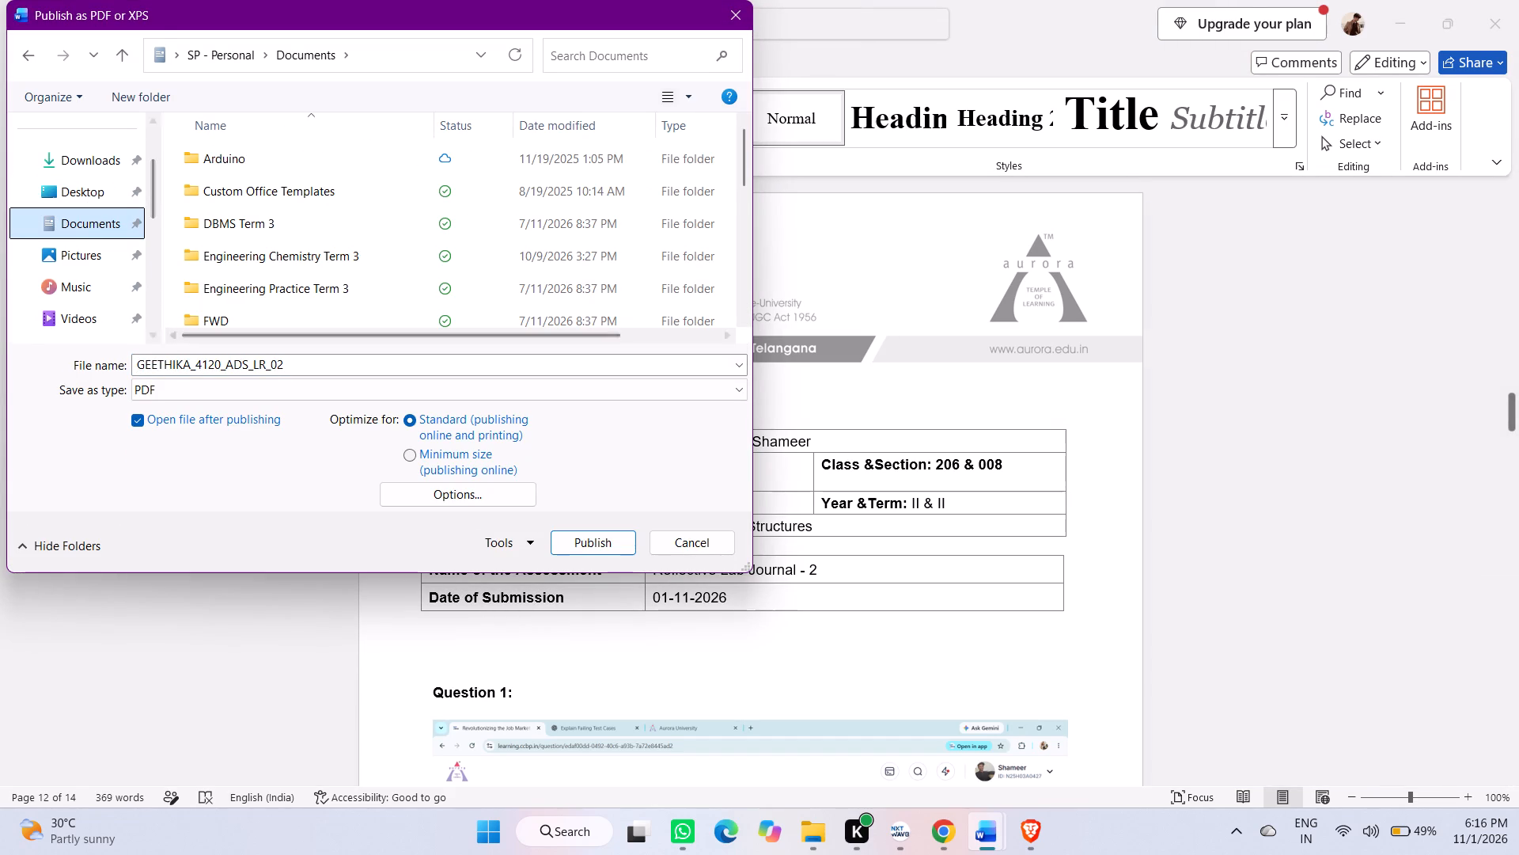
# Name the PDF with the student's first name and last four registration digits before _ADS_LR_02, publish it, and check its opening page.
pyautogui.doubleClick(188, 364)
pyautogui.click(188, 364)
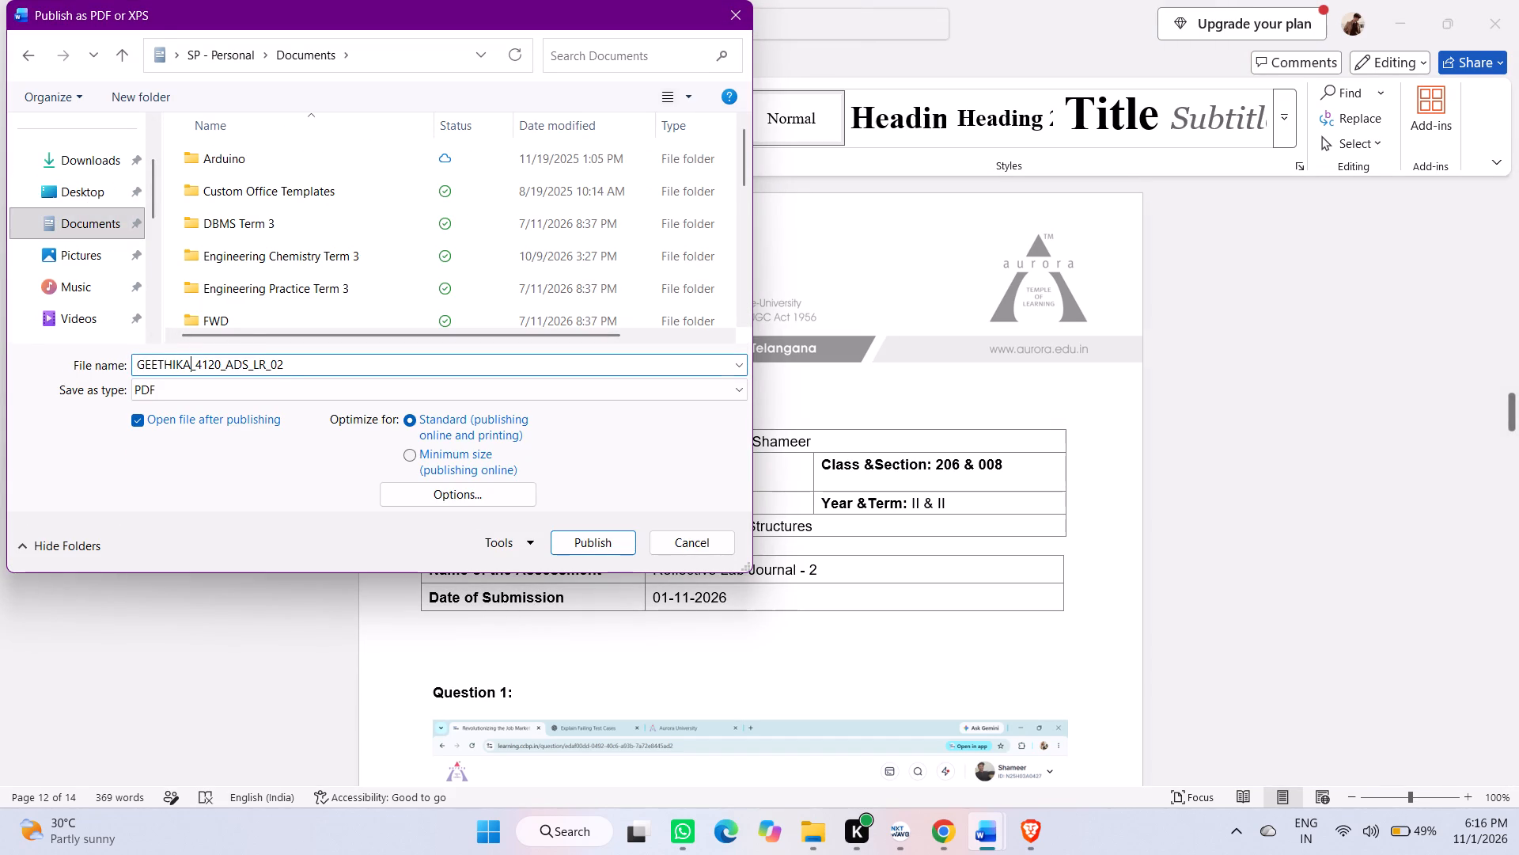
pyautogui.hotkey('ctrl', 'BackSpace')
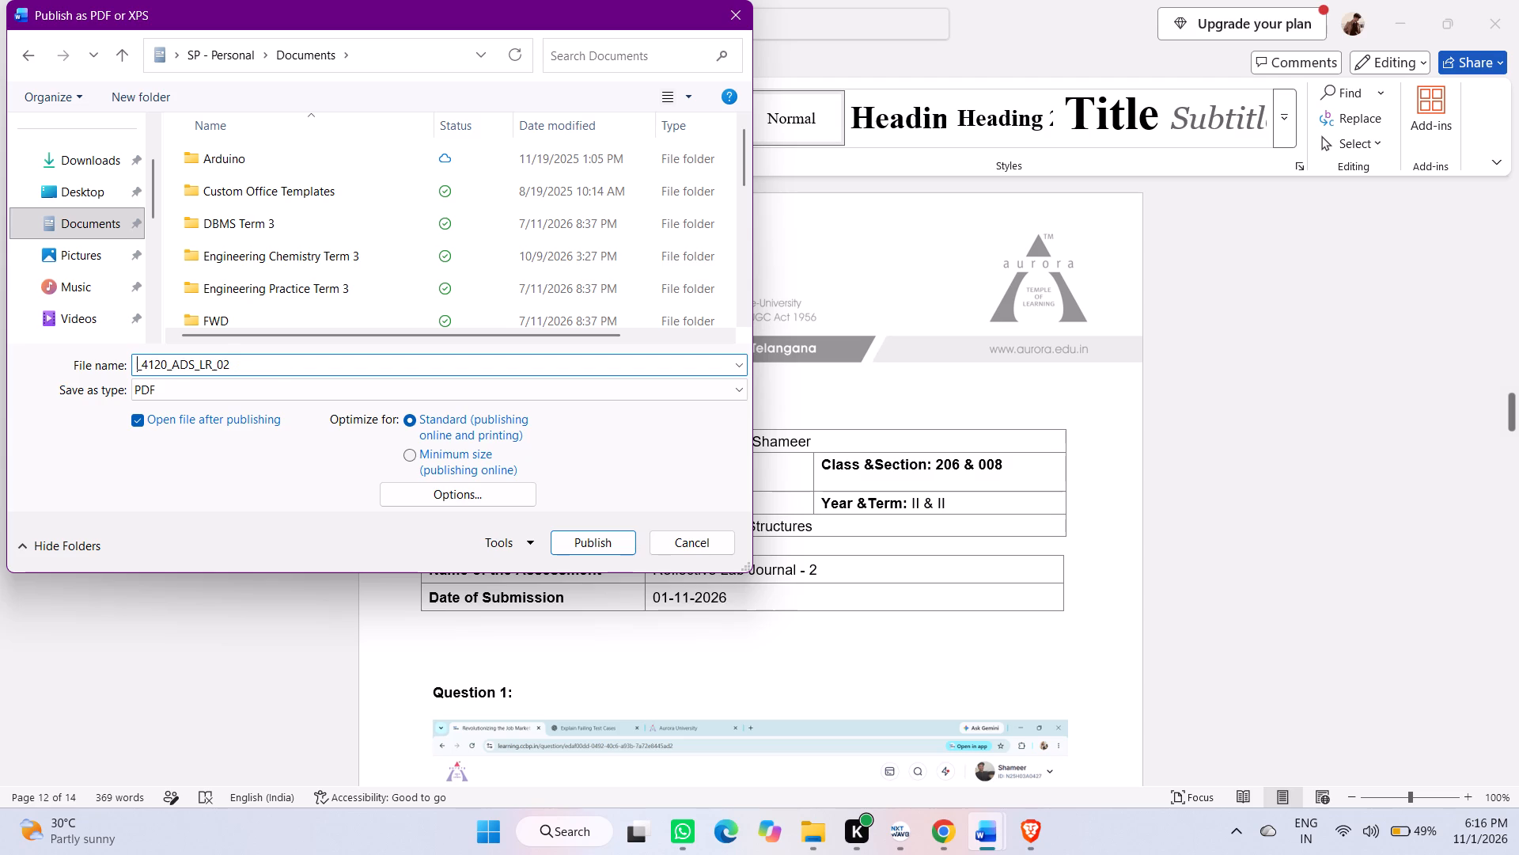
pyautogui.write('ha')
pyautogui.write('meer')
pyautogui.click(209, 362)
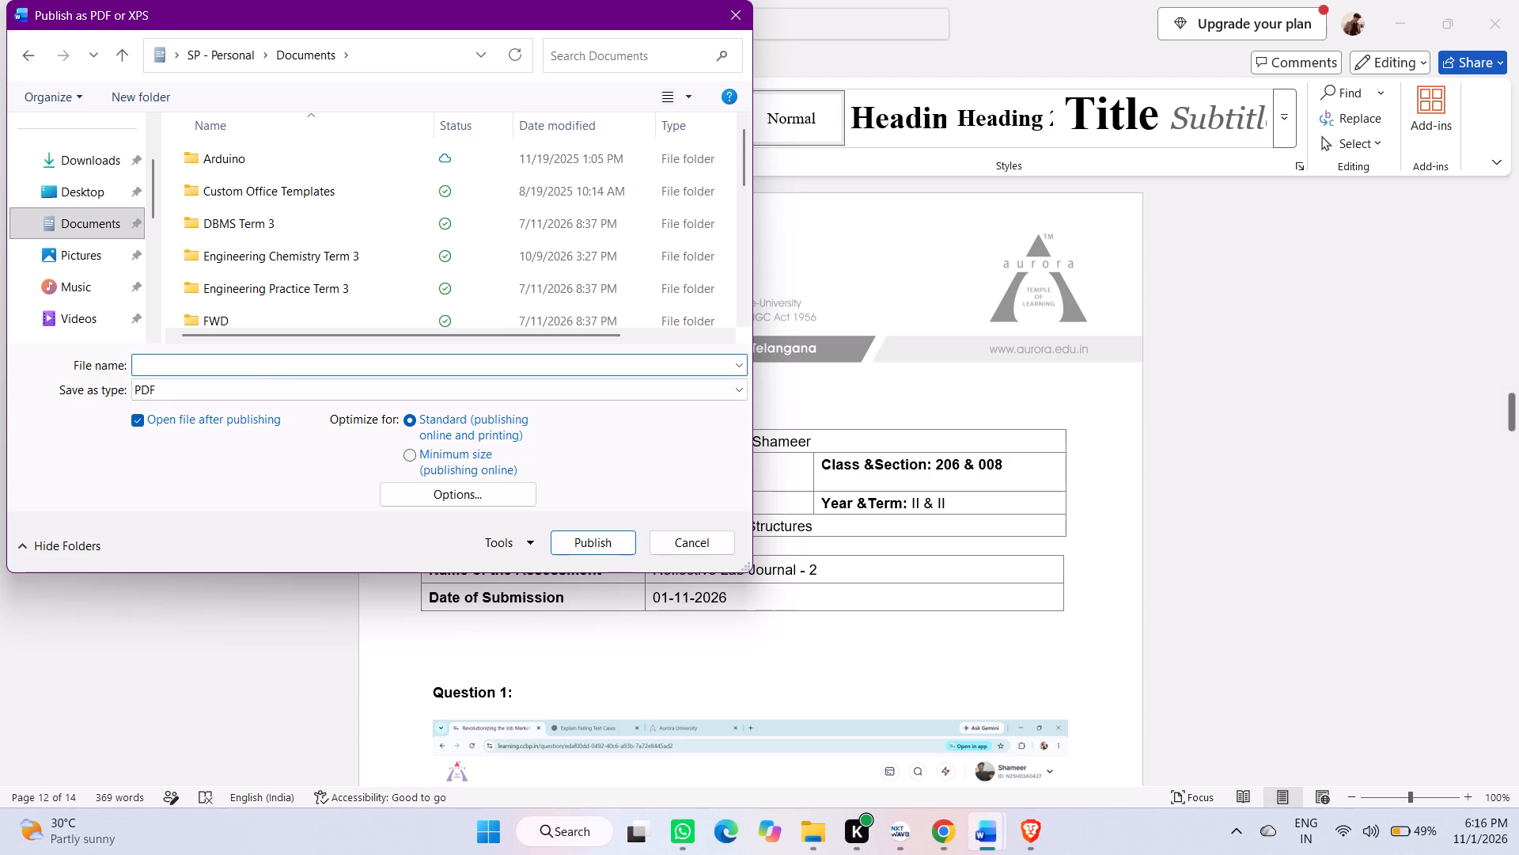
pyautogui.press('Right')
pyautogui.press('BackSpace')
pyautogui.press('BackSpace')
pyautogui.write('39')
pyautogui.click(587, 539)
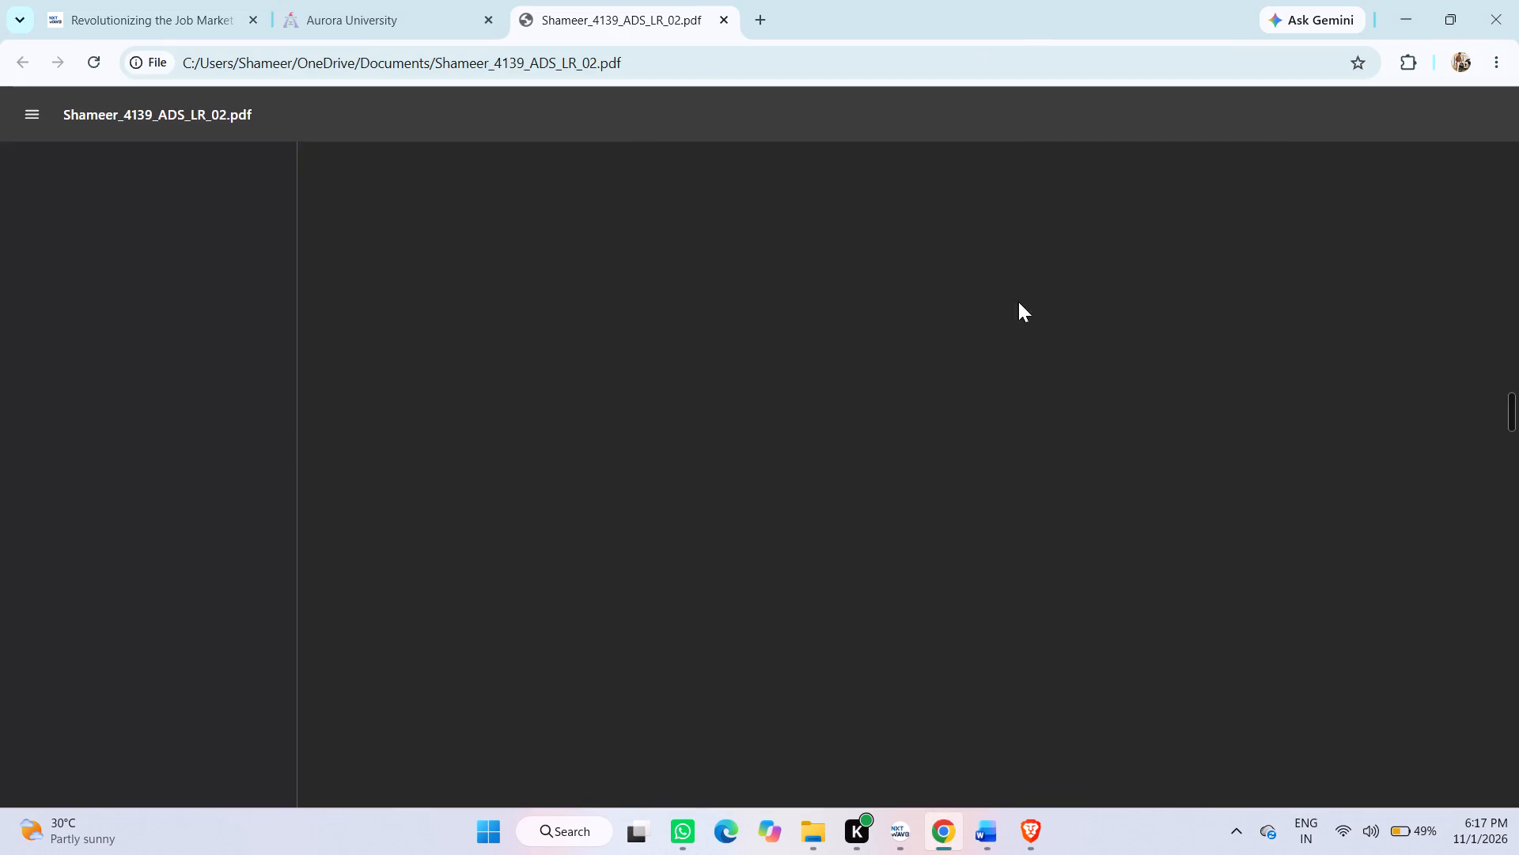
pyautogui.scroll(-4, 1150, 359)
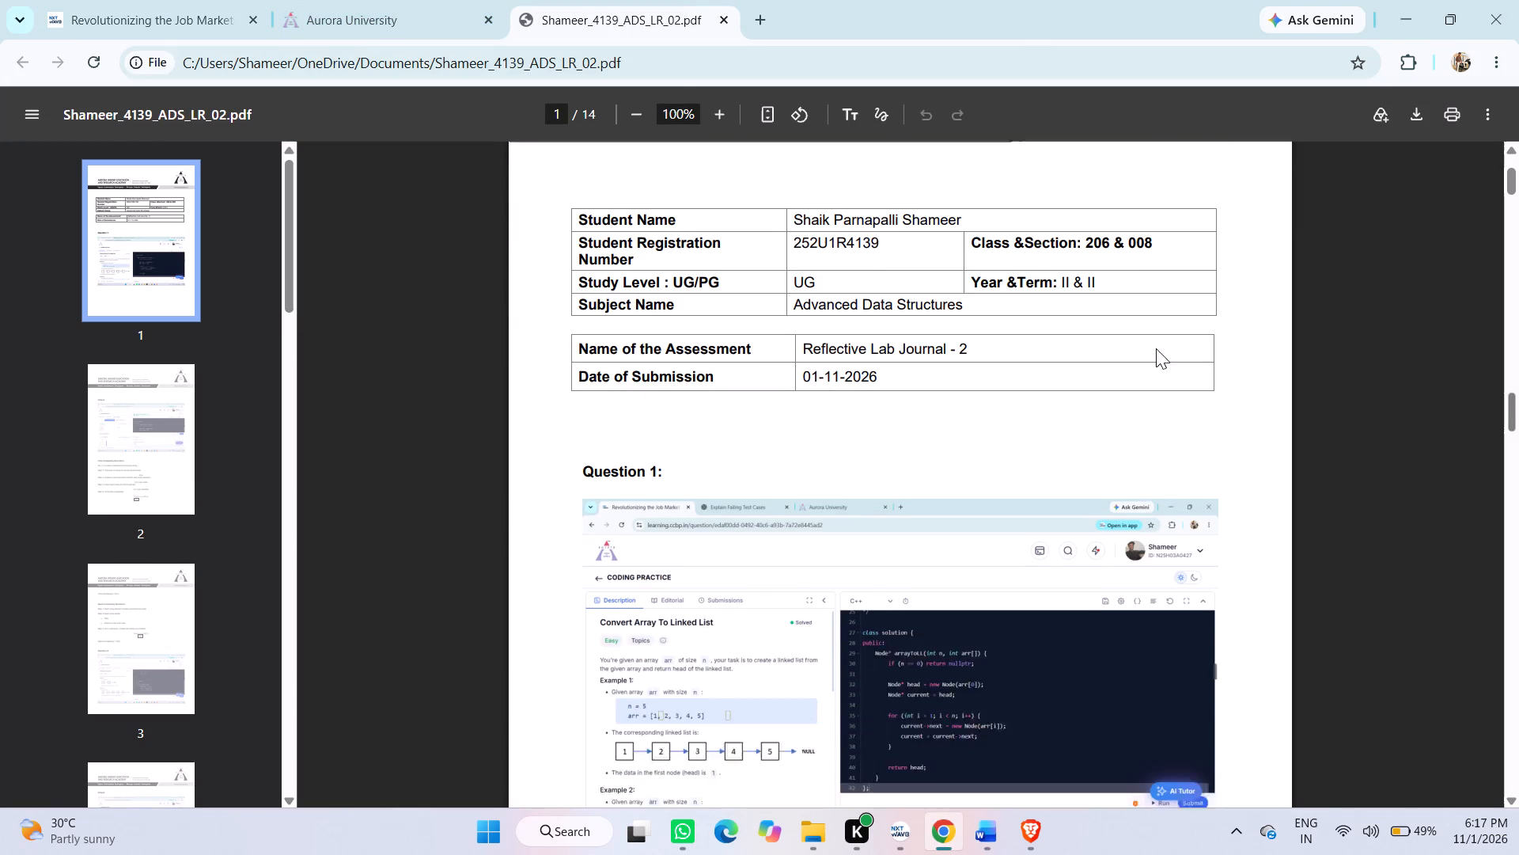
pyautogui.scroll(-3, 1156, 348)
# On the Aurora University assessments page, upload the new ADS_LR_02 PDF from Documents as Lab Report 2 for Advanced Data Structures.
pyautogui.click(421, 0)
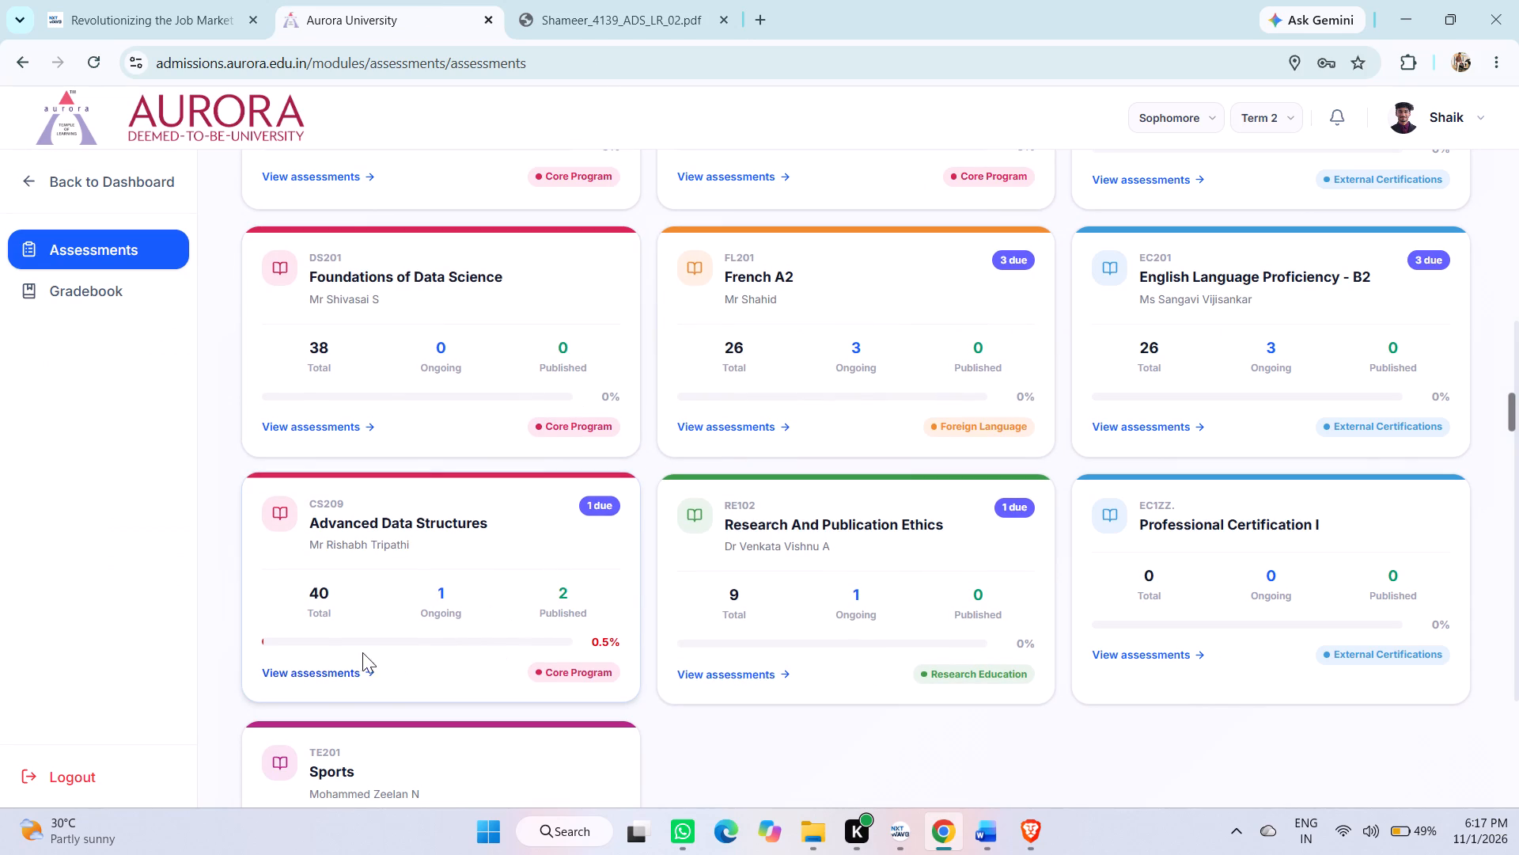
pyautogui.click(342, 667)
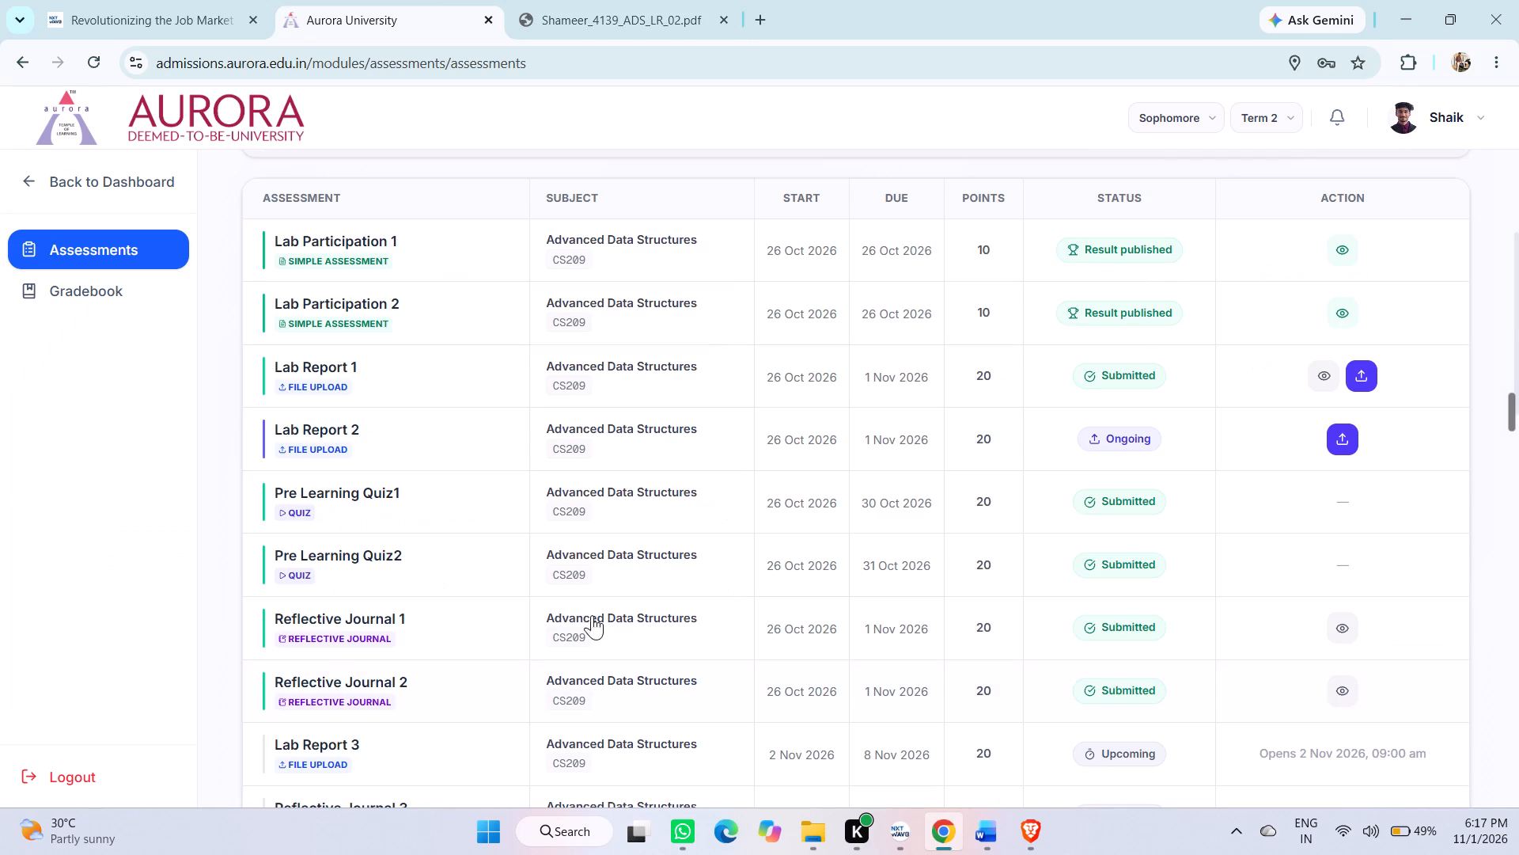
pyautogui.click(1335, 431)
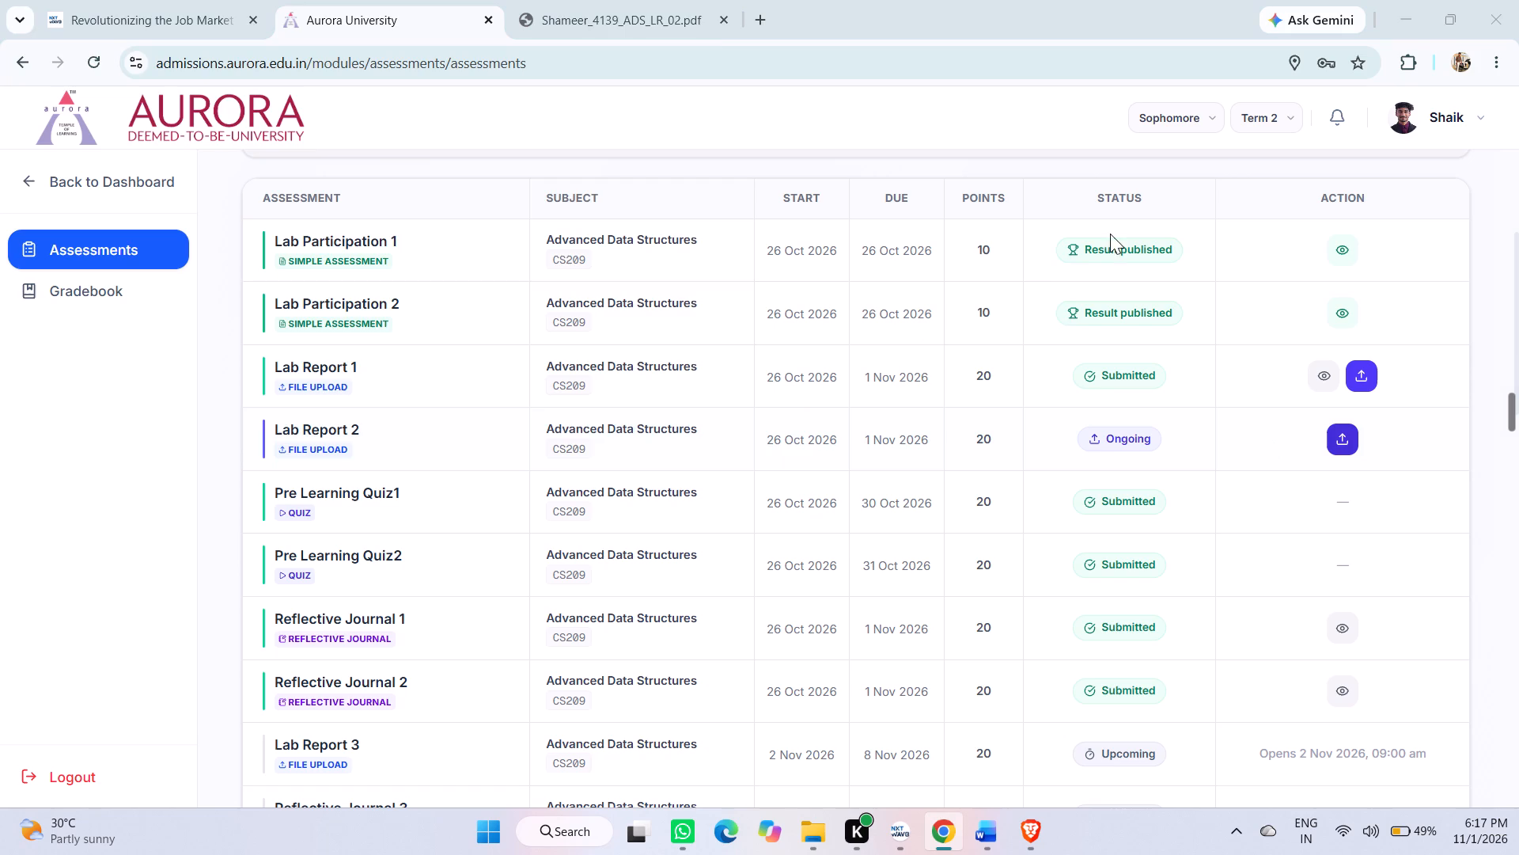
pyautogui.scroll(-4, 340, 188)
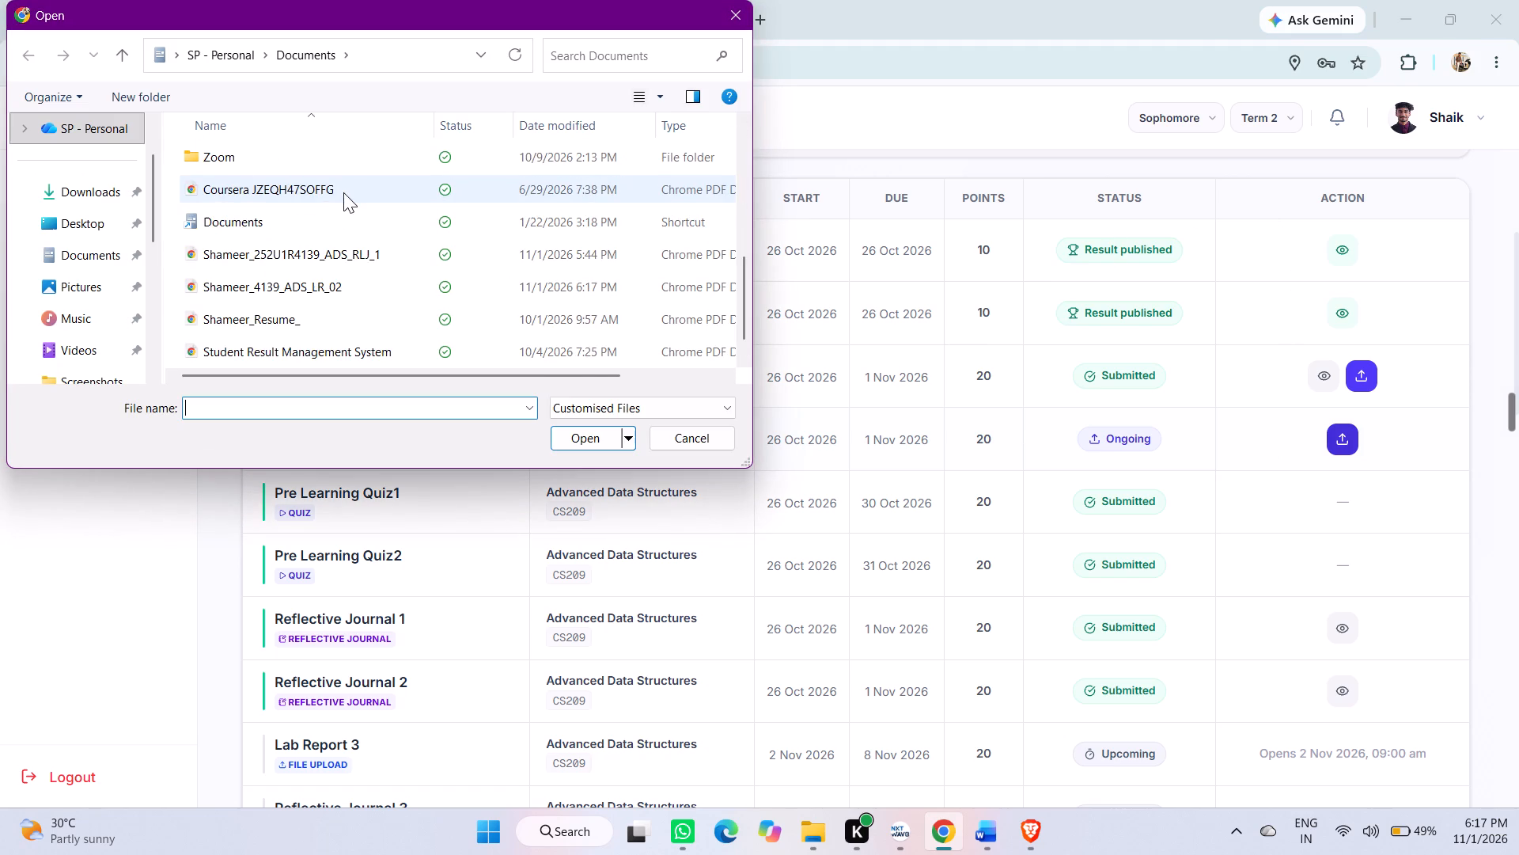
pyautogui.scroll(-1, 343, 192)
pyautogui.click(373, 264)
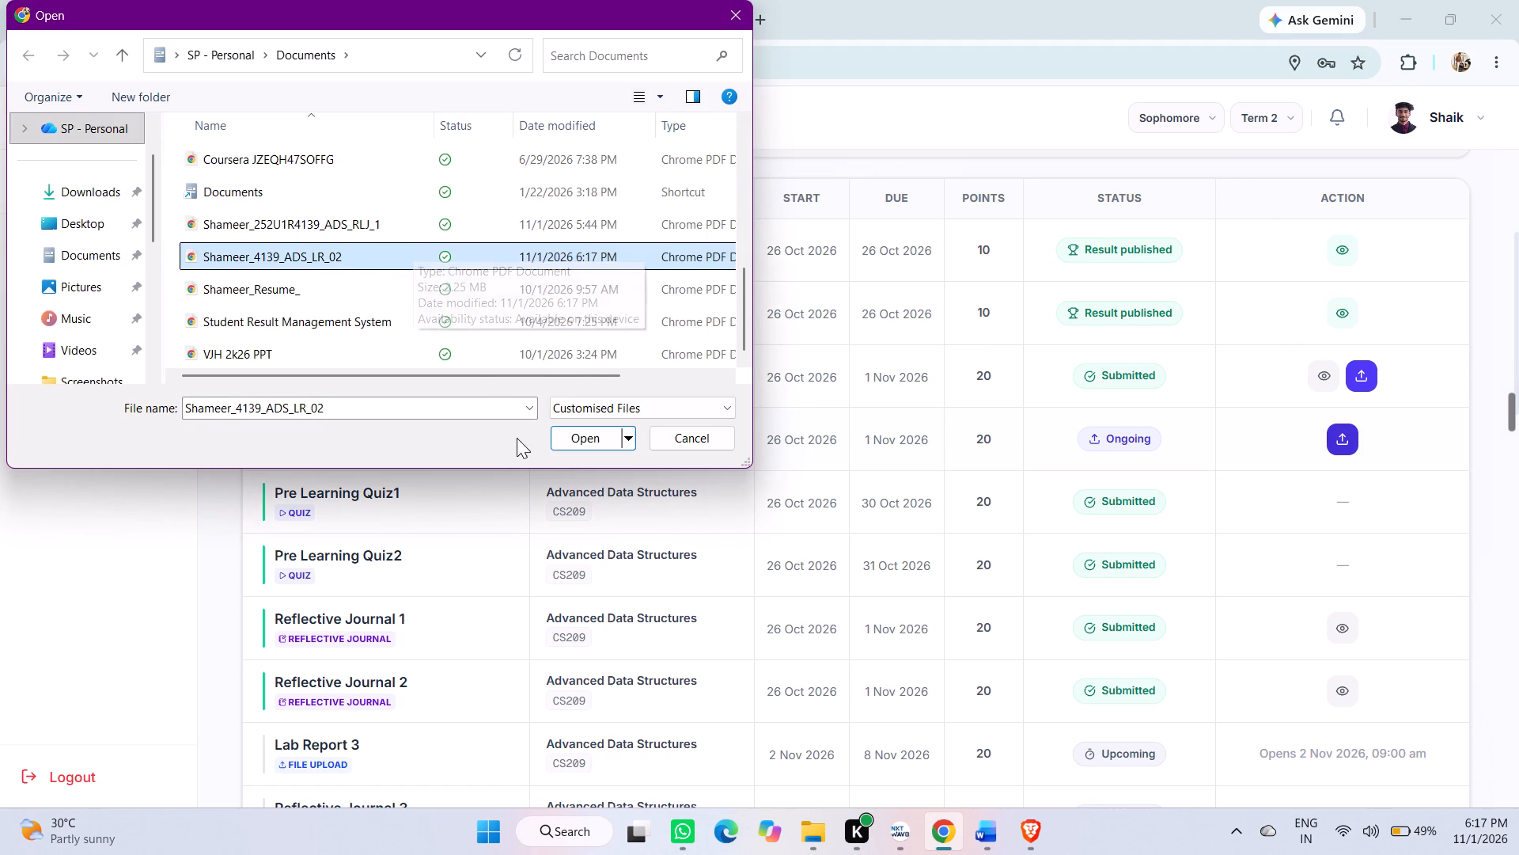
pyautogui.click(570, 439)
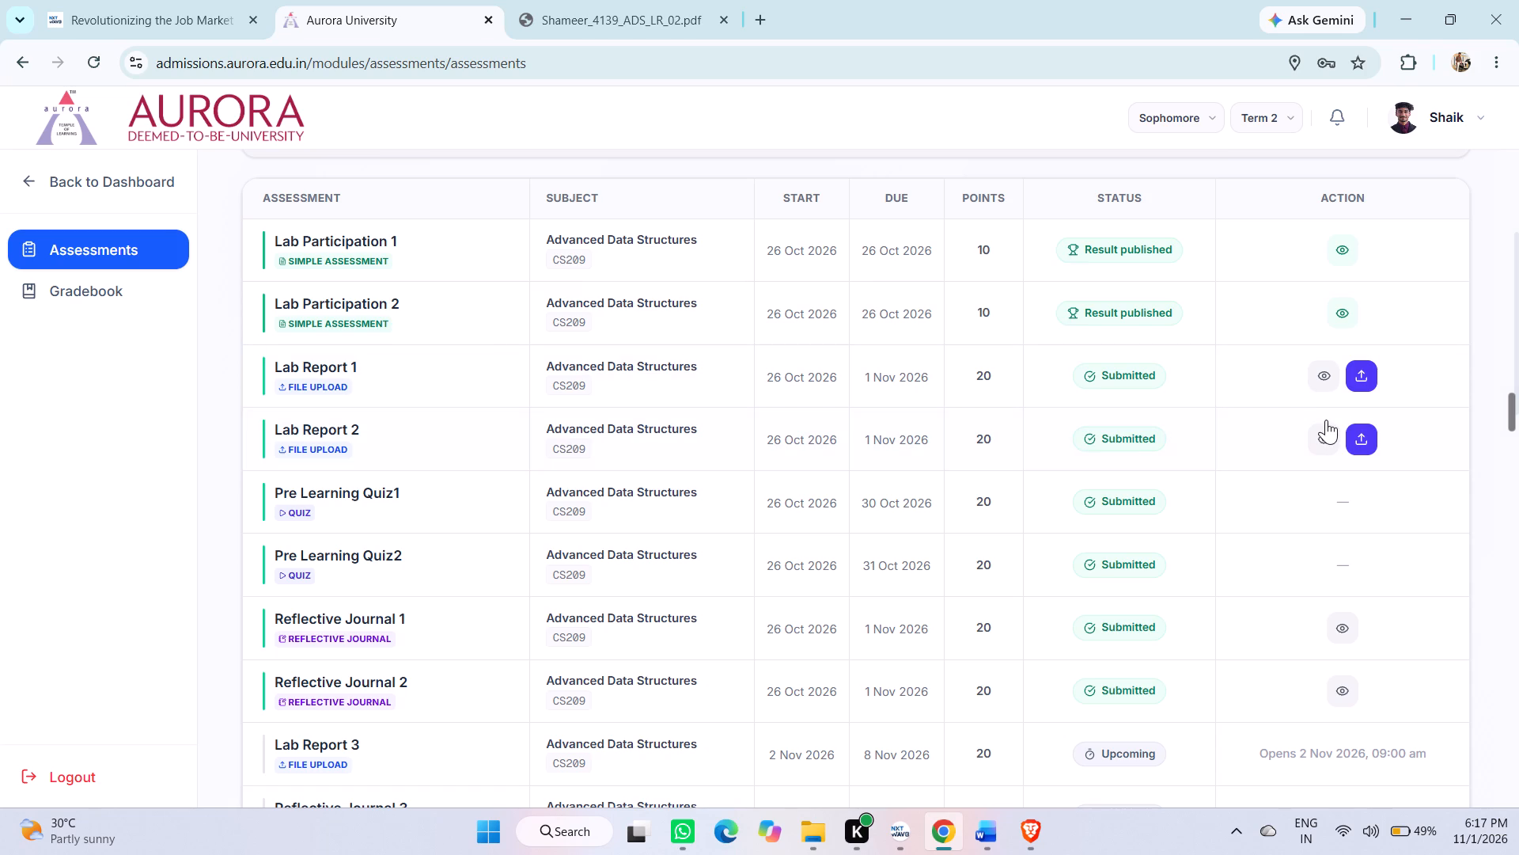
# Open the submitted Lab Report 2 file and check its first page.
pyautogui.click(1326, 422)
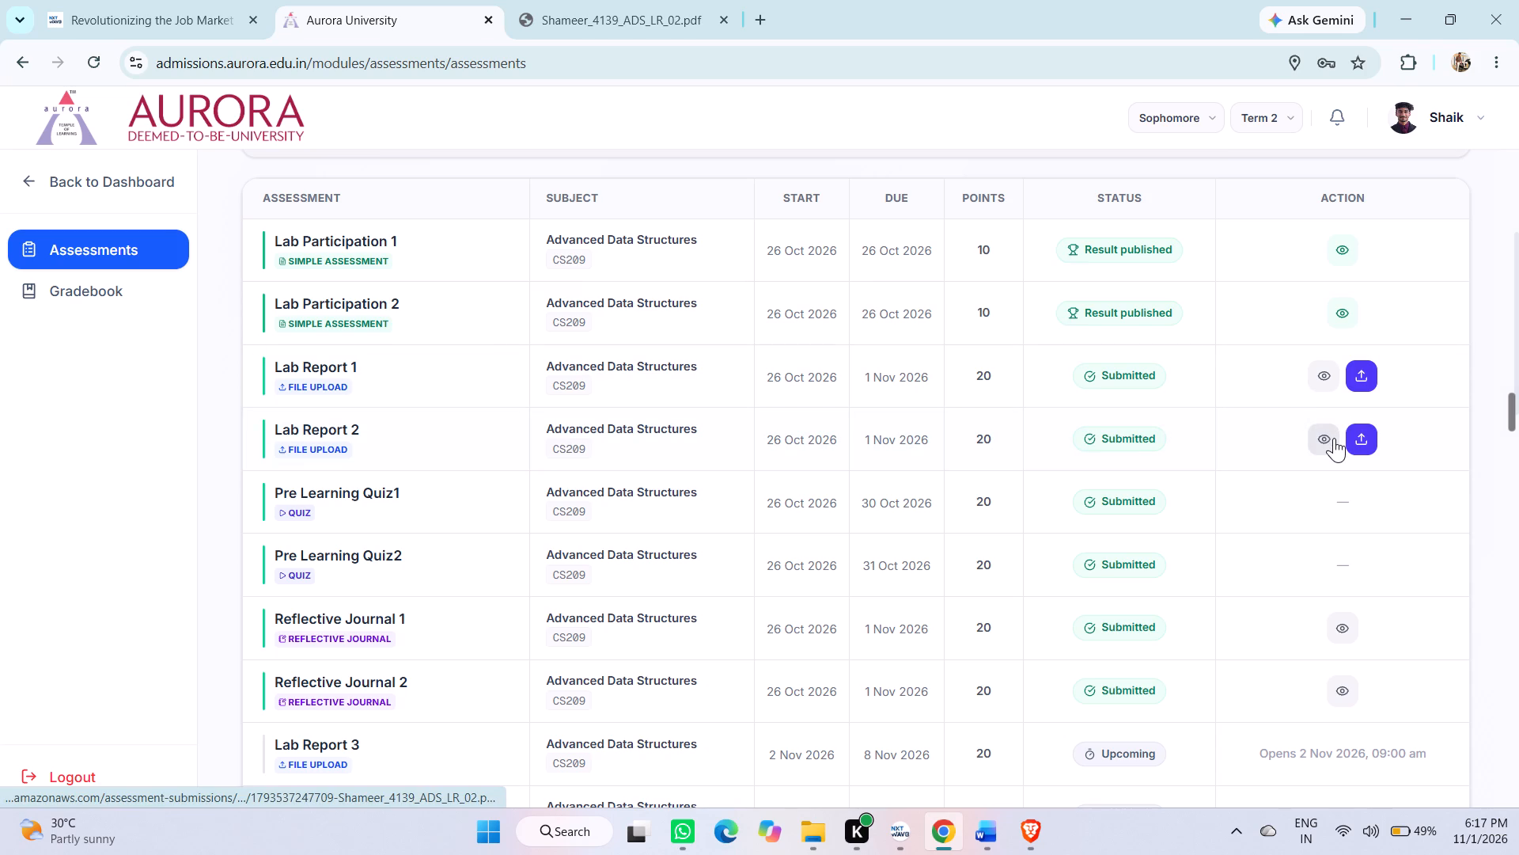
pyautogui.click(1334, 438)
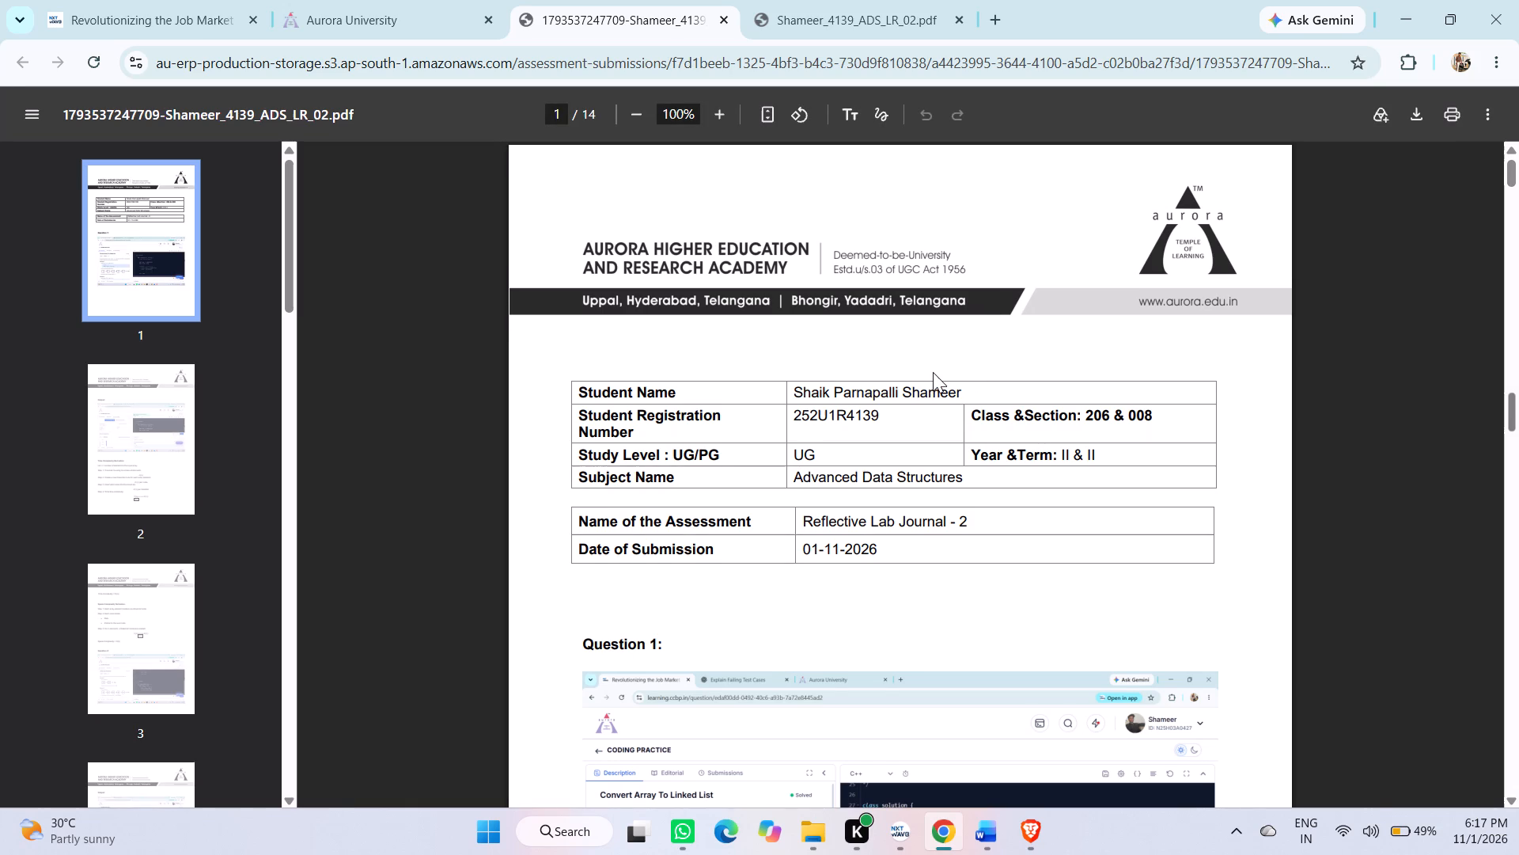
pyautogui.scroll(-6, 933, 372)
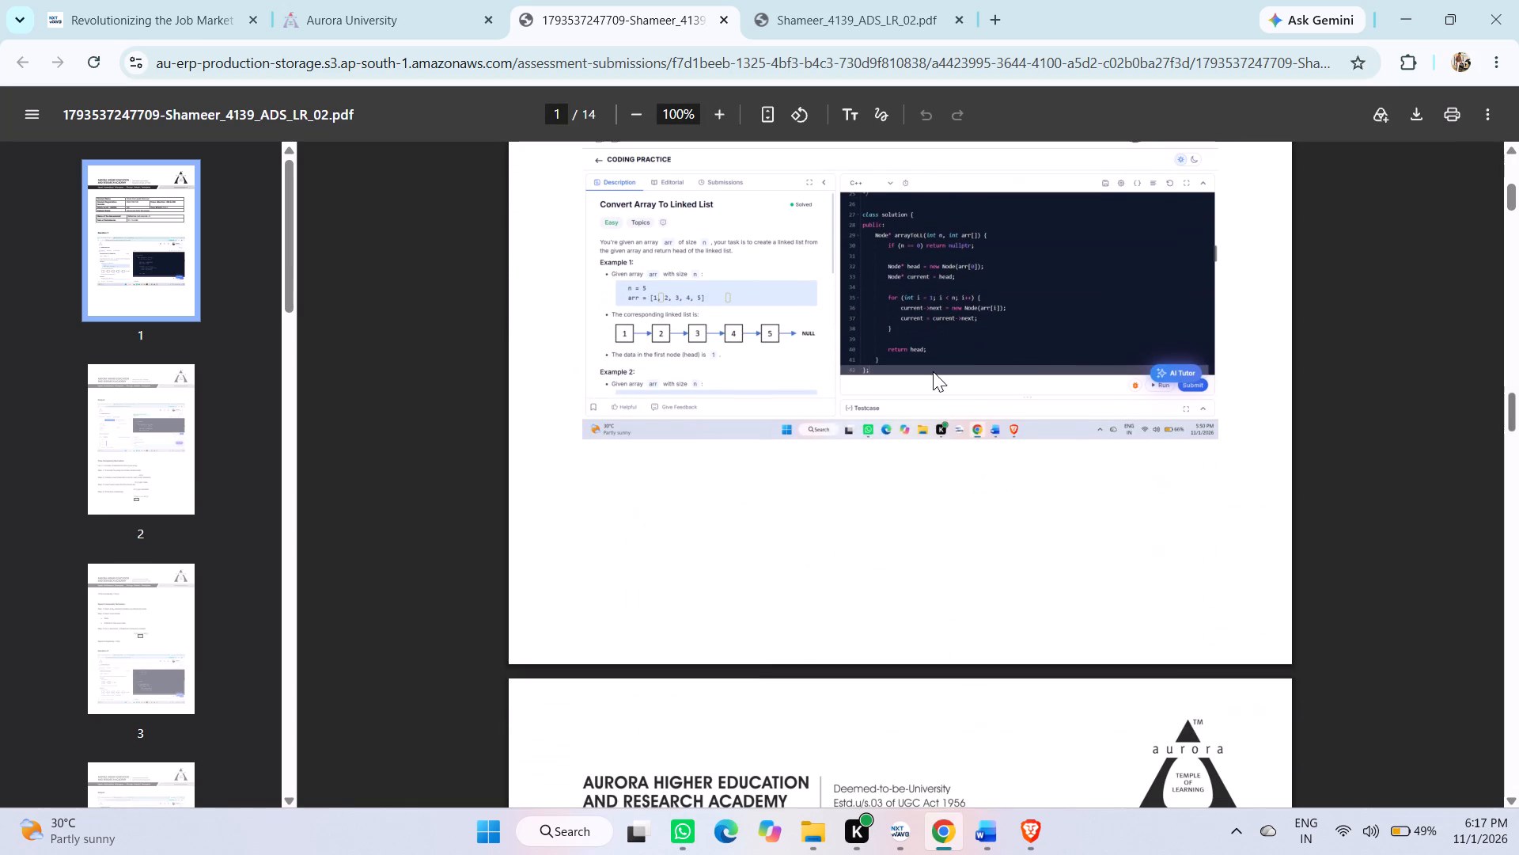
pyautogui.scroll(8, 960, 331)
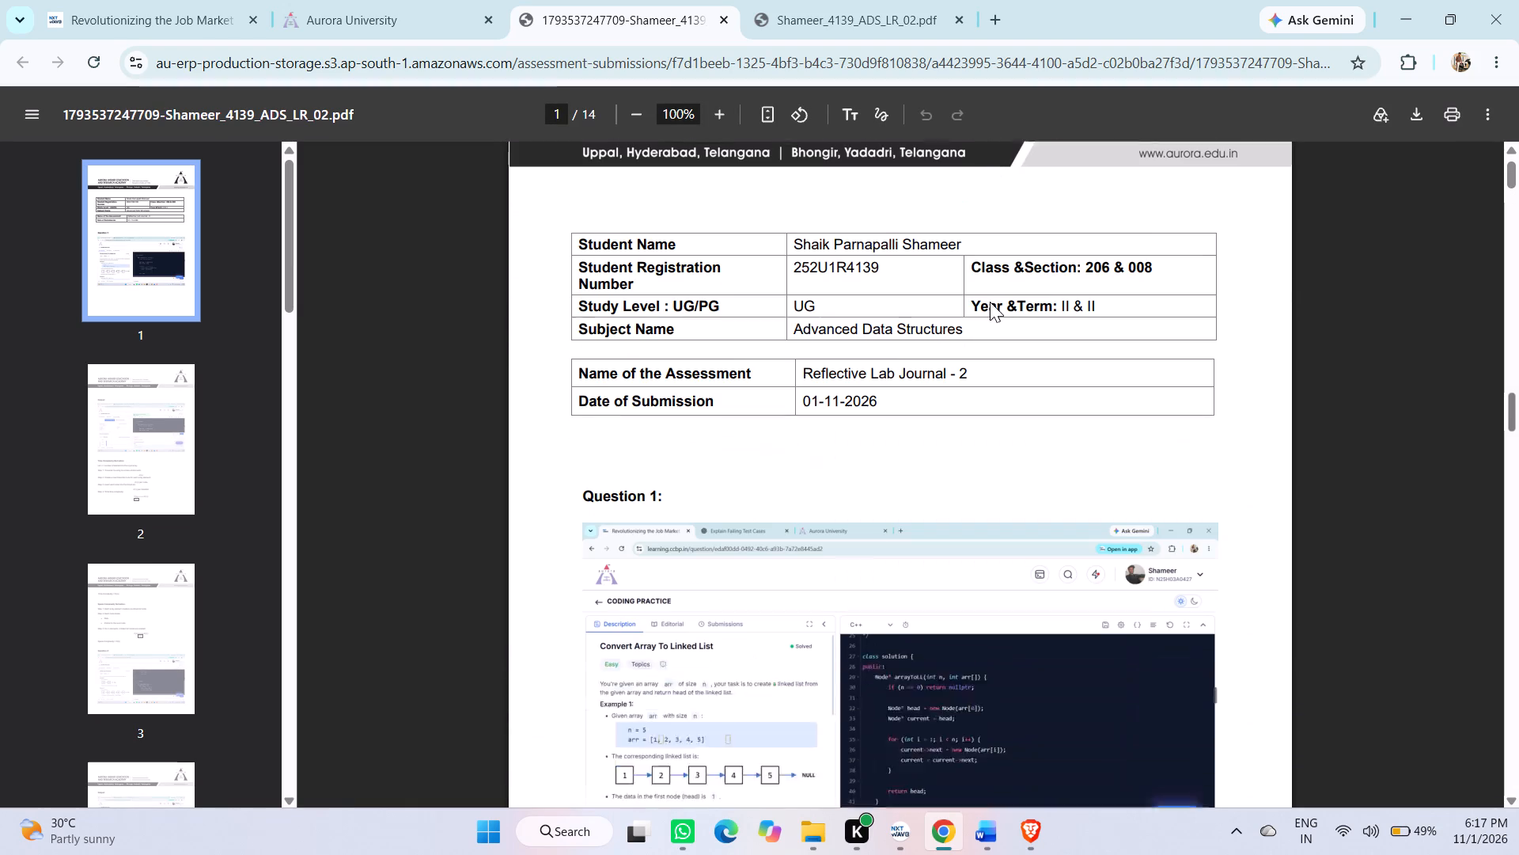
# Return to the Advanced Data Structures assessments and close both PDFs, the submitted copy and the local one.
pyautogui.click(373, 0)
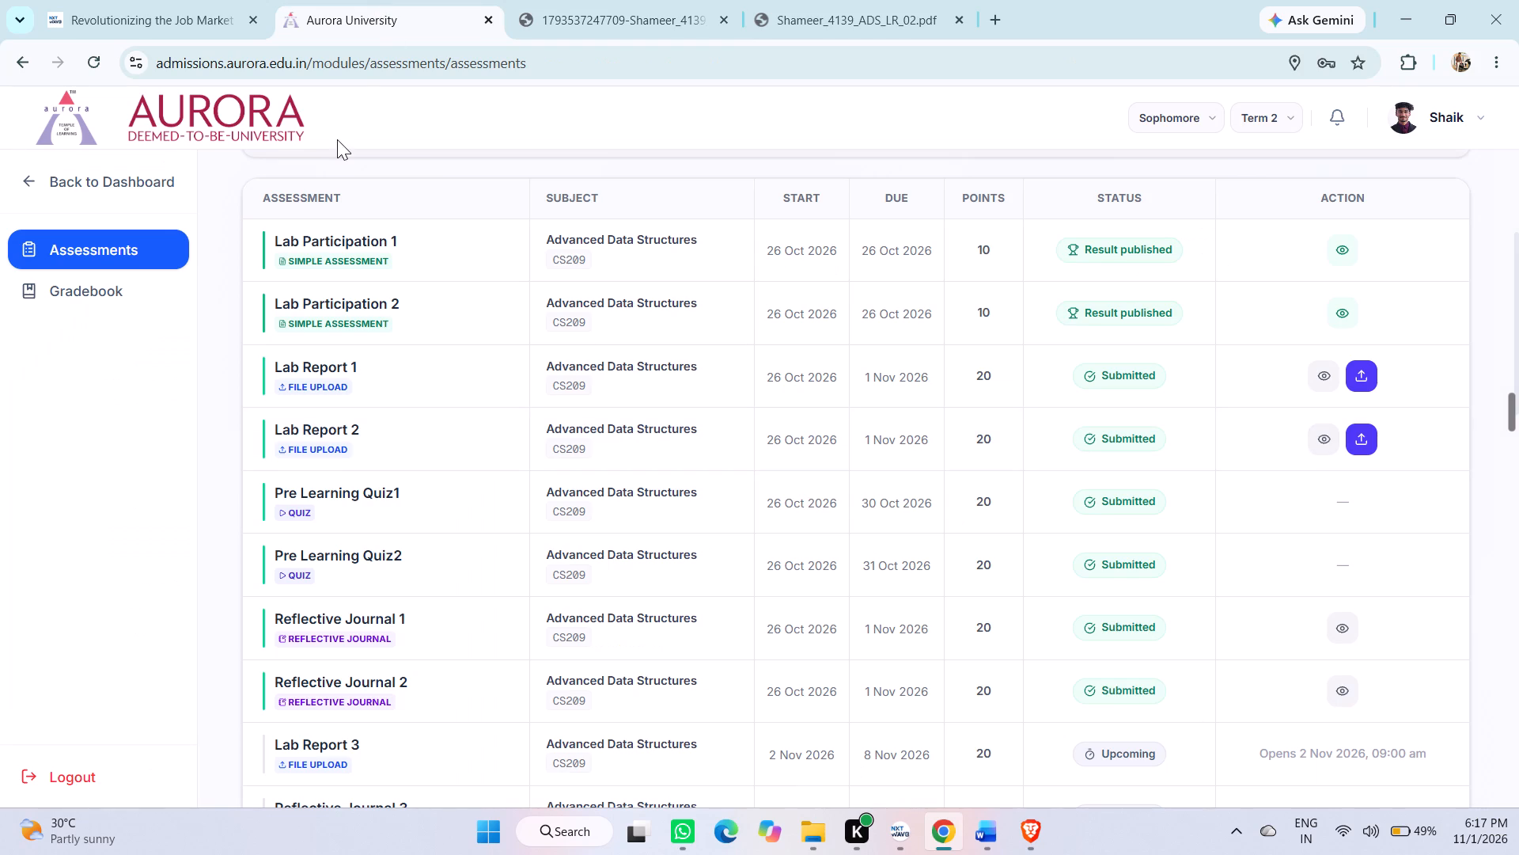
pyautogui.scroll(4, 275, 294)
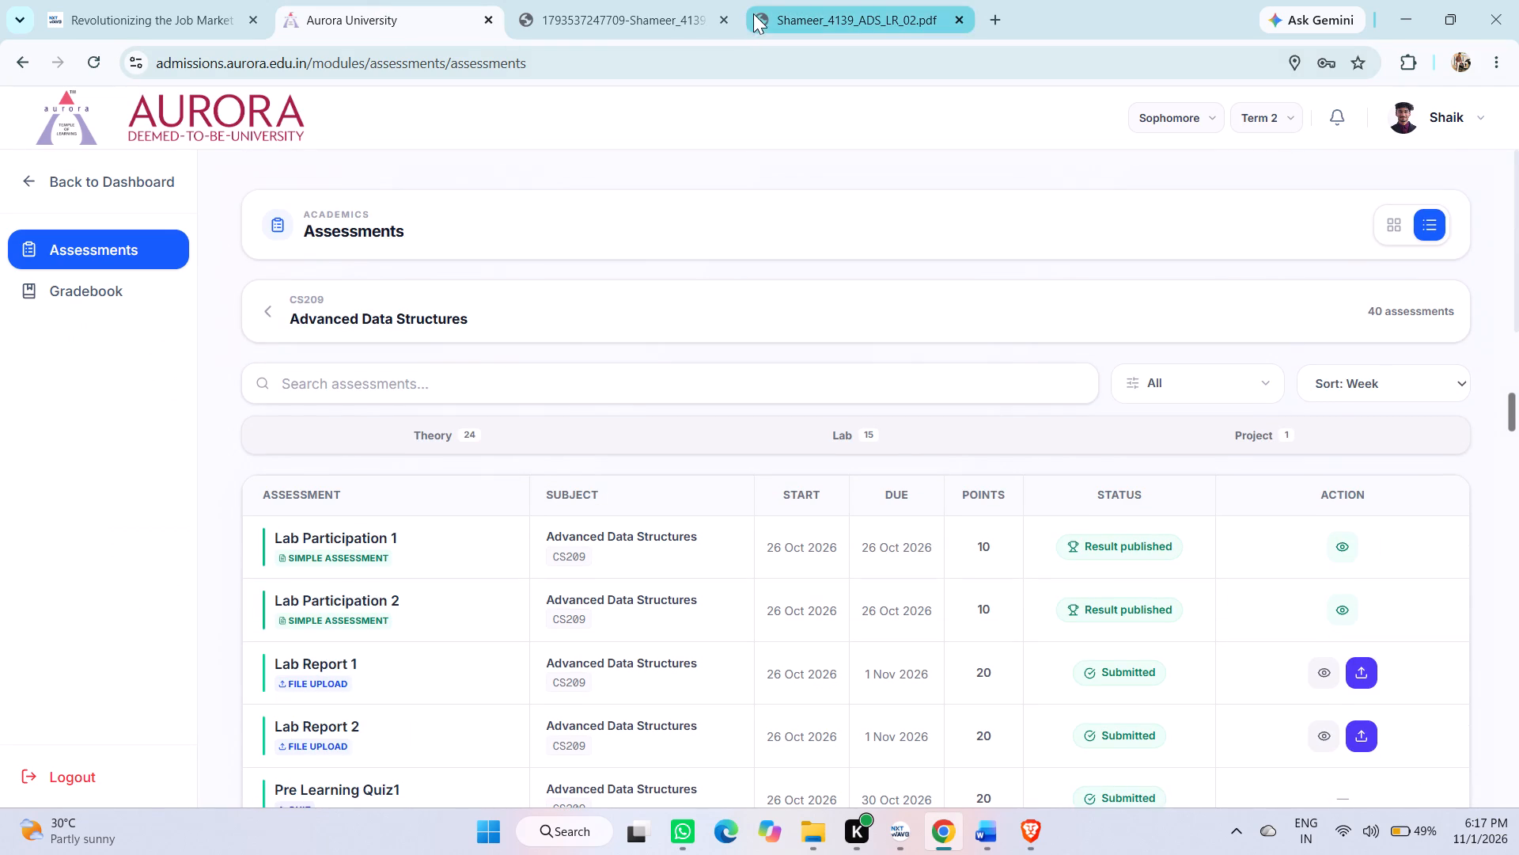
pyautogui.click(726, 21)
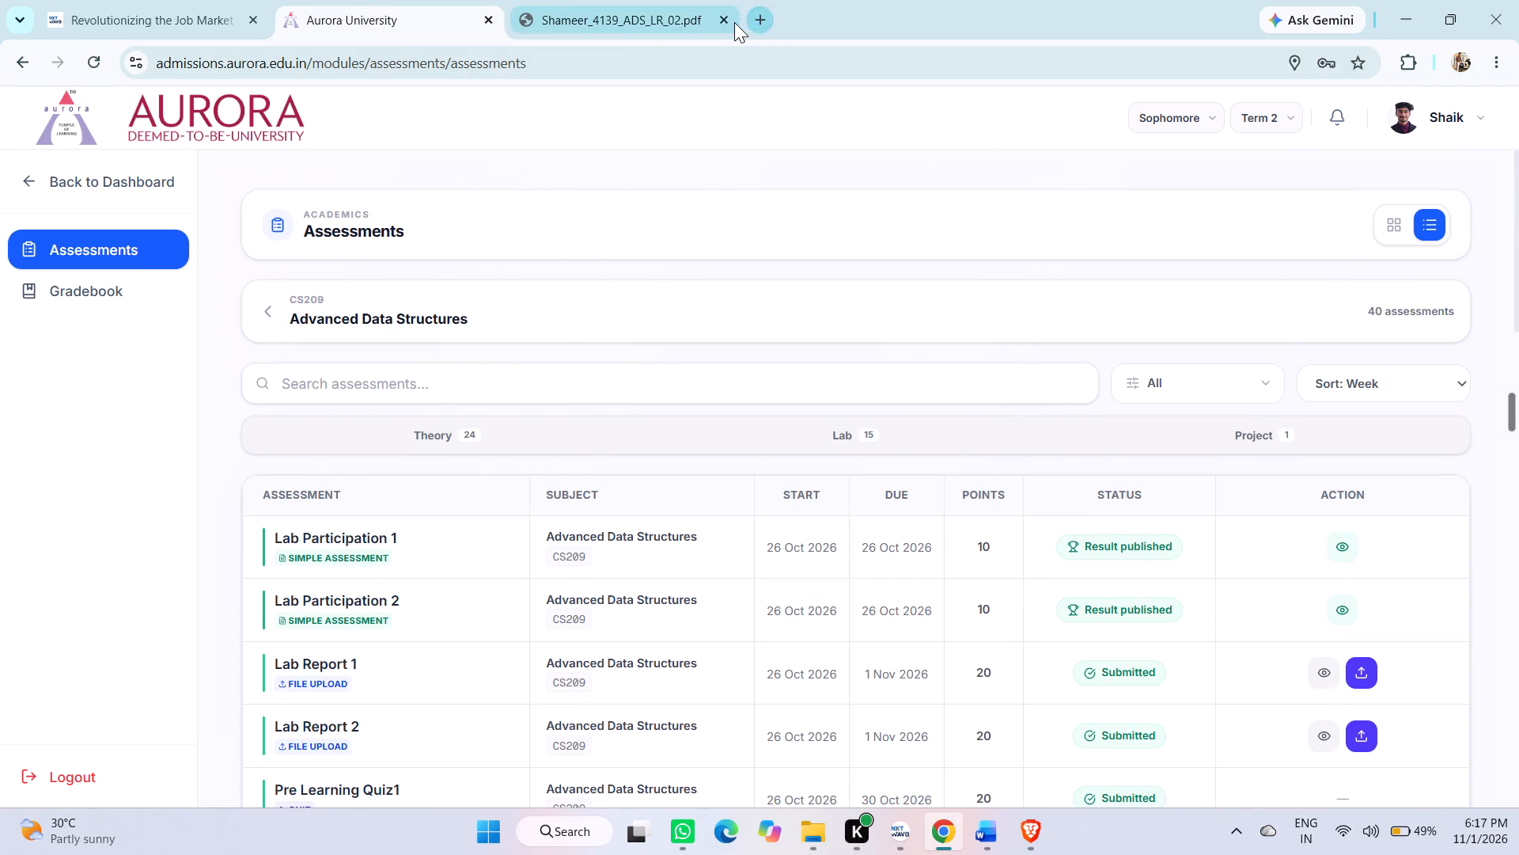
pyautogui.click(728, 19)
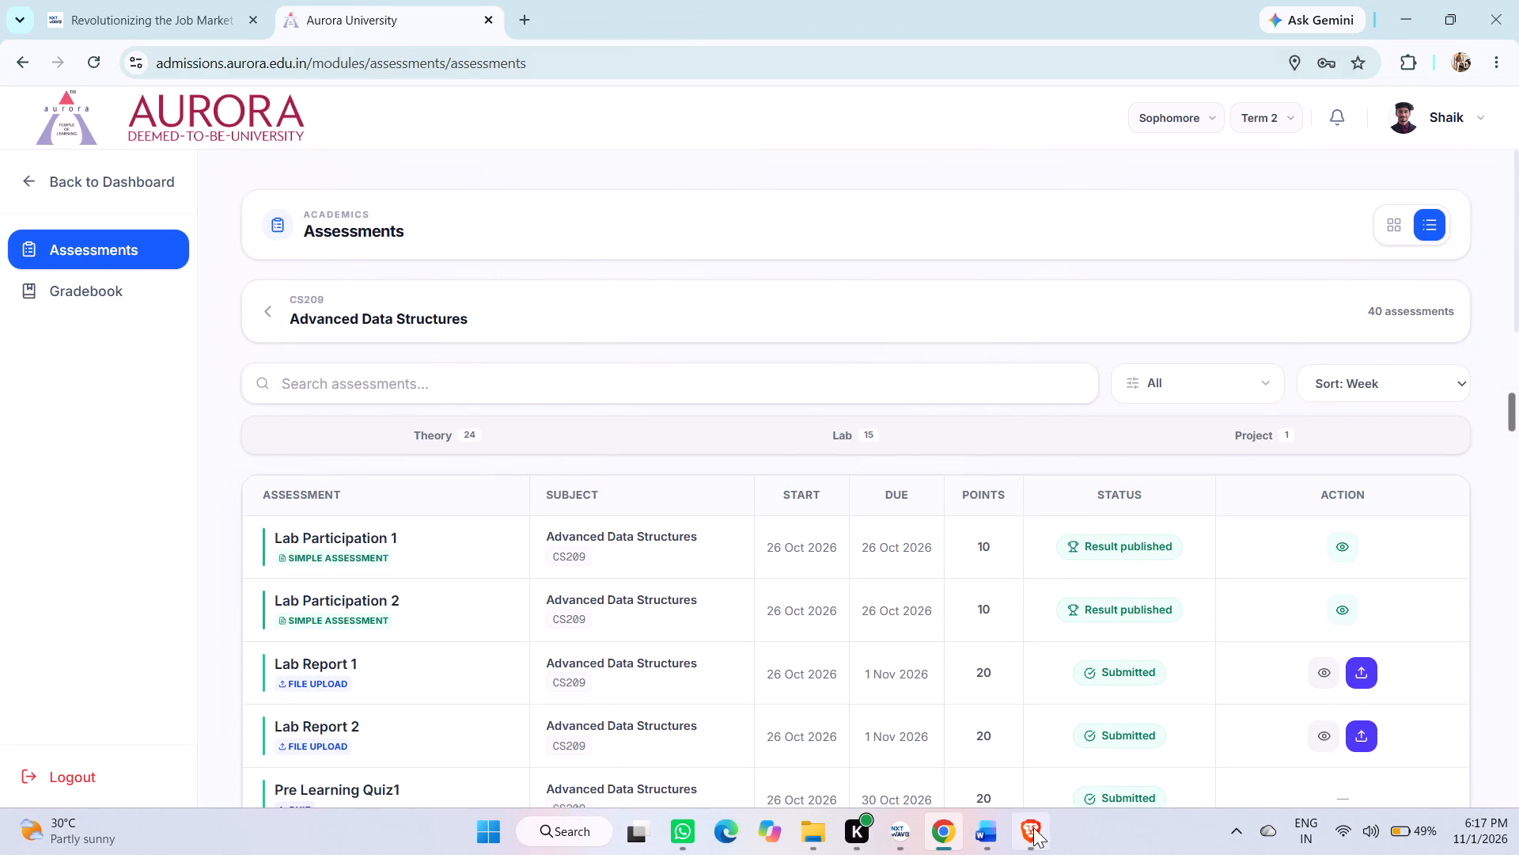
# Rename the ADS_RLJ_1 PDF in Documents to the first name and last four registration digits followed by _ADS_LR_01.
pyautogui.click(823, 820)
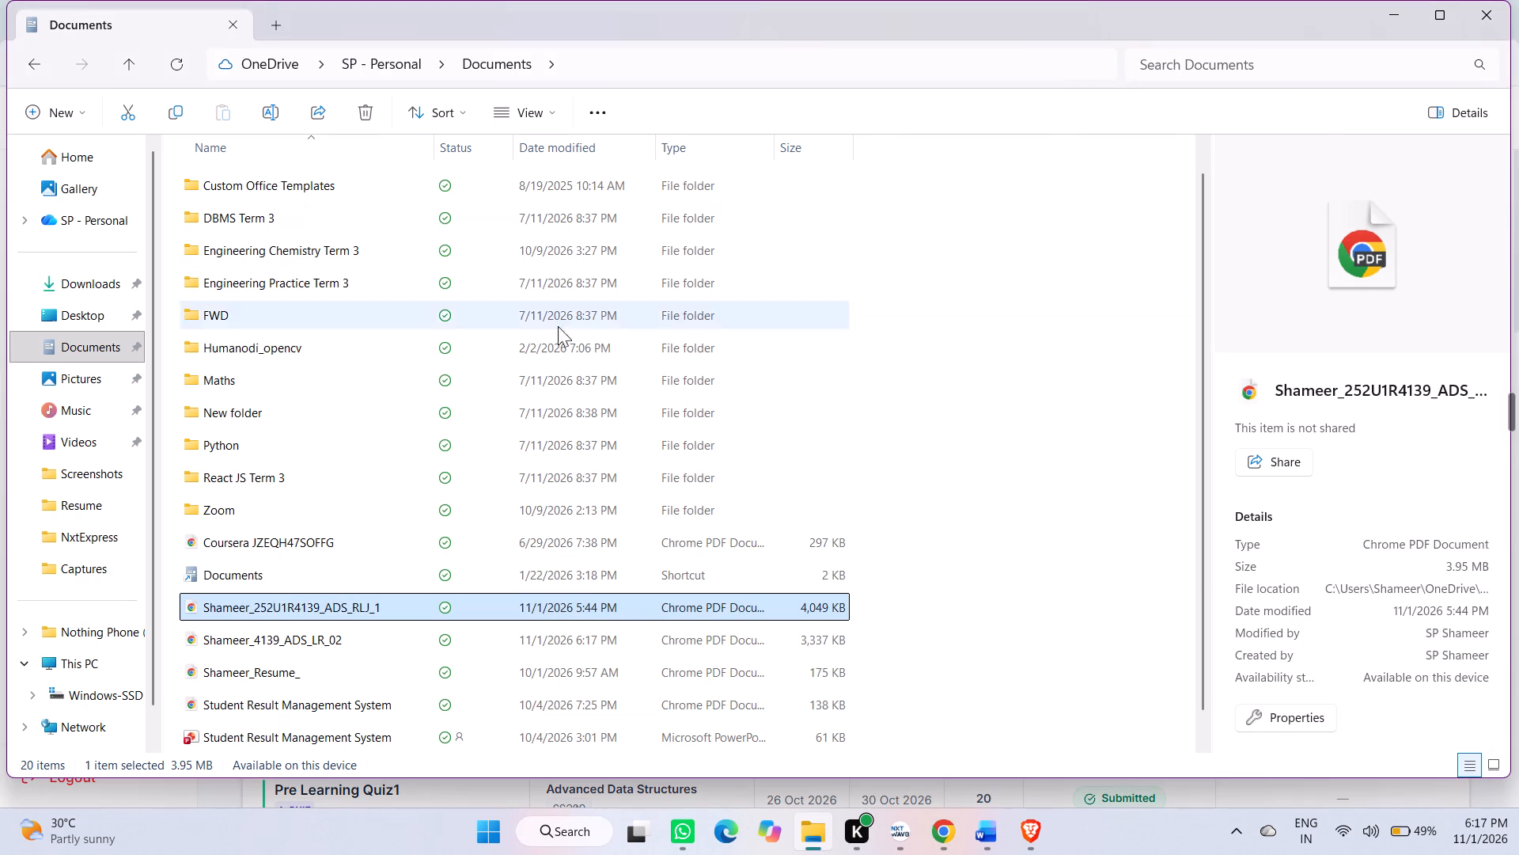
pyautogui.rightClick(491, 605)
pyautogui.click(663, 633)
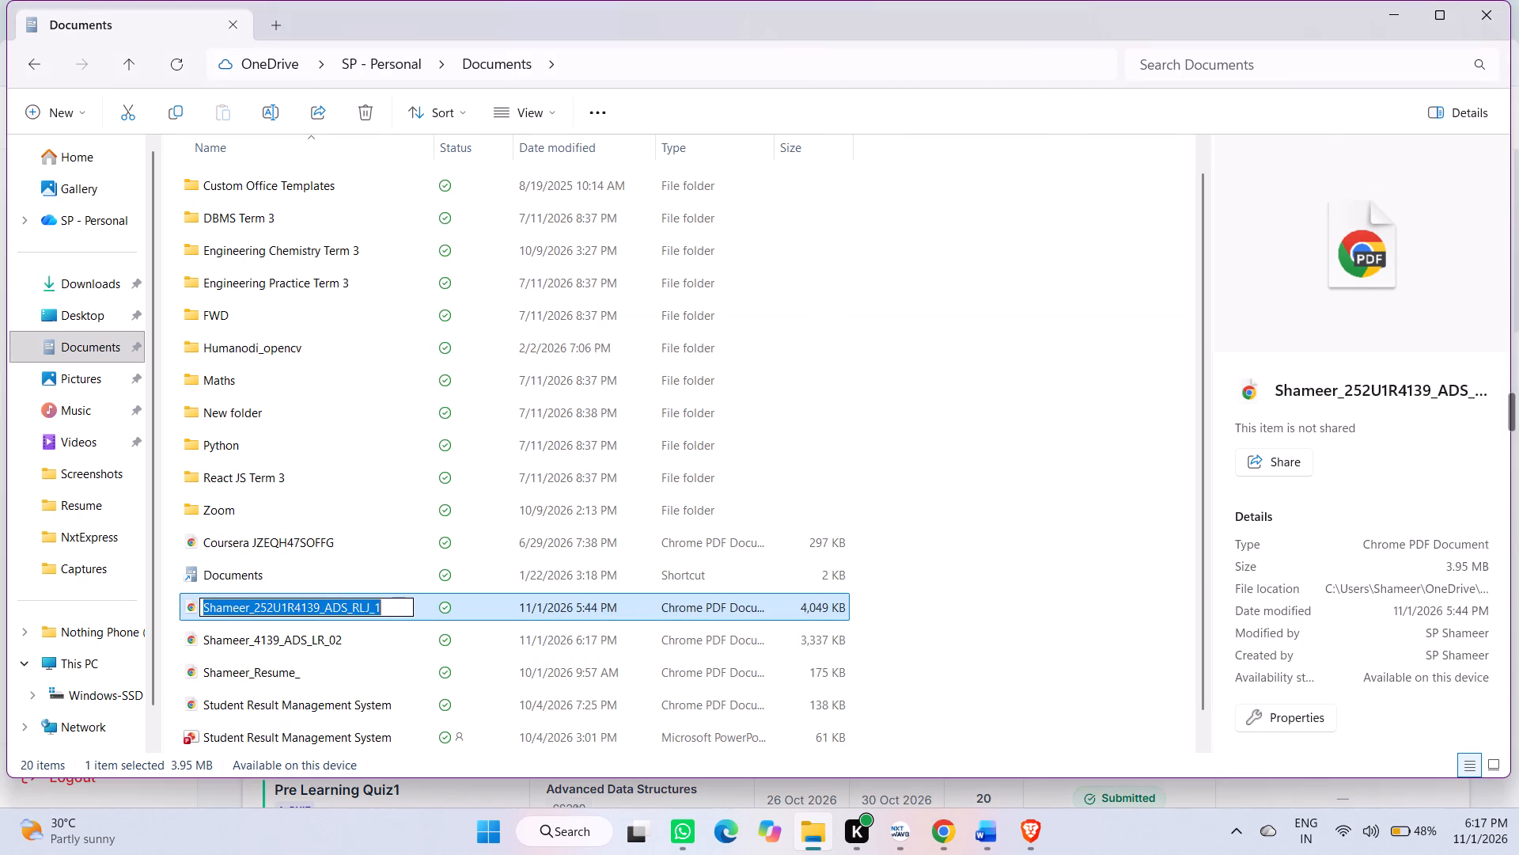
pyautogui.click(295, 605)
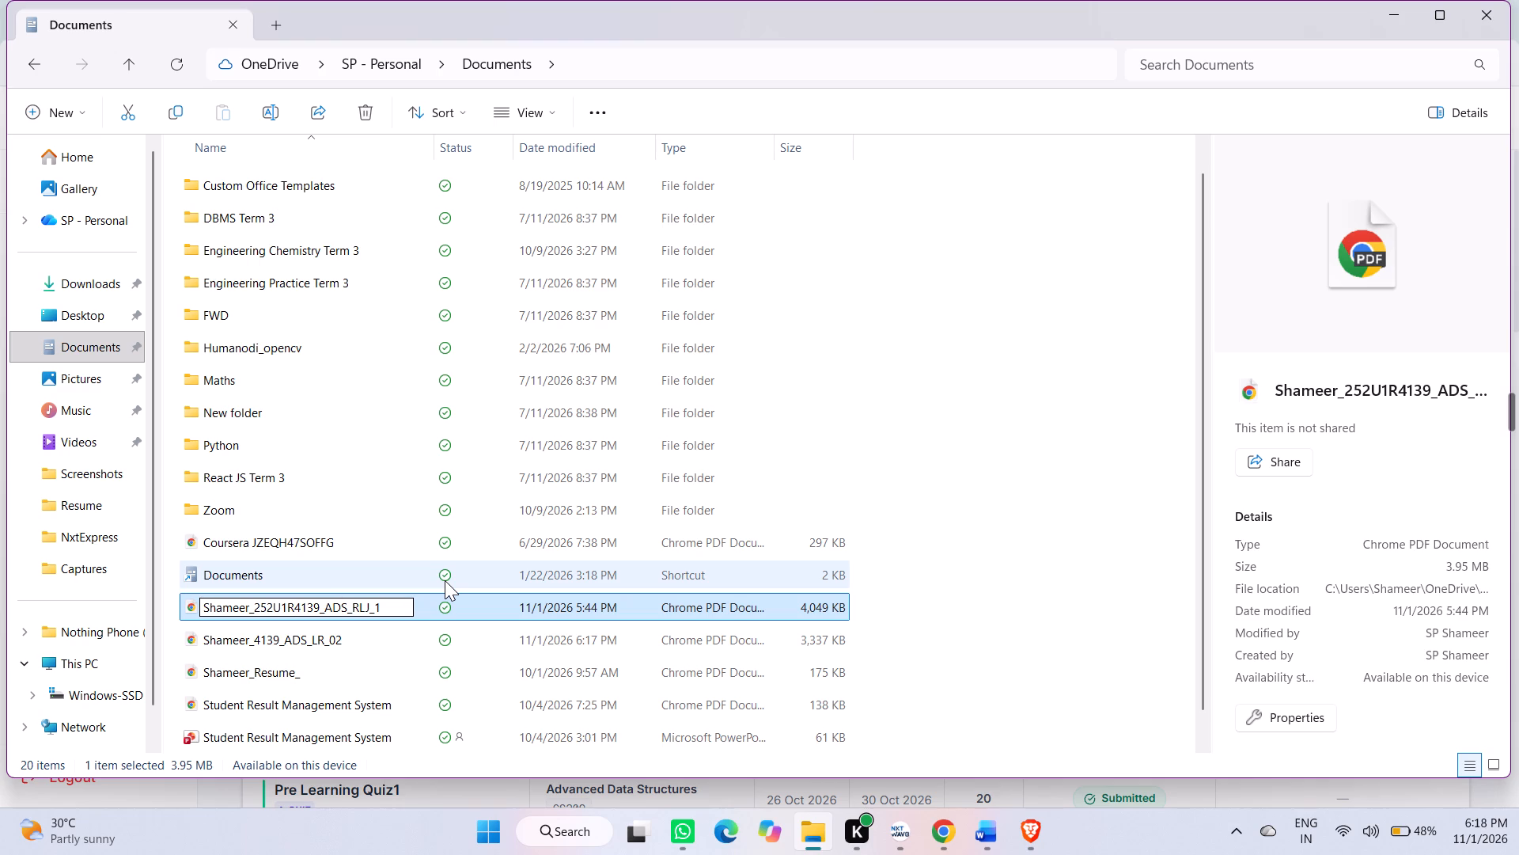
pyautogui.press('BackSpace')
pyautogui.press('BackSpace')
pyautogui.press('BackSpace')
pyautogui.press('BackSpace')
pyautogui.press('BackSpace')
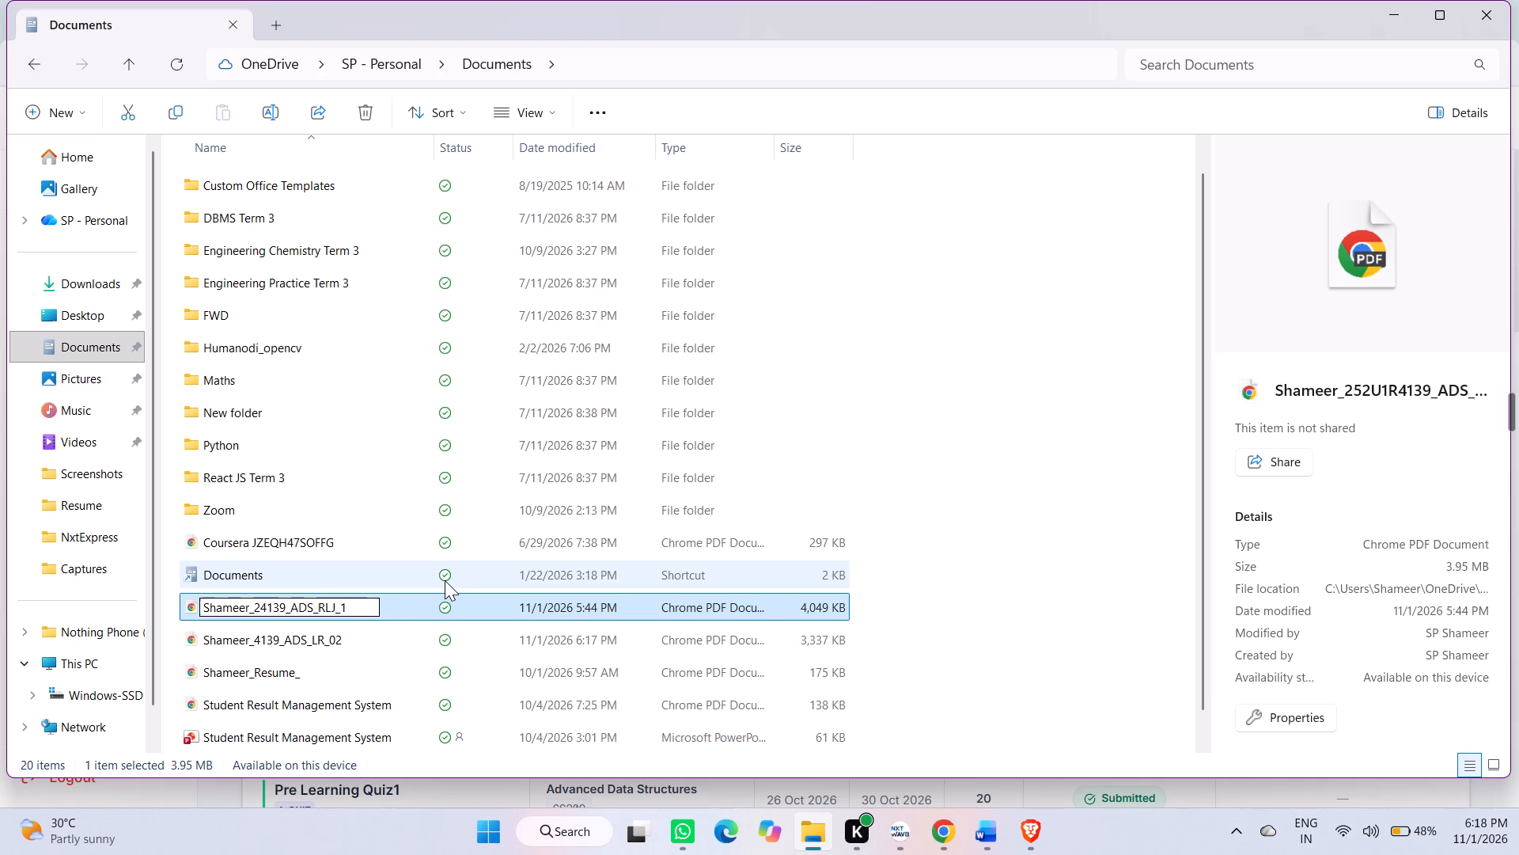
pyautogui.press('BackSpace')
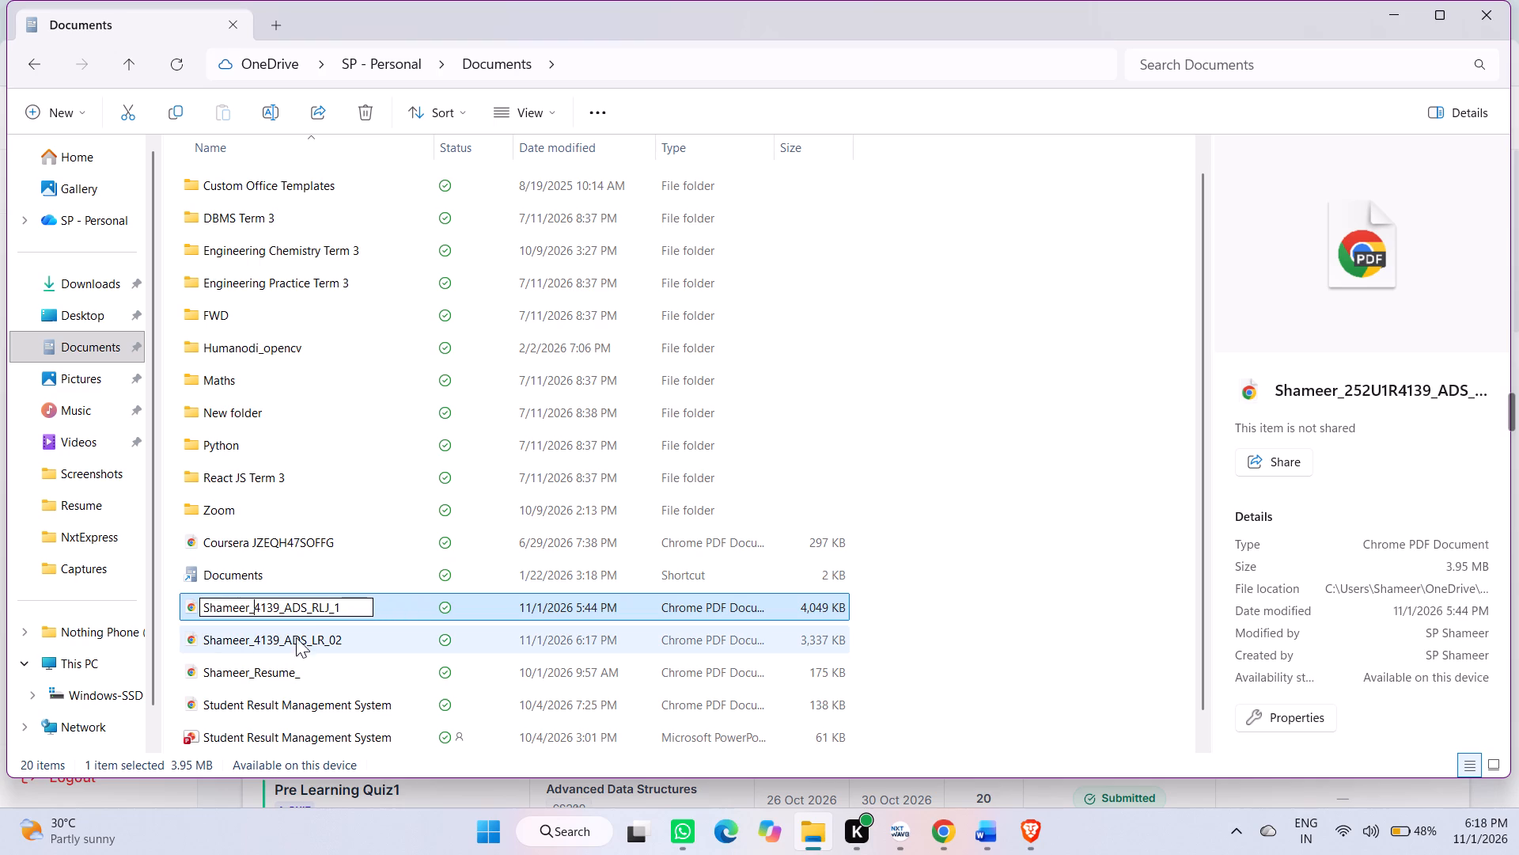
pyautogui.click(328, 605)
pyautogui.press('BackSpace')
pyautogui.press('BackSpace')
pyautogui.press('BackSpace')
pyautogui.write('LR')
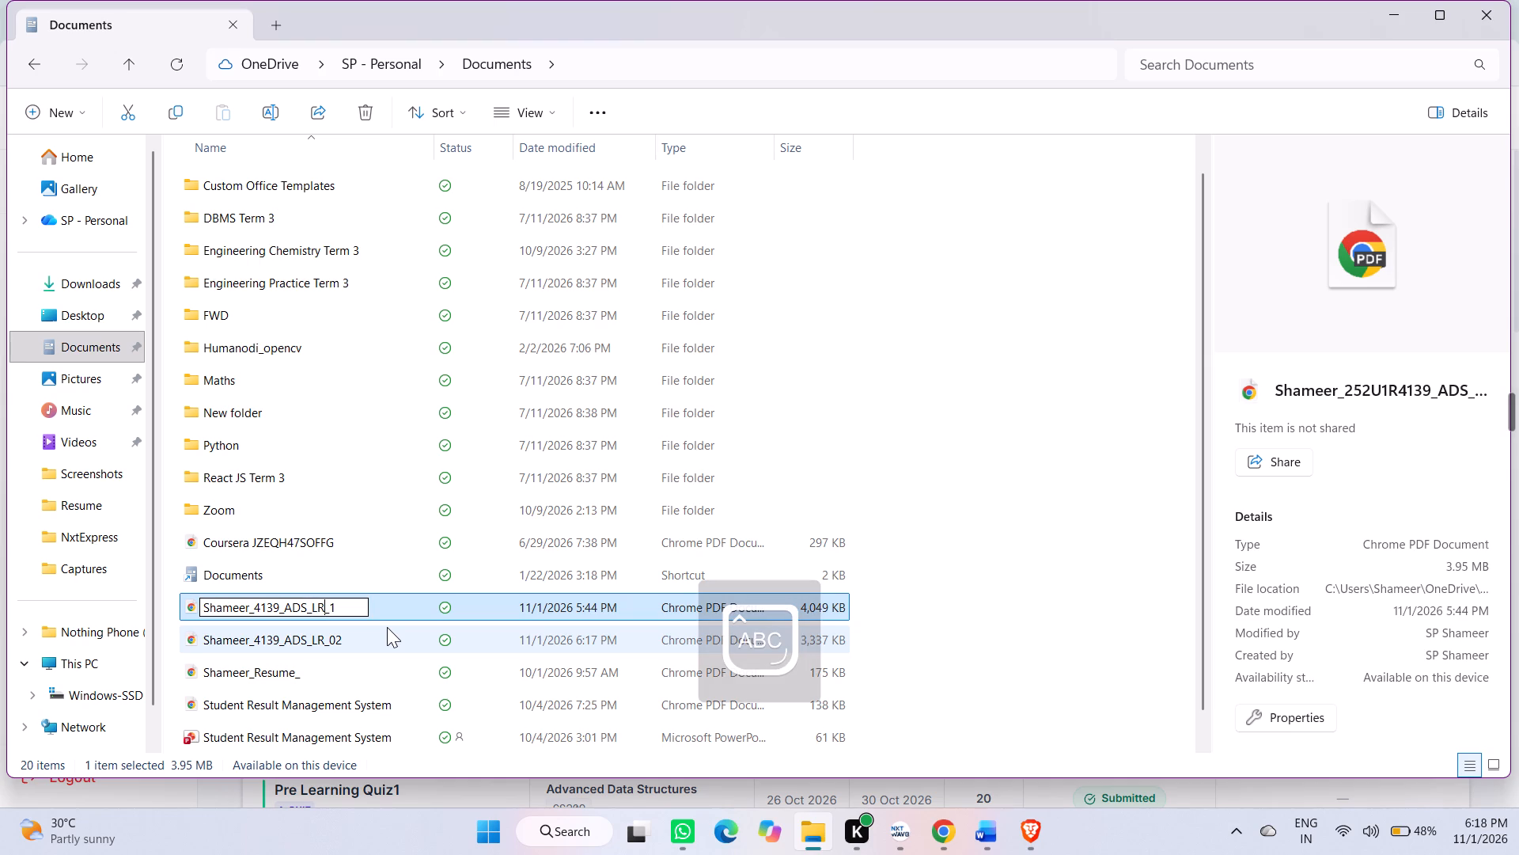
pyautogui.press('Right')
pyautogui.press('Right')
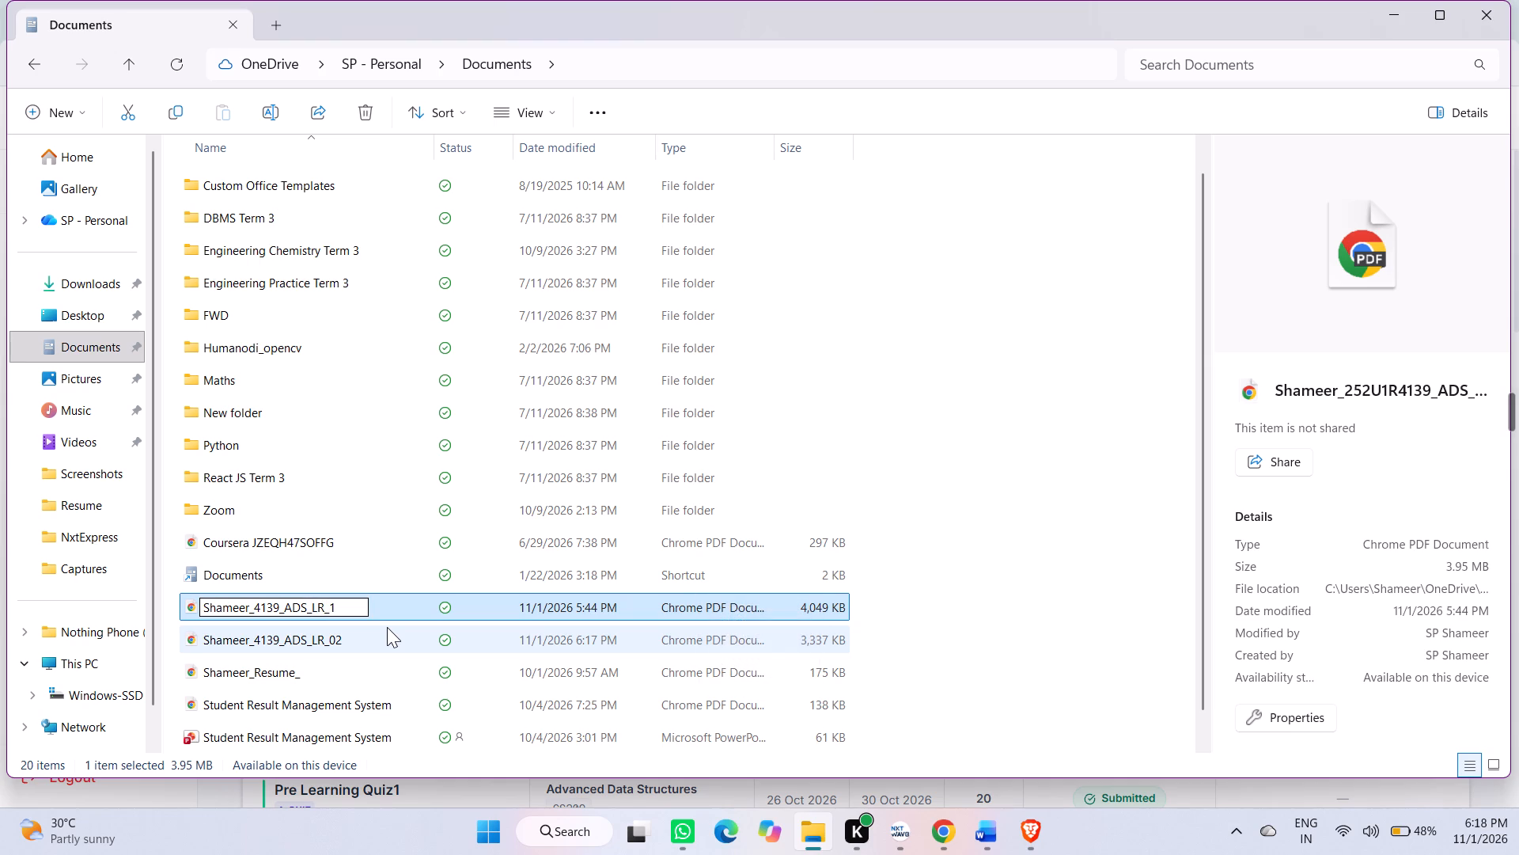
pyautogui.press('Left')
pyautogui.press('0')
pyautogui.press('Return')
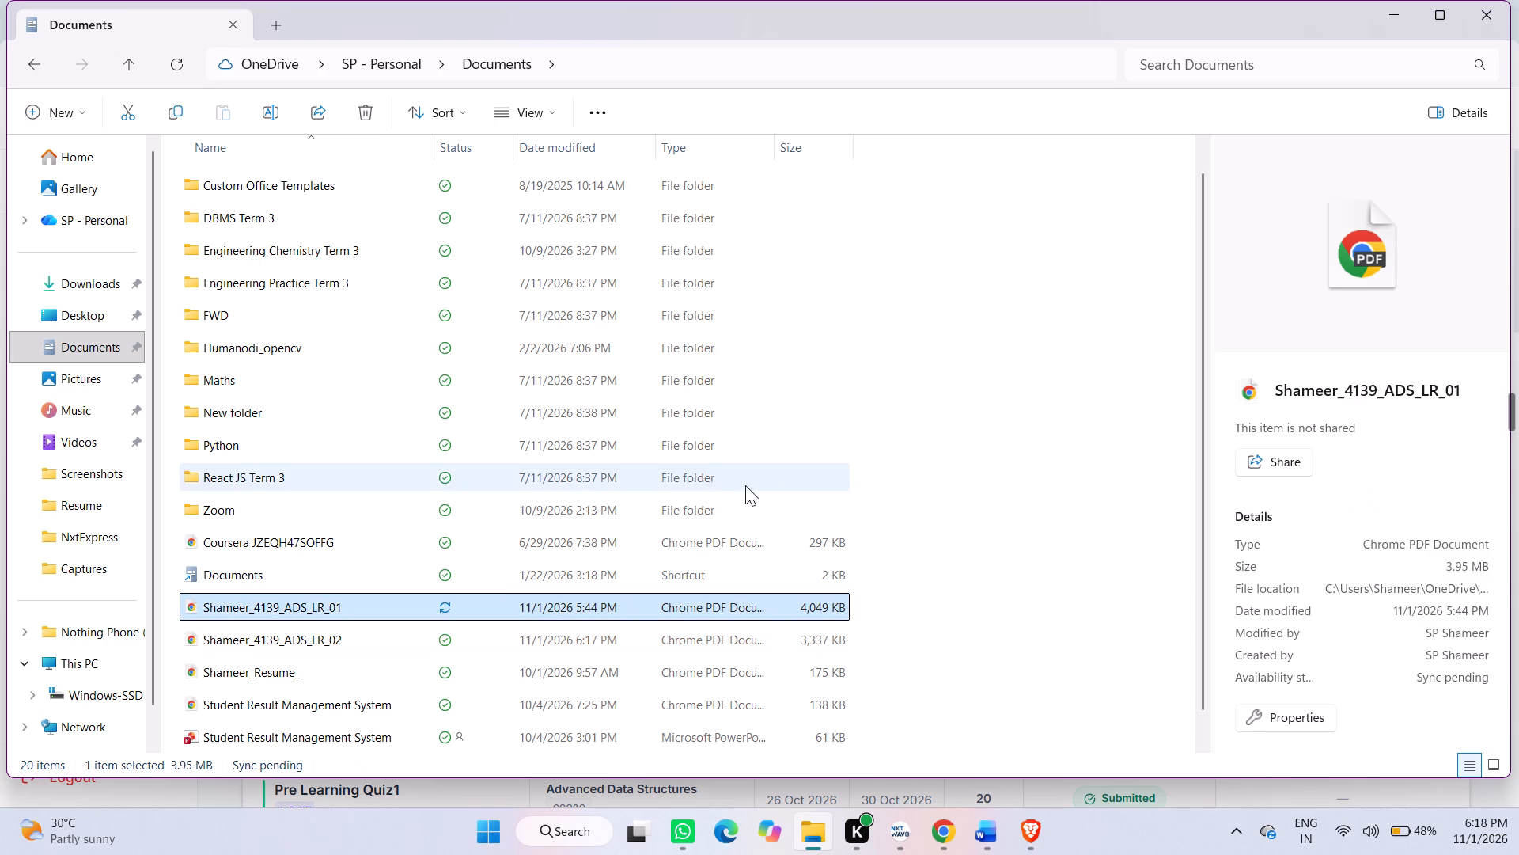
pyautogui.click(831, 506)
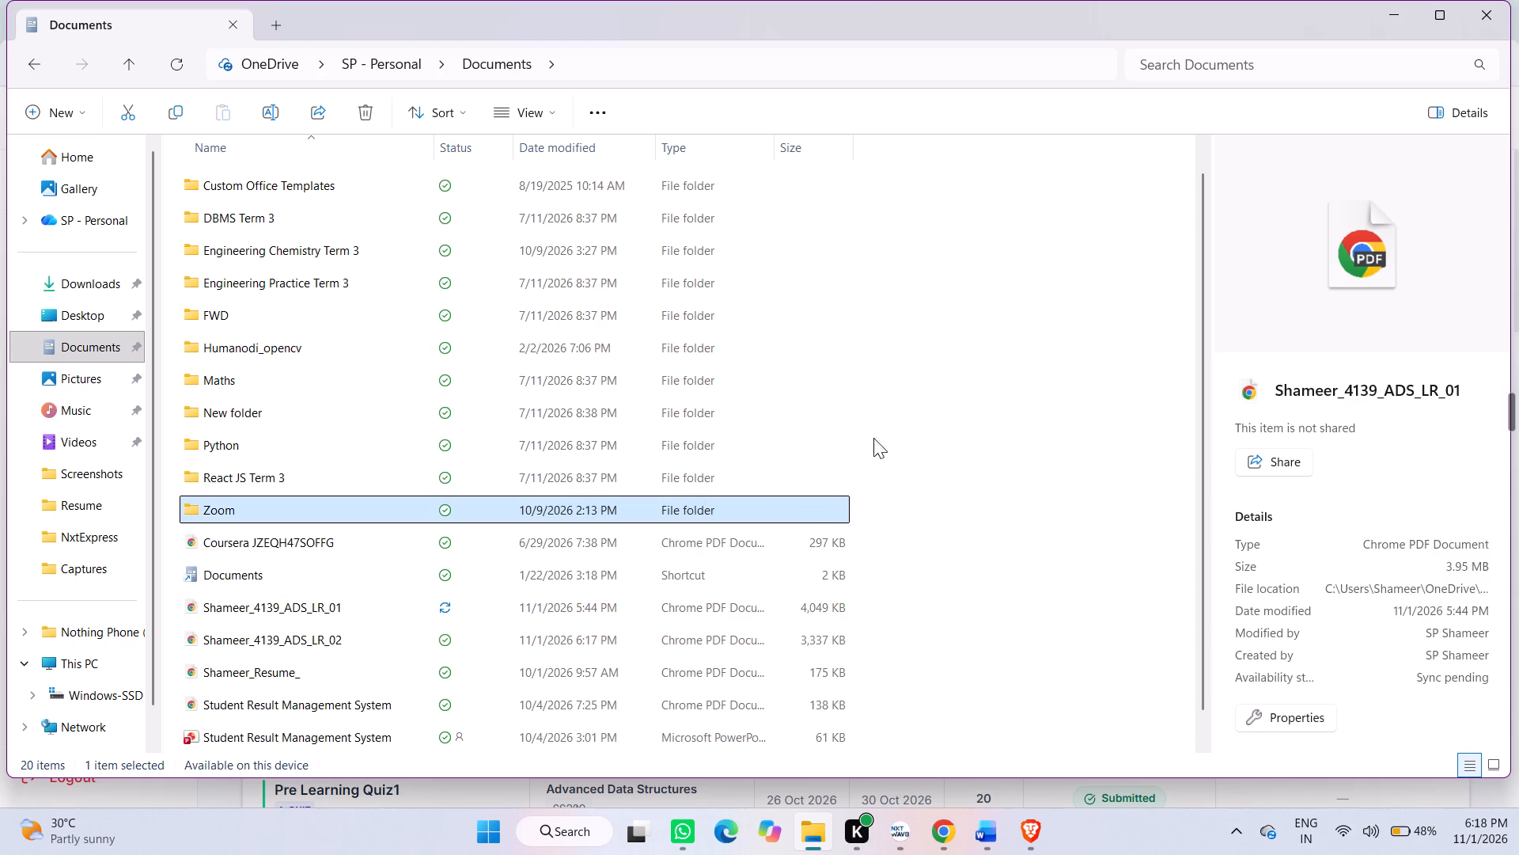
pyautogui.click(1396, 15)
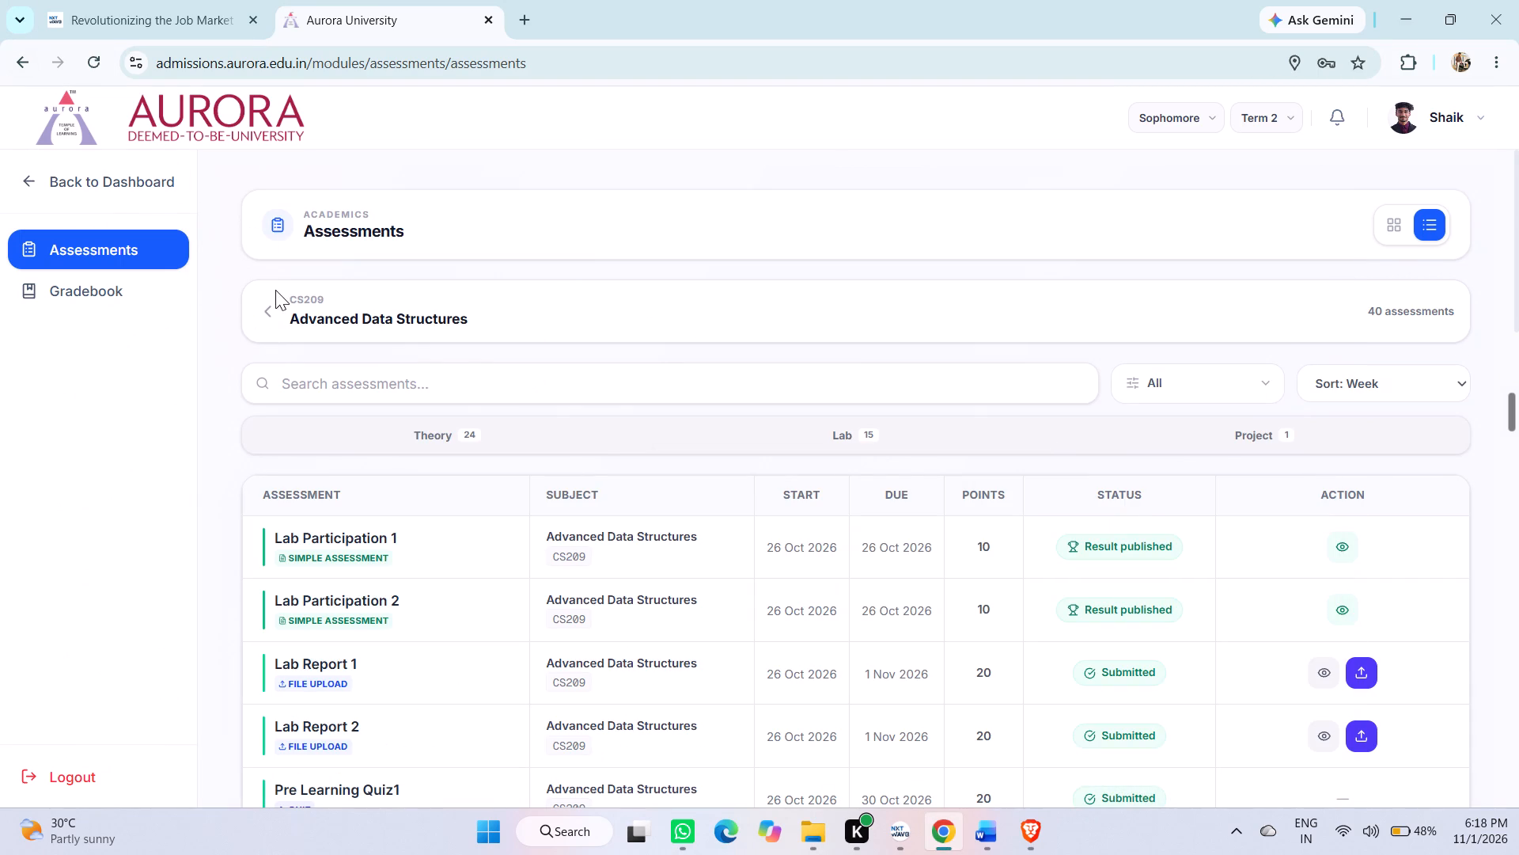
# Open the French A2 assessments, view the Pre Learning Quiz1 introduction, and cancel without starting the quiz.
pyautogui.click(264, 307)
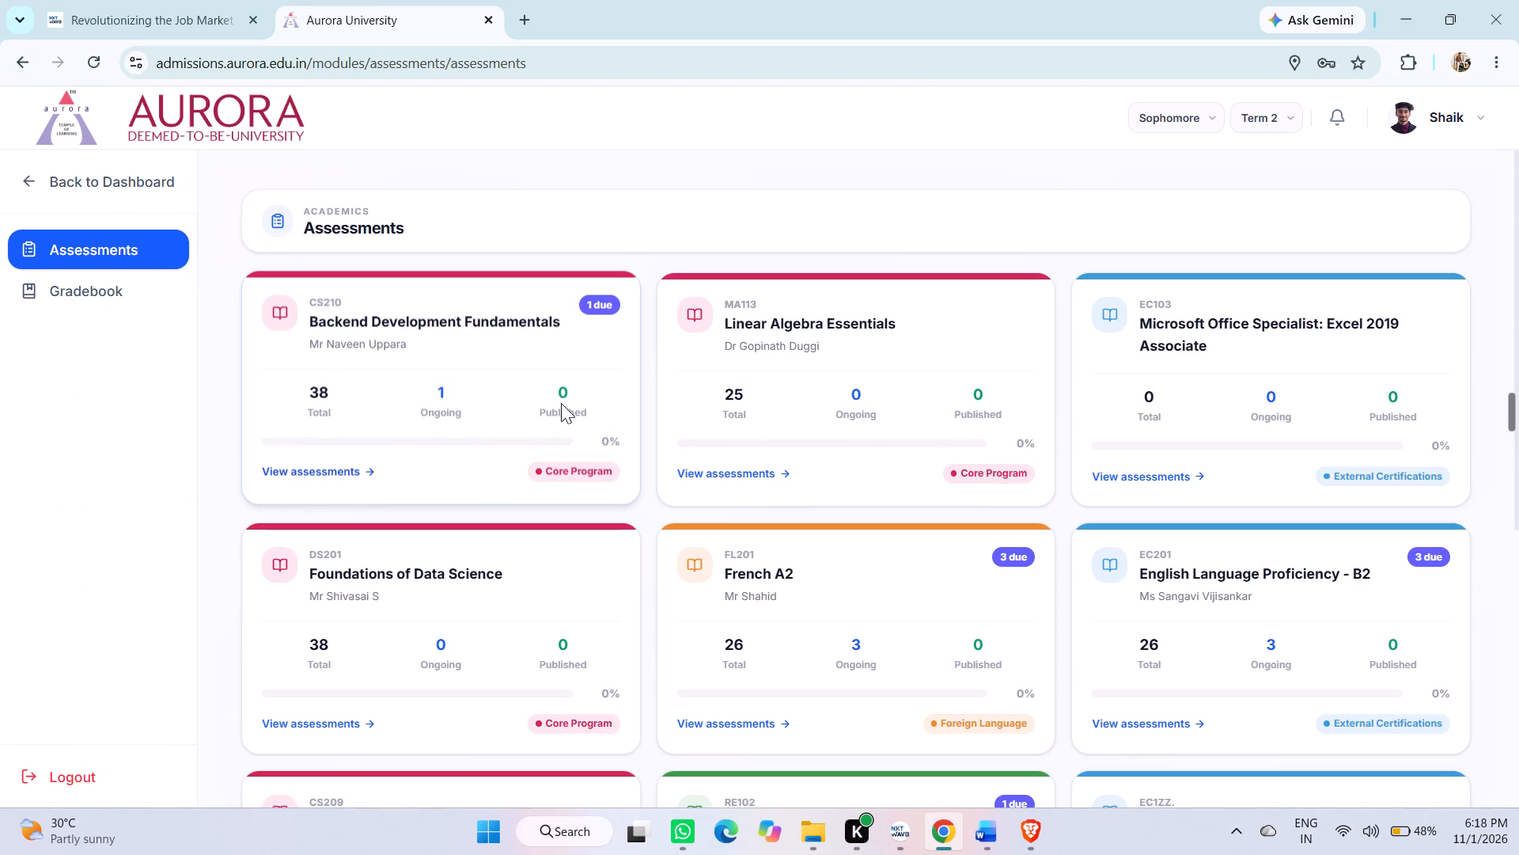
pyautogui.scroll(-1, 497, 443)
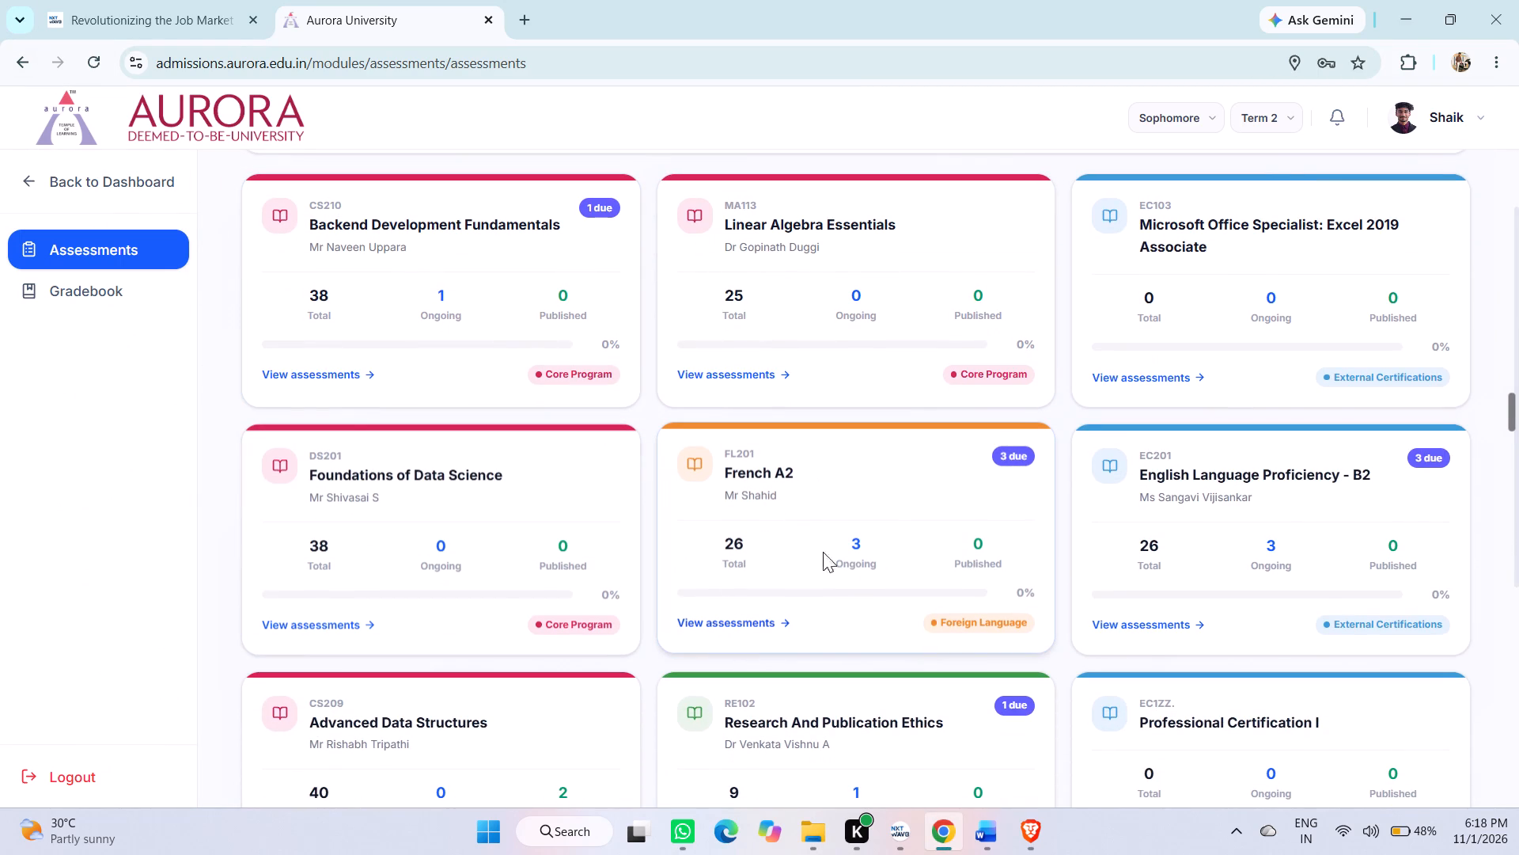
pyautogui.click(720, 625)
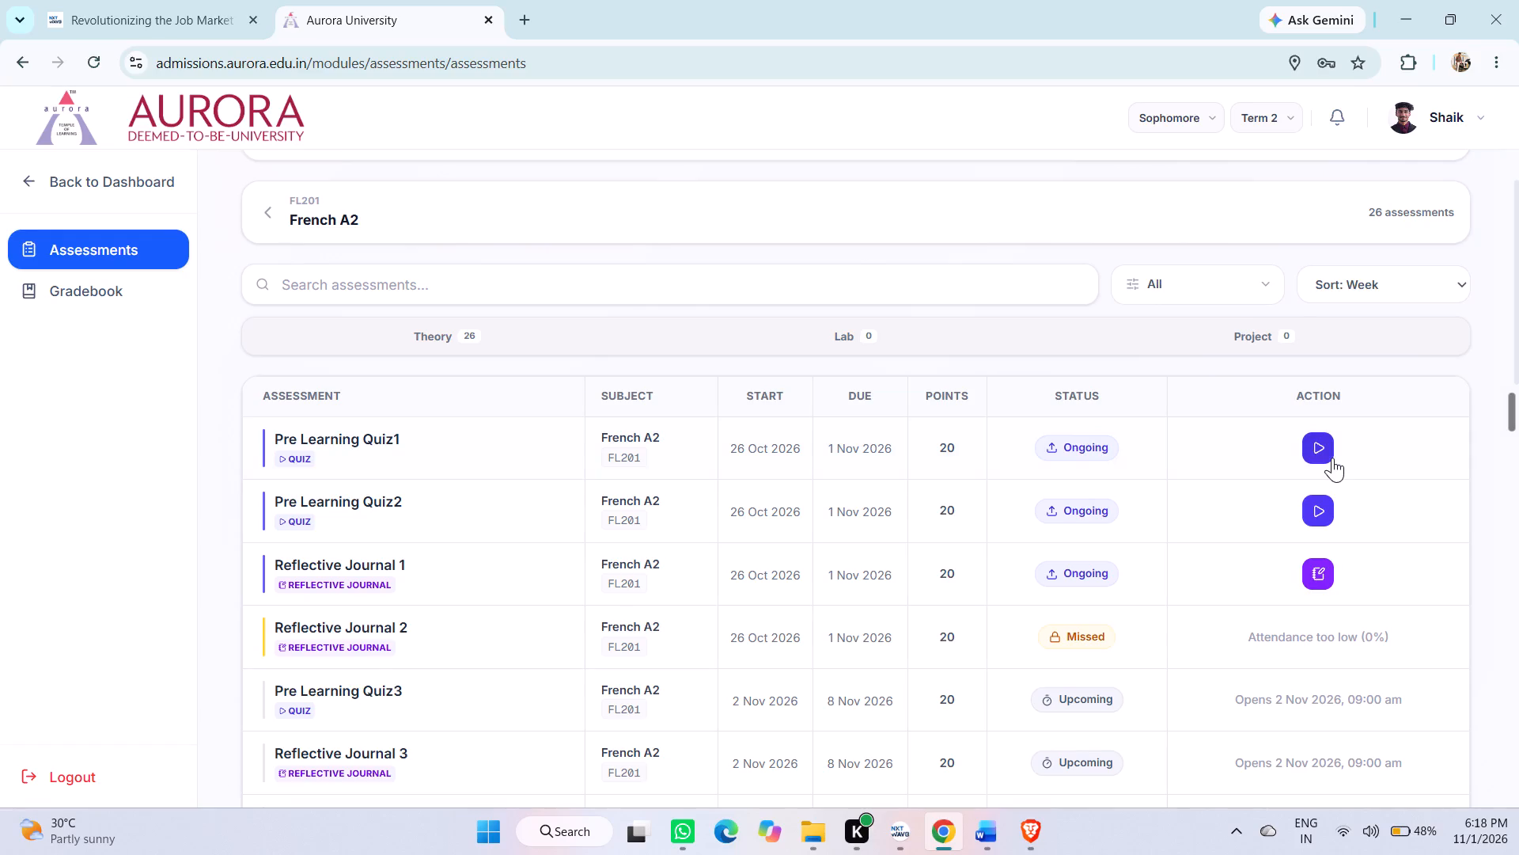
pyautogui.click(1331, 458)
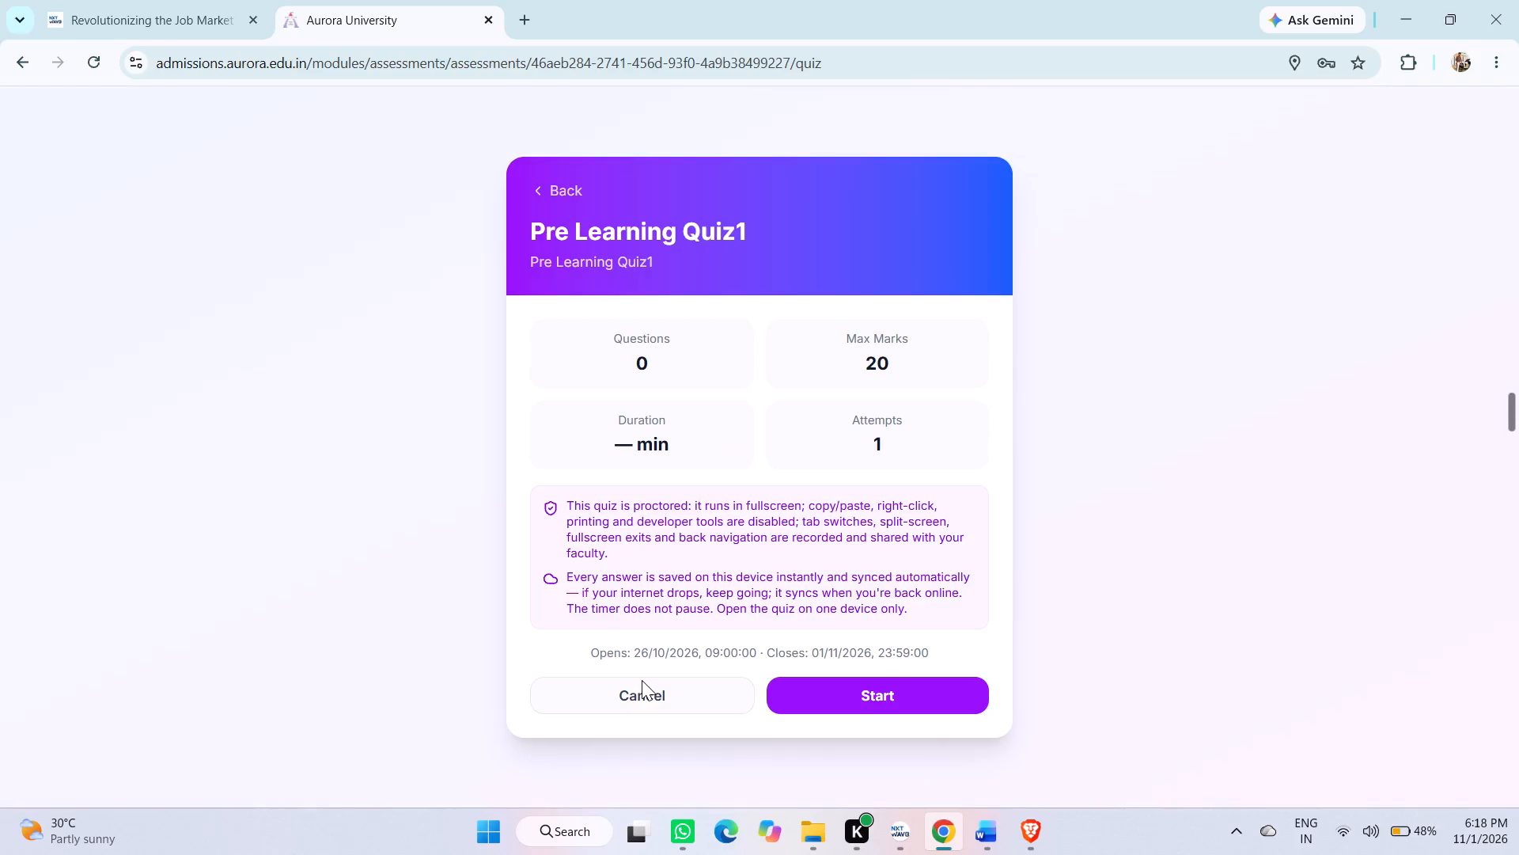
pyautogui.click(642, 680)
pyautogui.click(1319, 598)
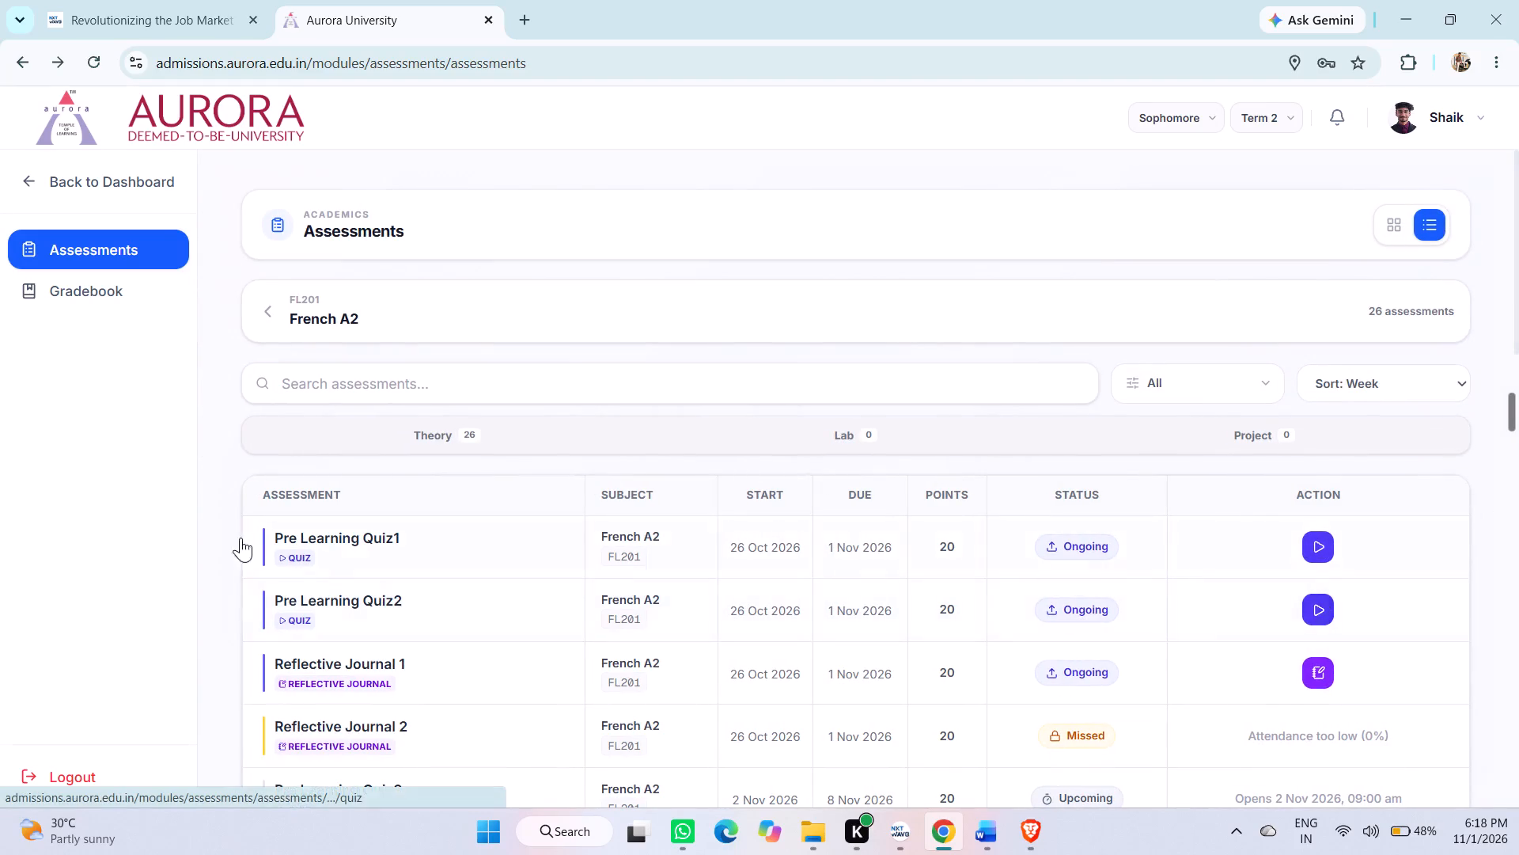
pyautogui.click(597, 701)
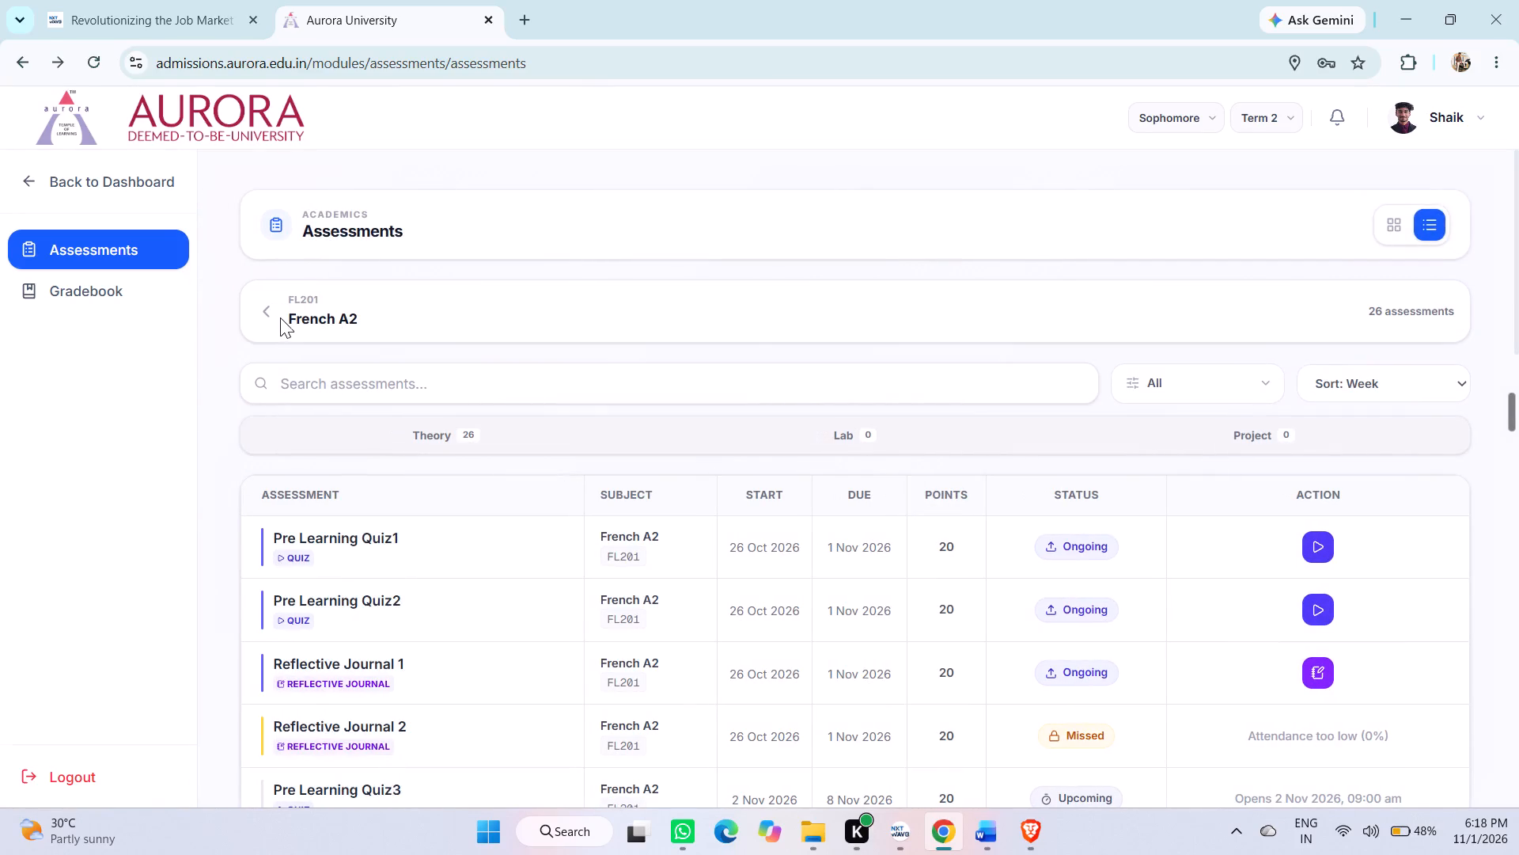
# Return to the course overview and review the Backend Development Fundamentals assessments for anything still open.
pyautogui.click(279, 317)
pyautogui.click(260, 300)
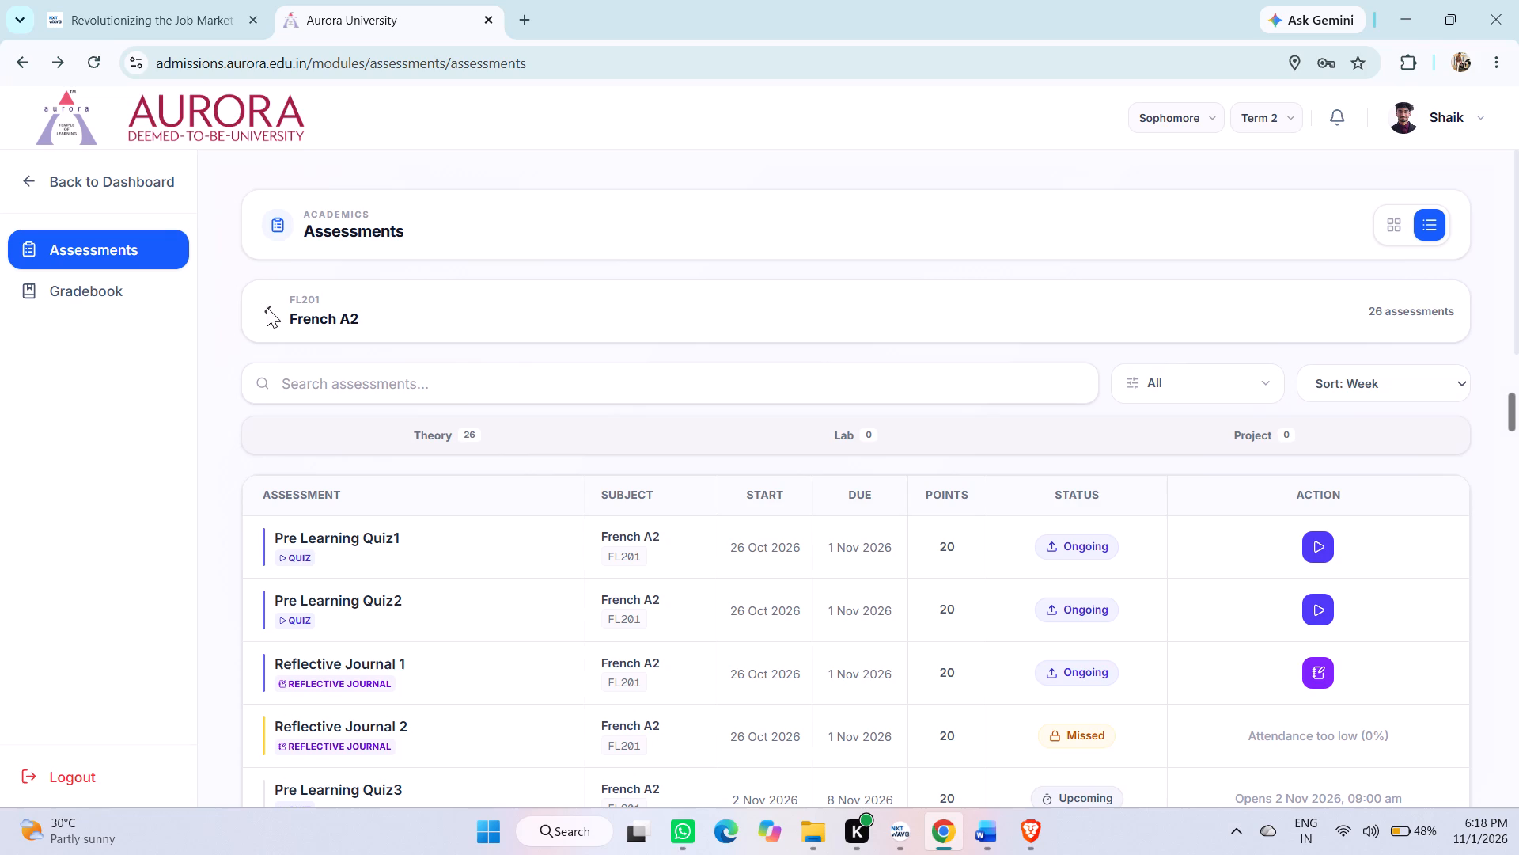
pyautogui.click(280, 313)
pyautogui.click(267, 310)
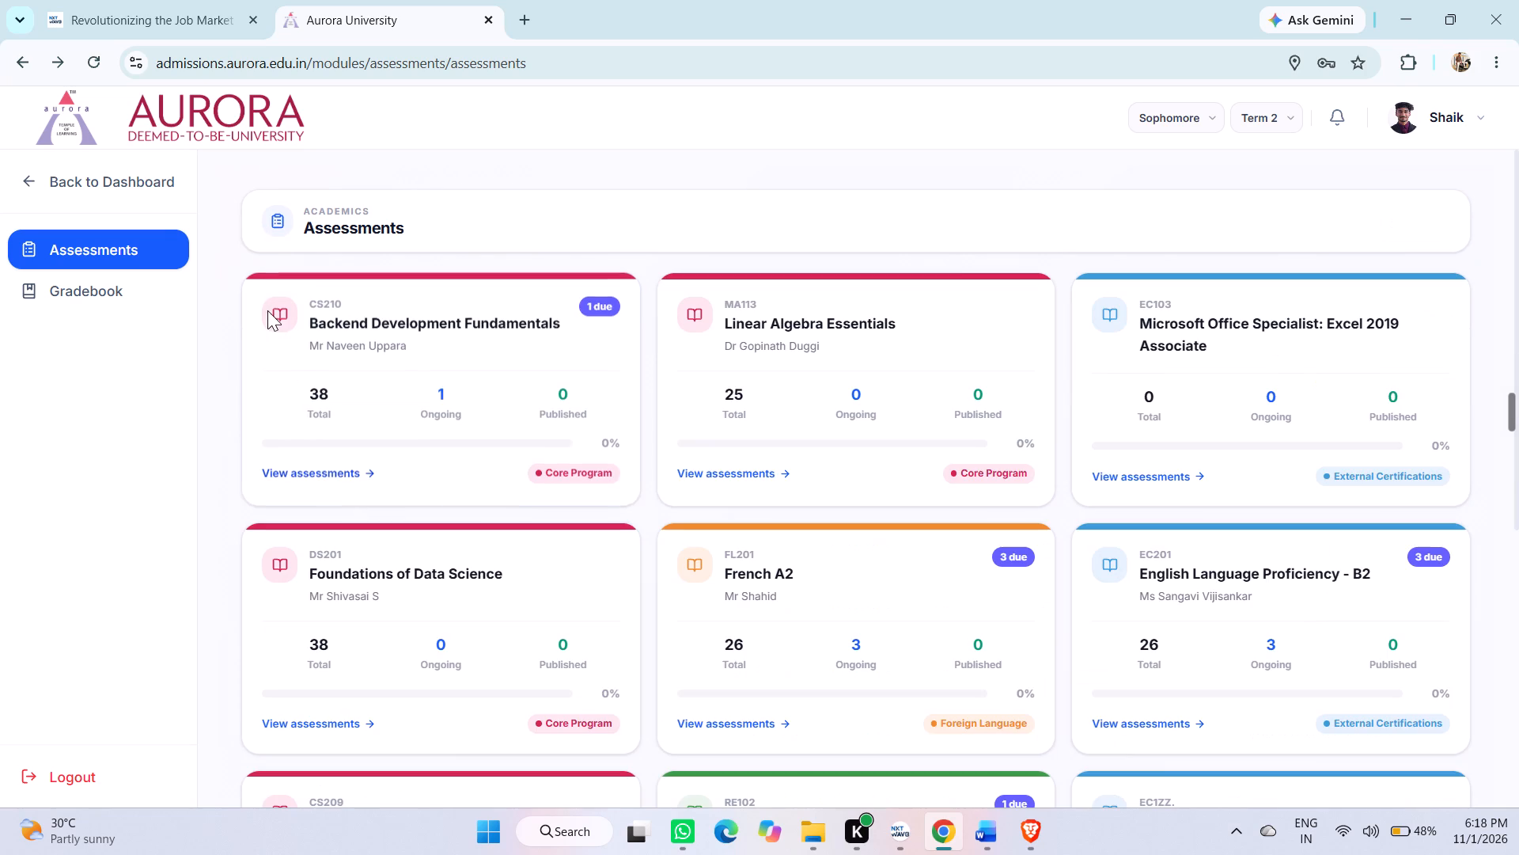
pyautogui.click(350, 468)
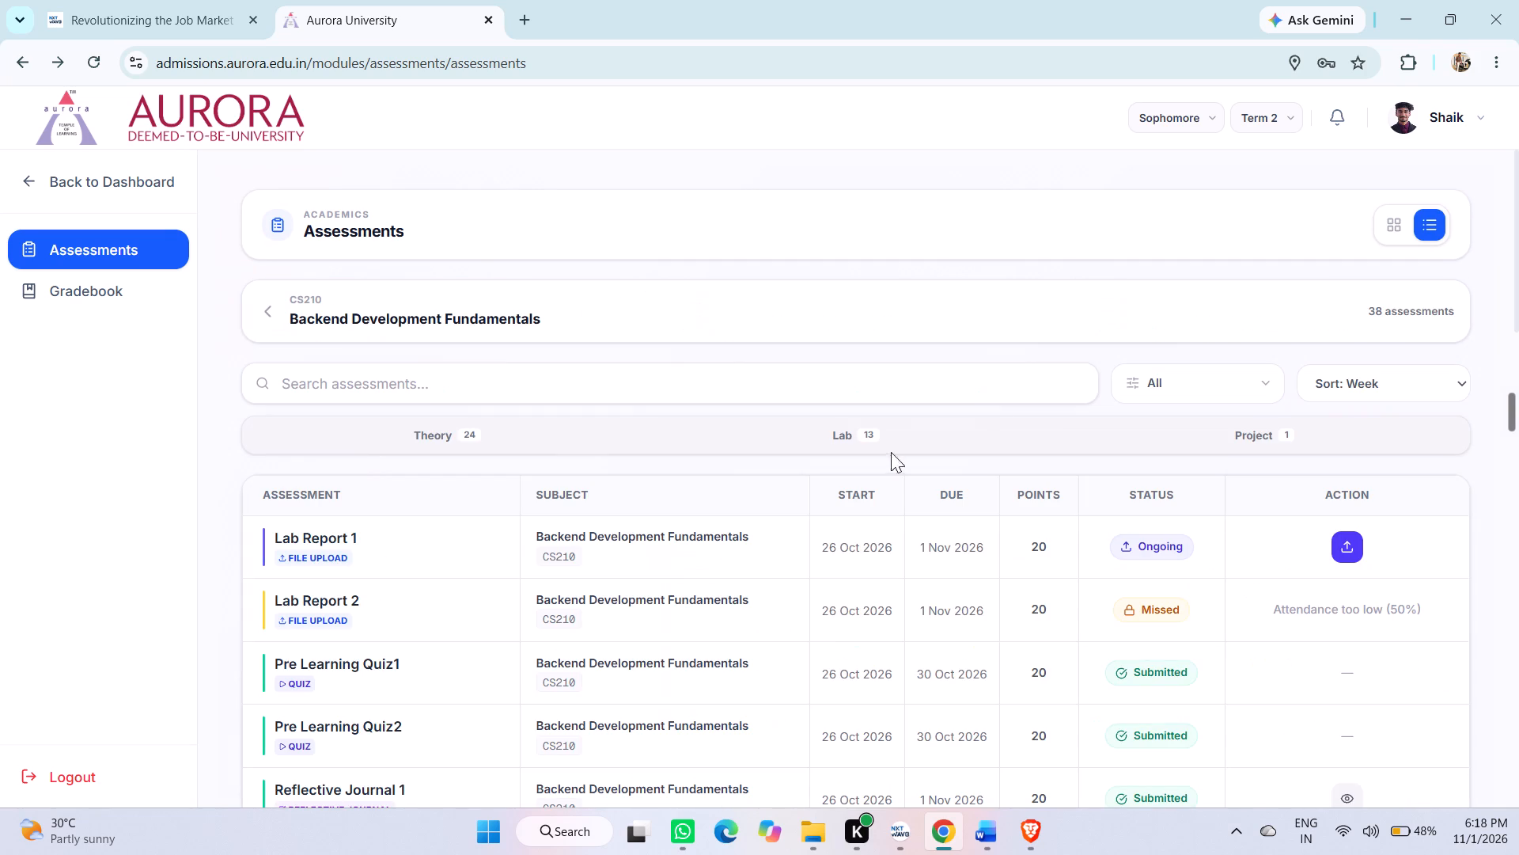
pyautogui.scroll(-5, 926, 444)
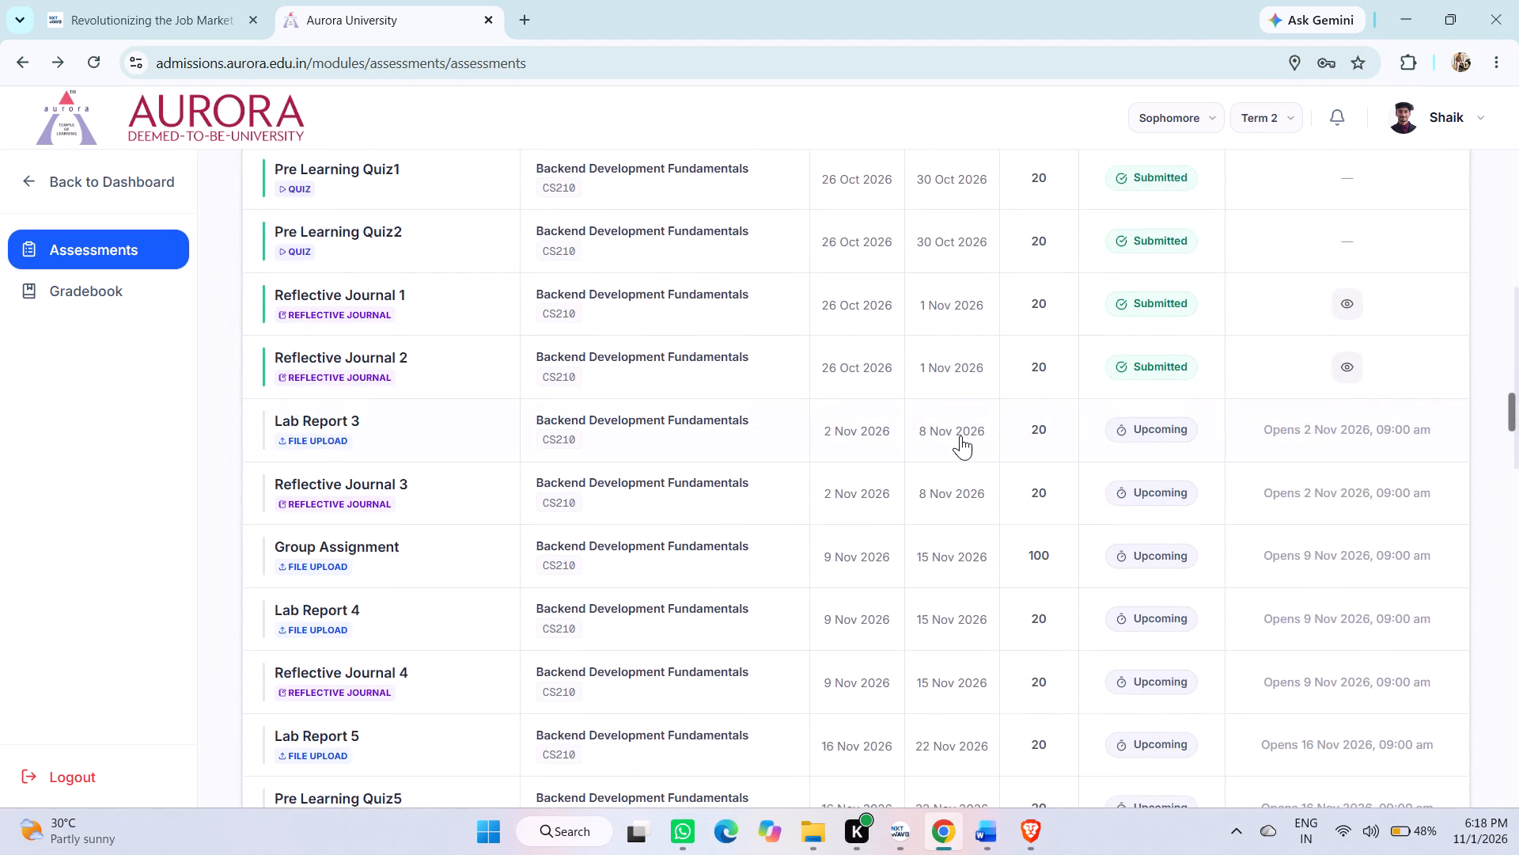
pyautogui.scroll(4, 960, 435)
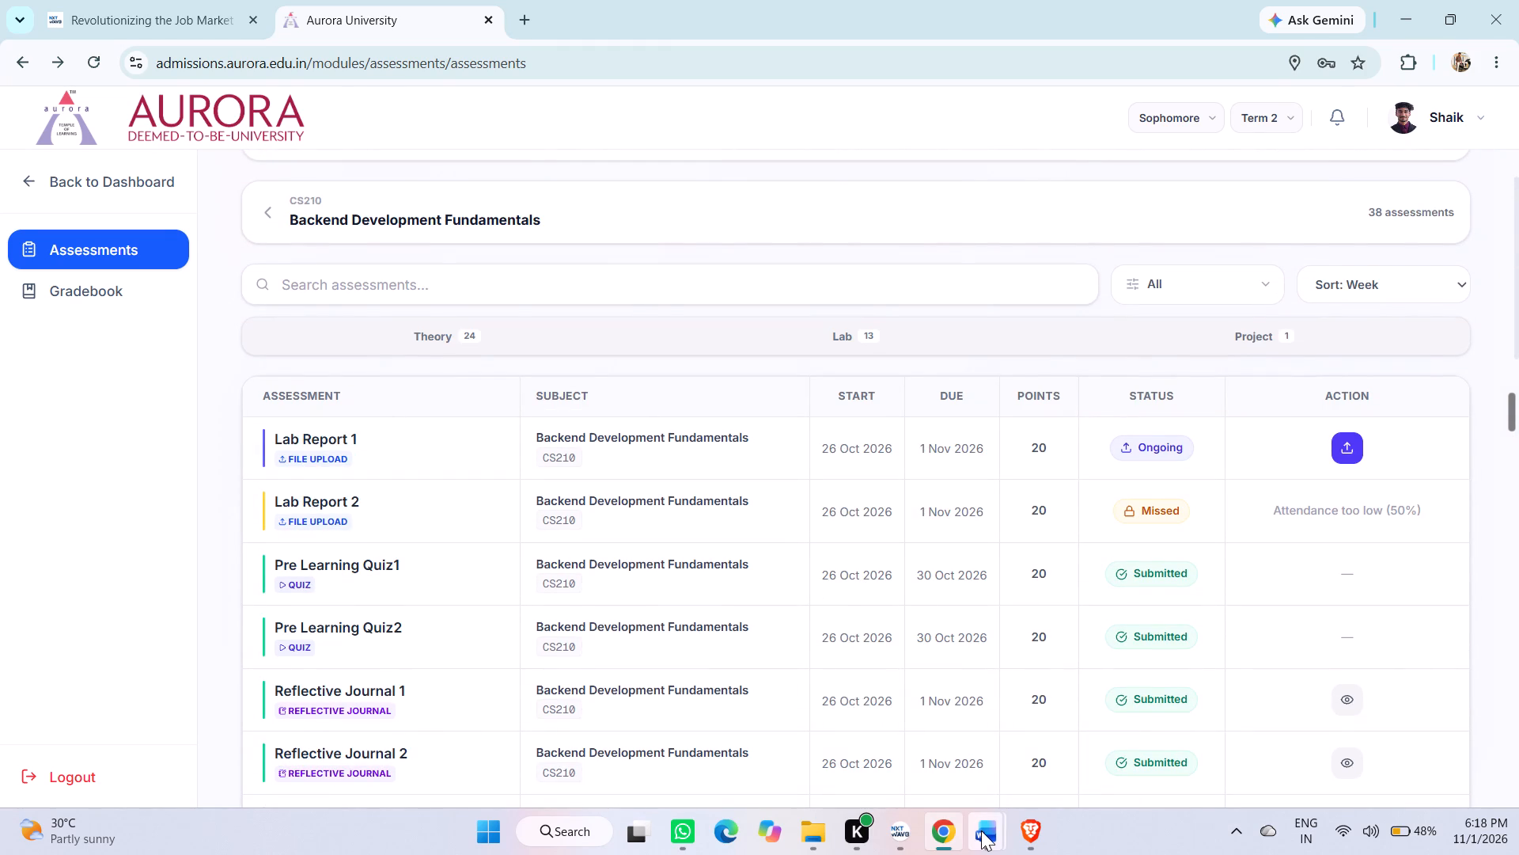
# Close the ADS_LR_02 Word document without saving its changes.
pyautogui.click(1050, 752)
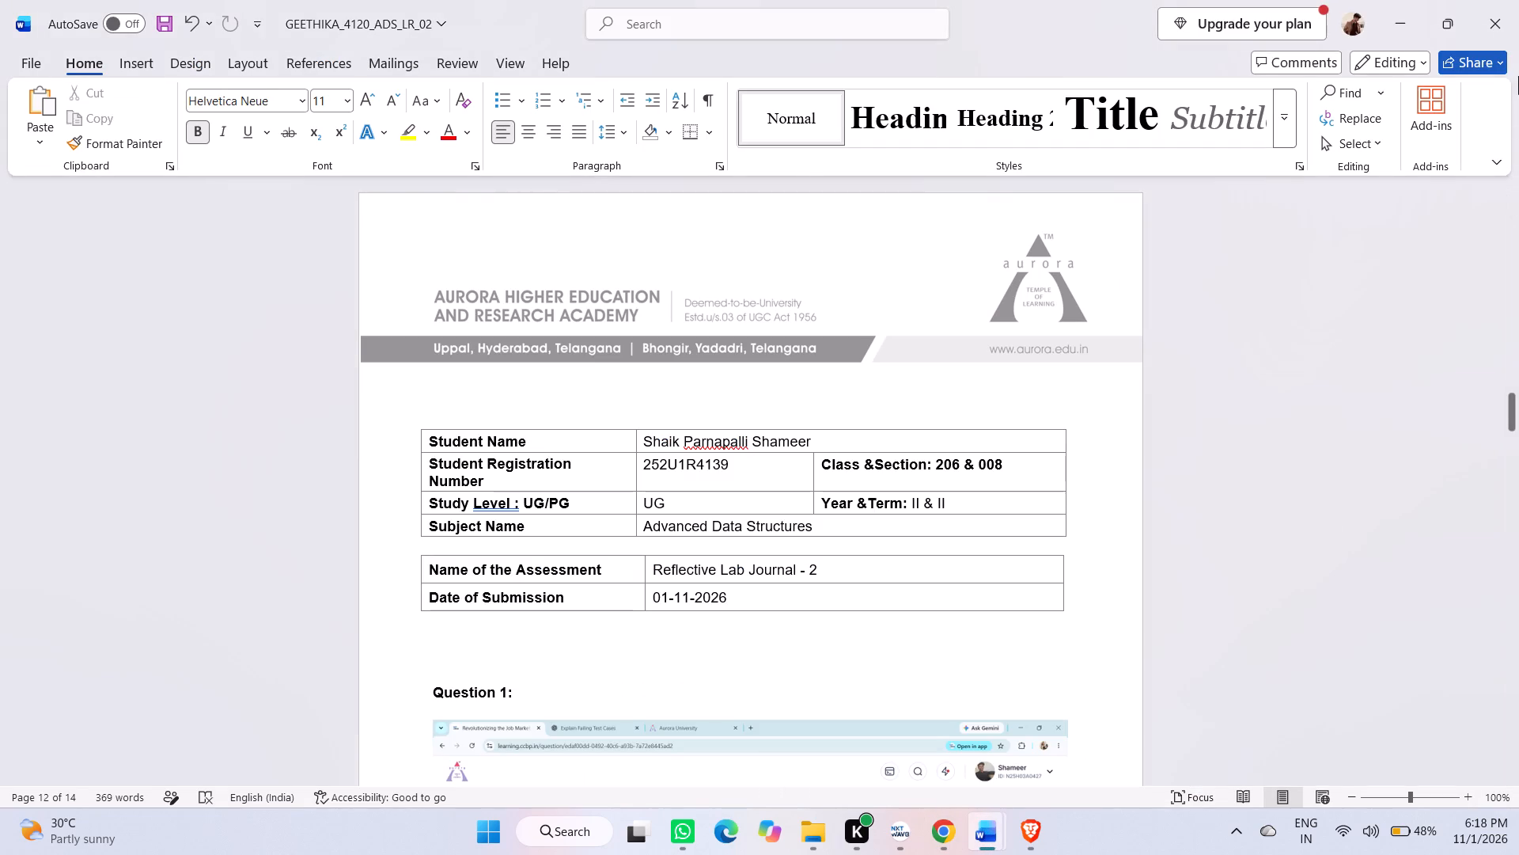
pyautogui.click(1518, 13)
pyautogui.click(1162, 546)
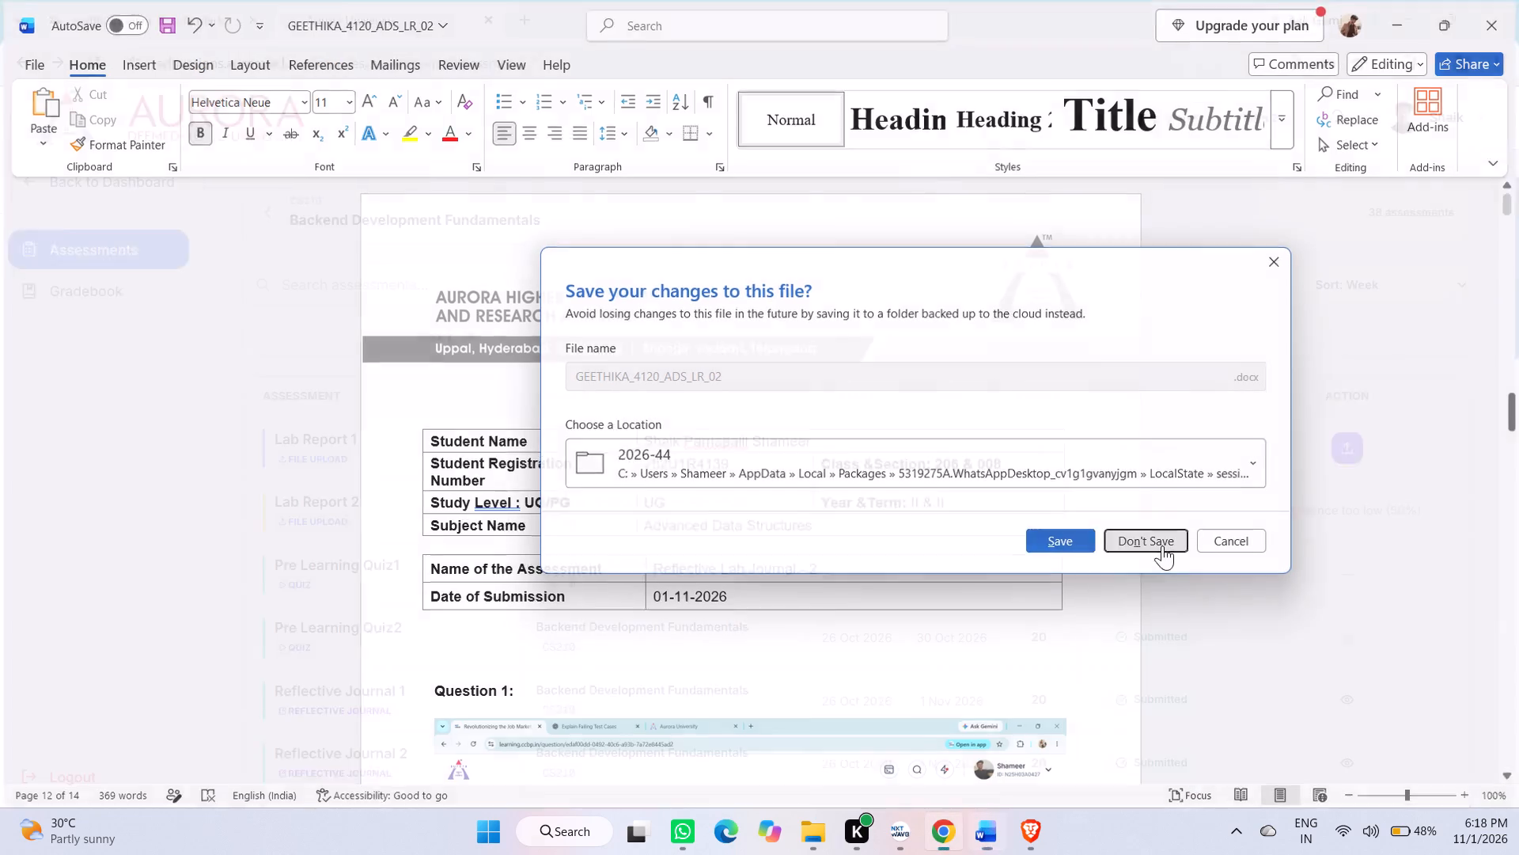
# In the BDF_LR_01 Word document, delete the other student's preview-mode code screenshot from the Today's Date section.
pyautogui.click(994, 823)
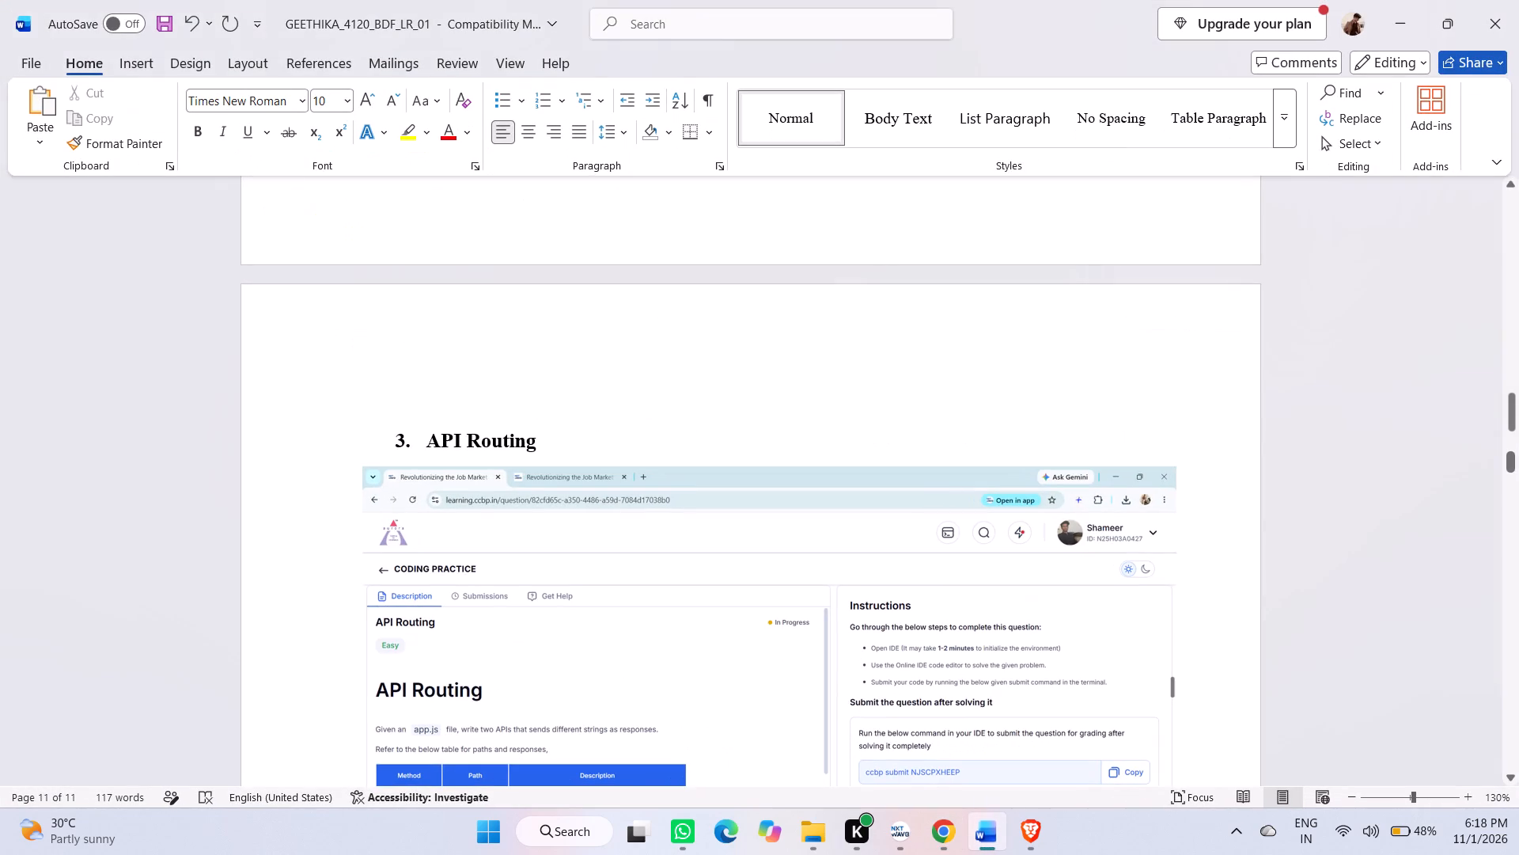
pyautogui.scroll(18, 807, 436)
pyautogui.scroll(3, 900, 556)
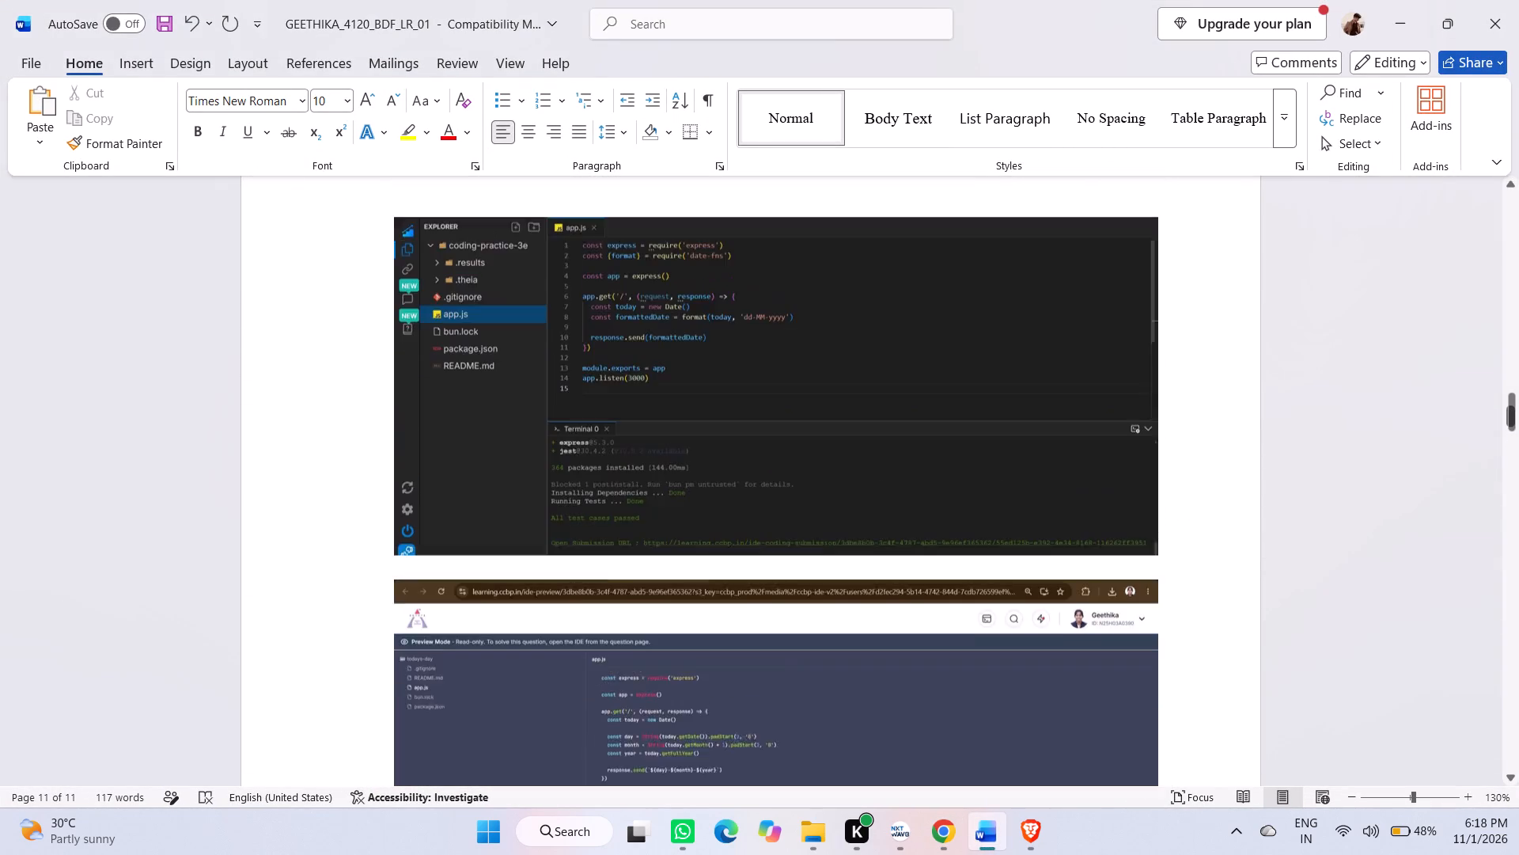
pyautogui.scroll(14, 896, 556)
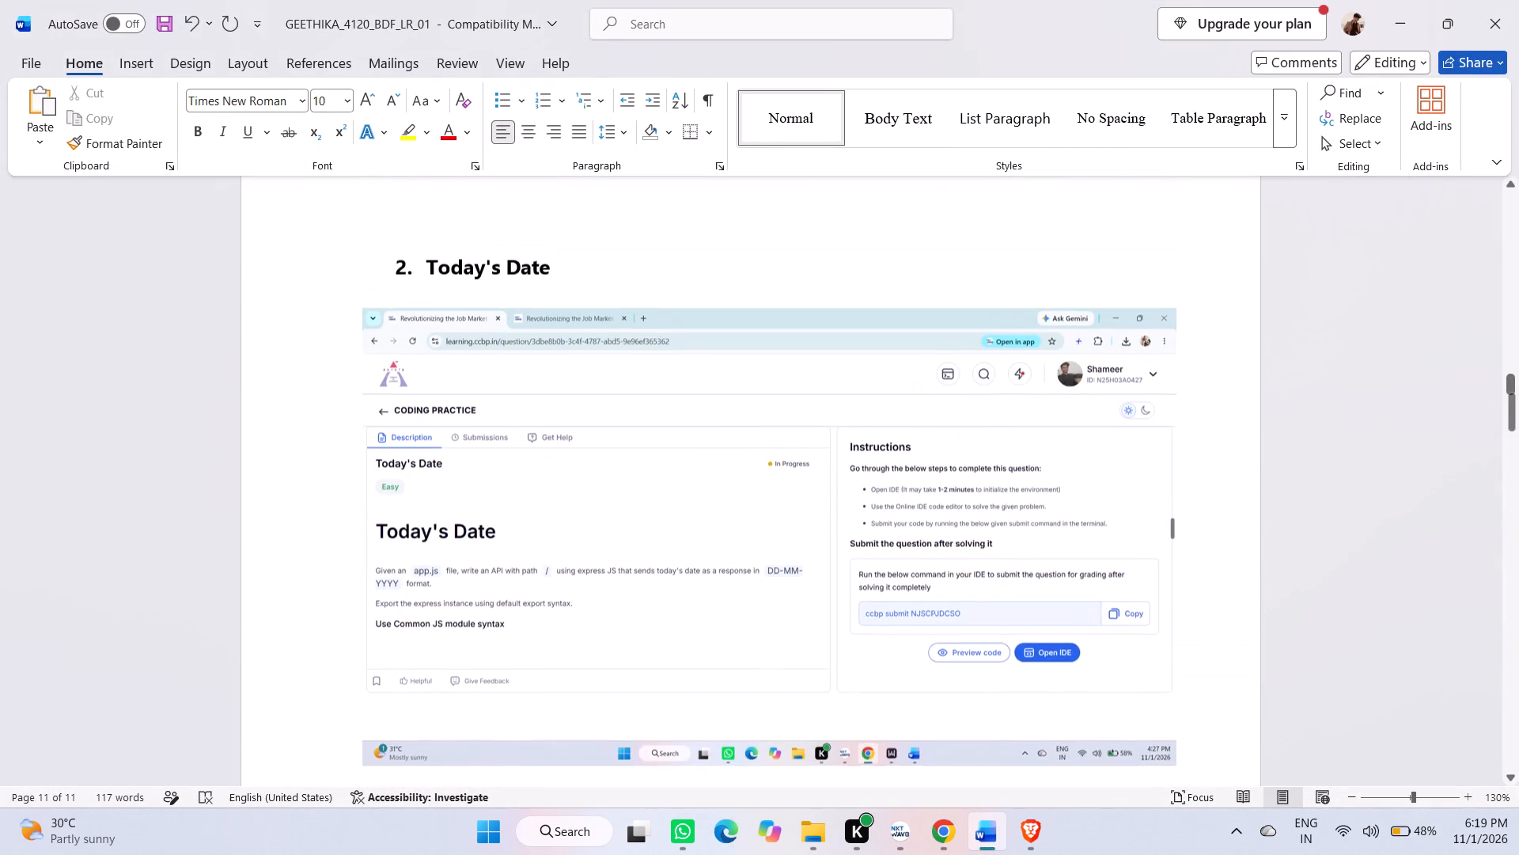
pyautogui.scroll(-11, 885, 593)
pyautogui.scroll(-3, 841, 656)
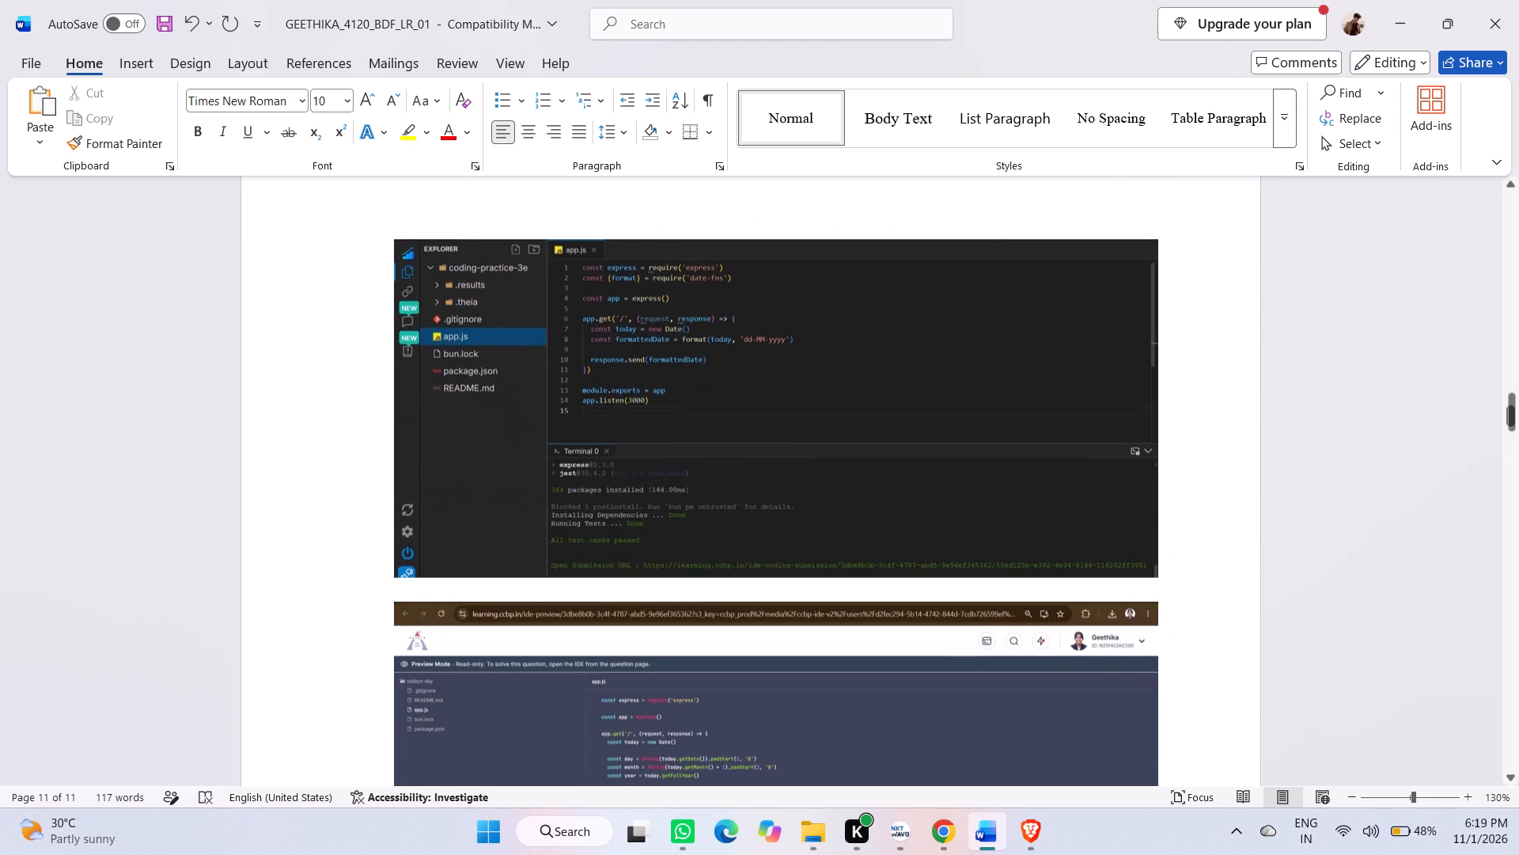
pyautogui.scroll(-8, 858, 517)
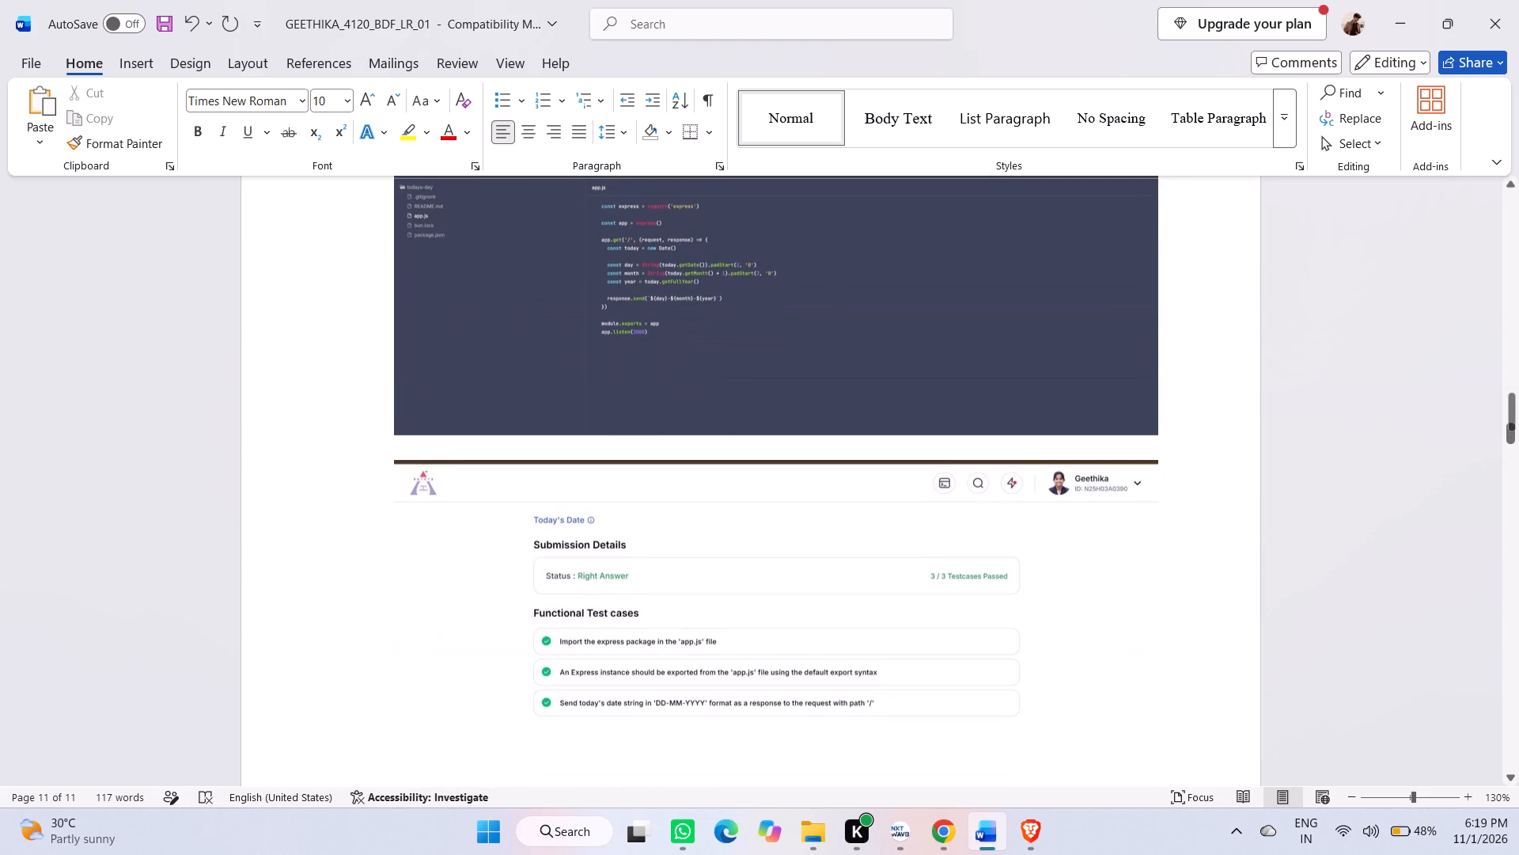
pyautogui.click(904, 388)
pyautogui.press('BackSpace')
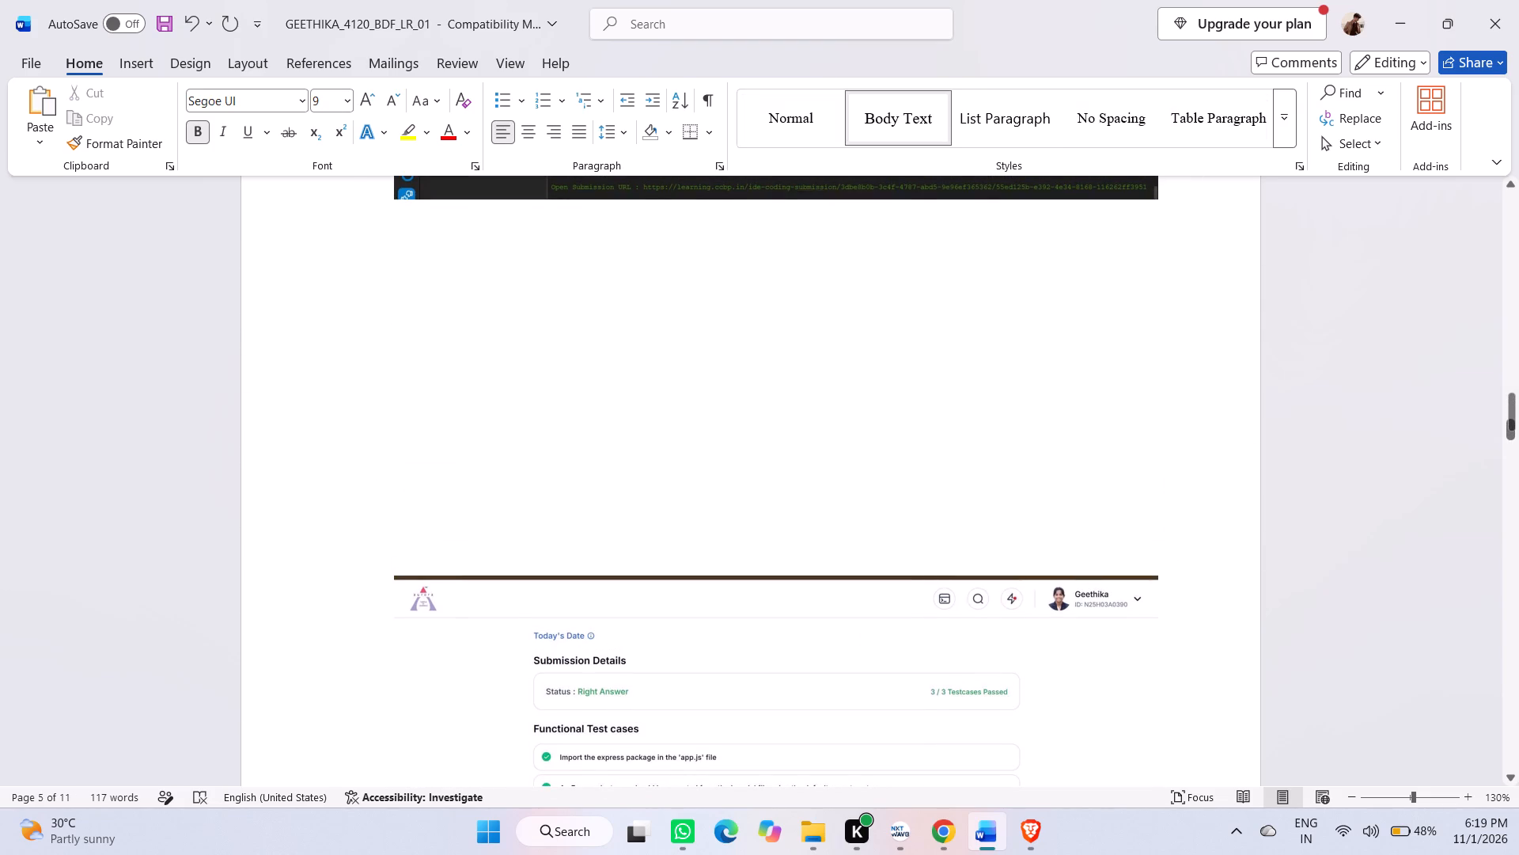
# Delete the other student's Submission Details screenshot from the Today's Date section.
pyautogui.click(570, 466)
pyautogui.scroll(-5, 766, 637)
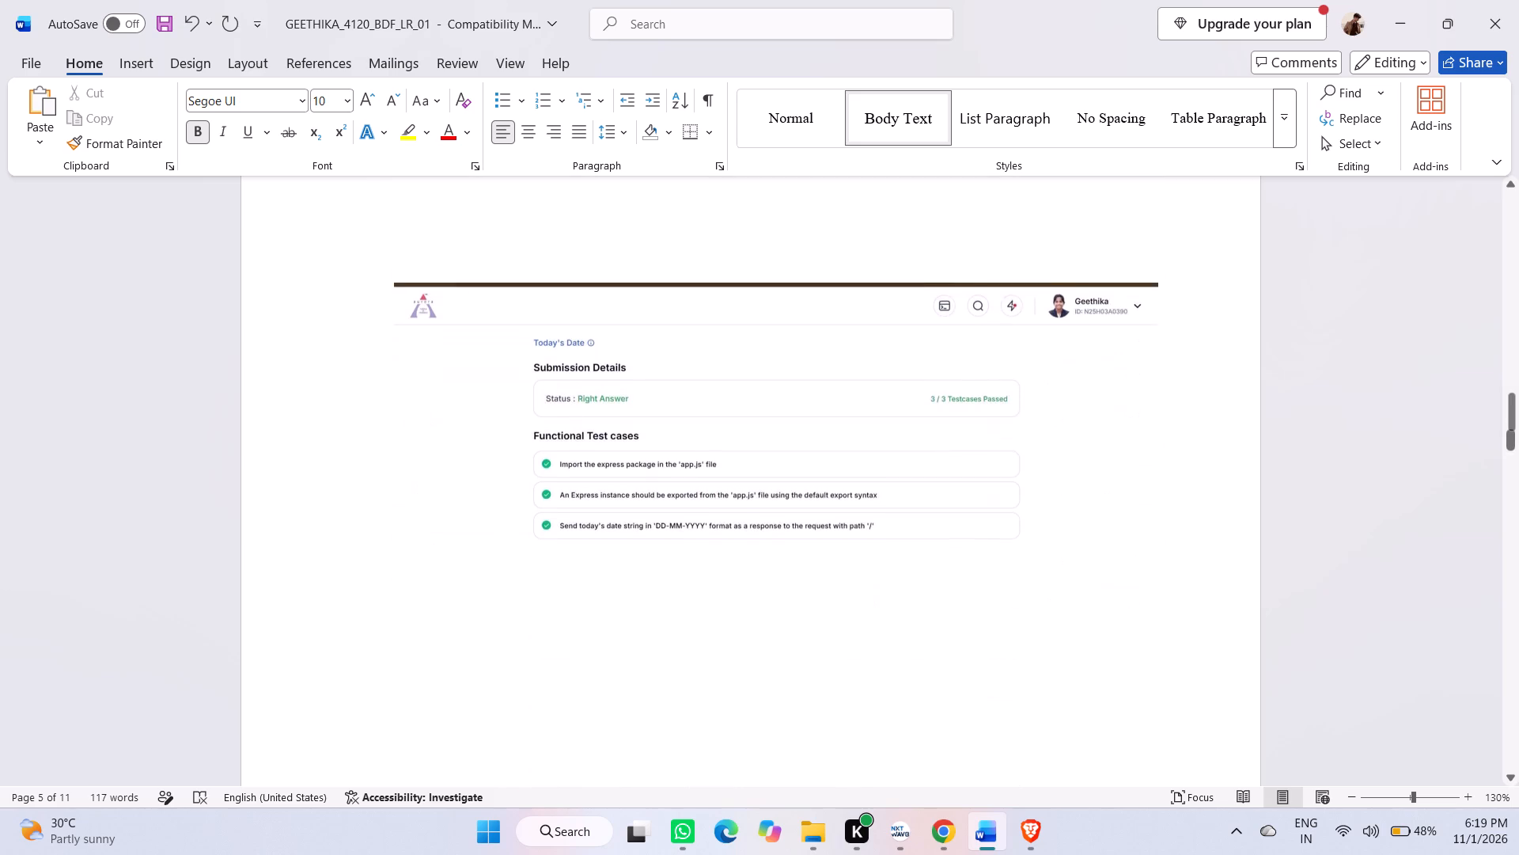
pyautogui.click(745, 474)
pyautogui.press('BackSpace')
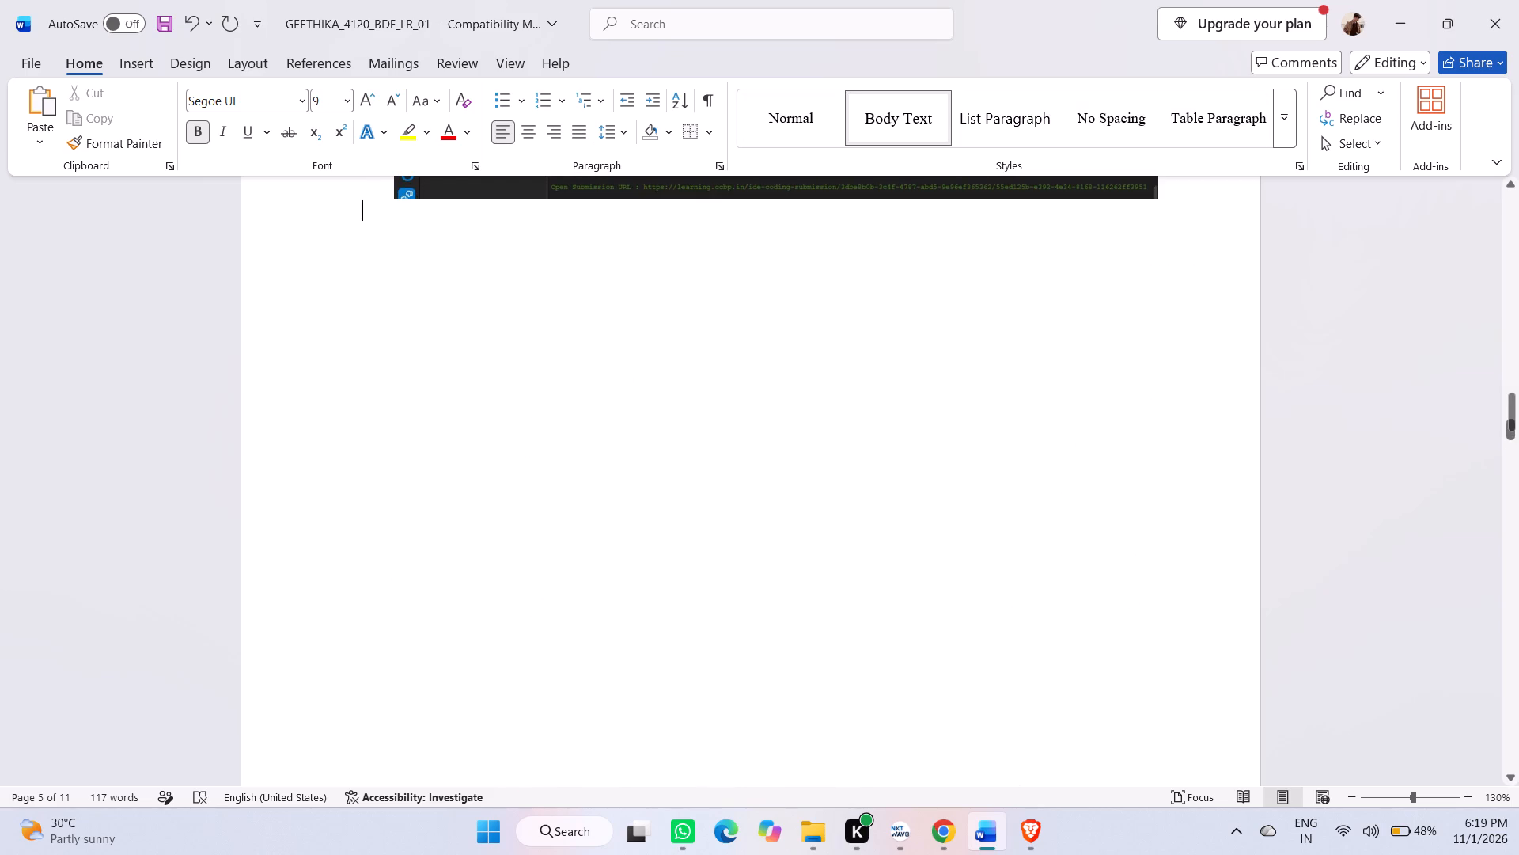
# Switch to Chrome and open the code preview of the Today's Date coding practice in Backend Development Fundamentals.
pyautogui.click(434, 511)
pyautogui.doubleClick(434, 511)
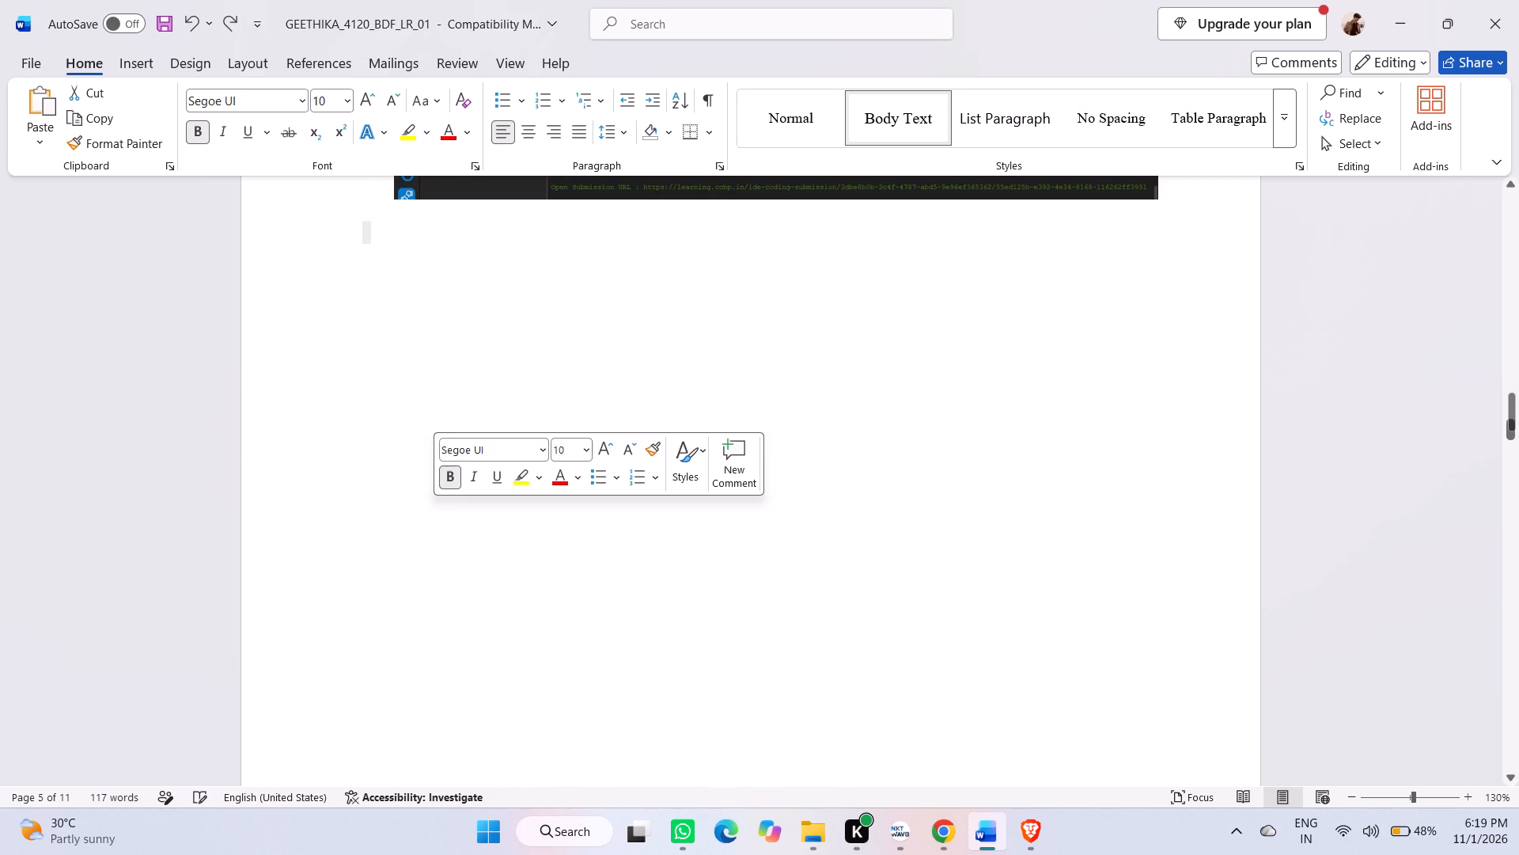
pyautogui.click(409, 553)
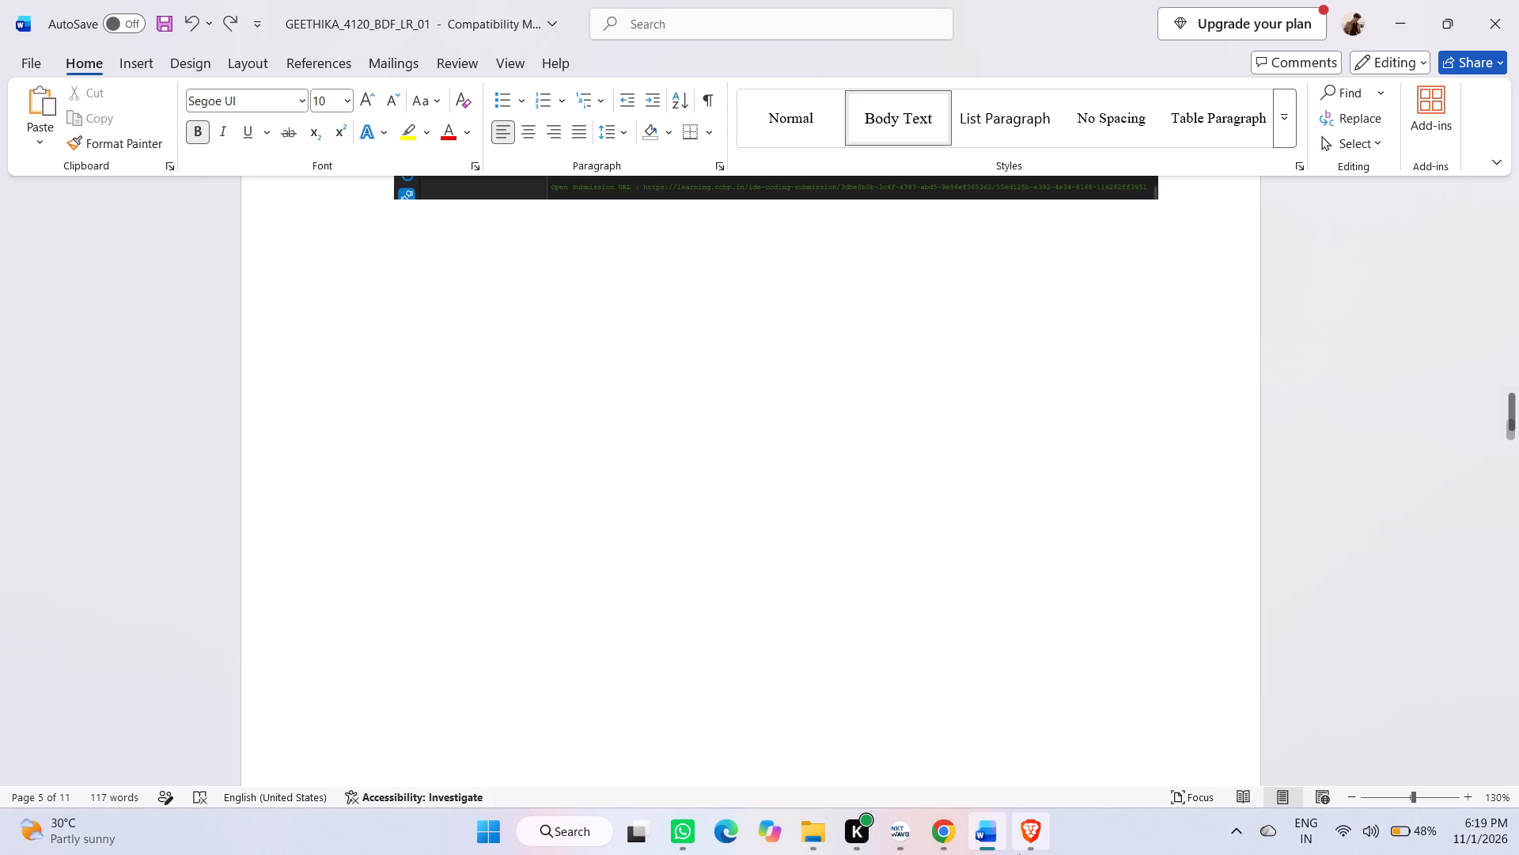
pyautogui.click(945, 842)
pyautogui.click(78, 0)
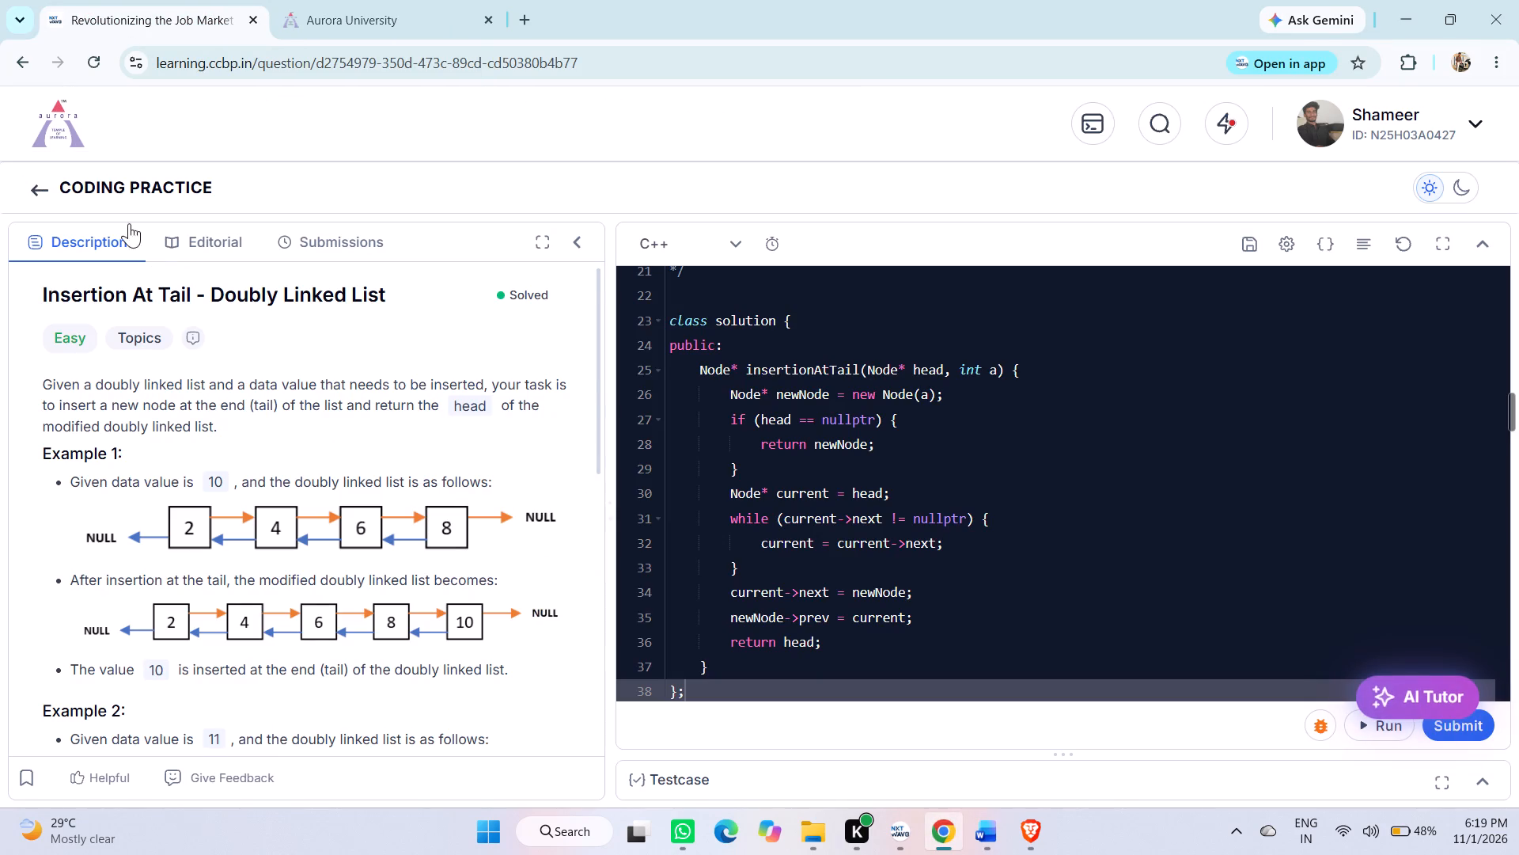
pyautogui.moveTo(61, 194); pyautogui.dragTo(45, 191)
pyautogui.click(45, 191)
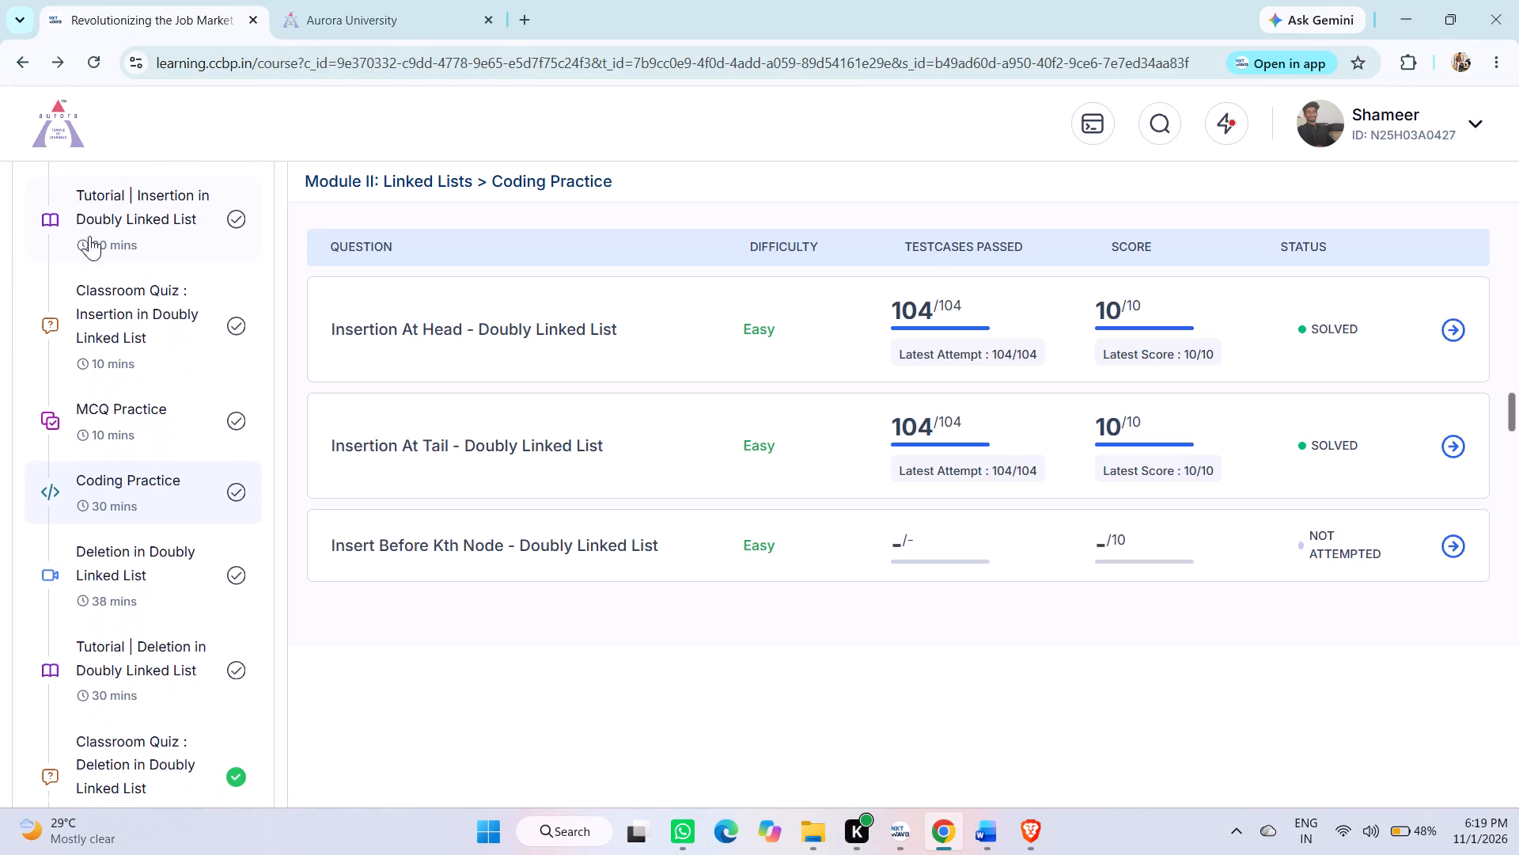
pyautogui.scroll(-3, 53, 549)
pyautogui.scroll(1, 142, 604)
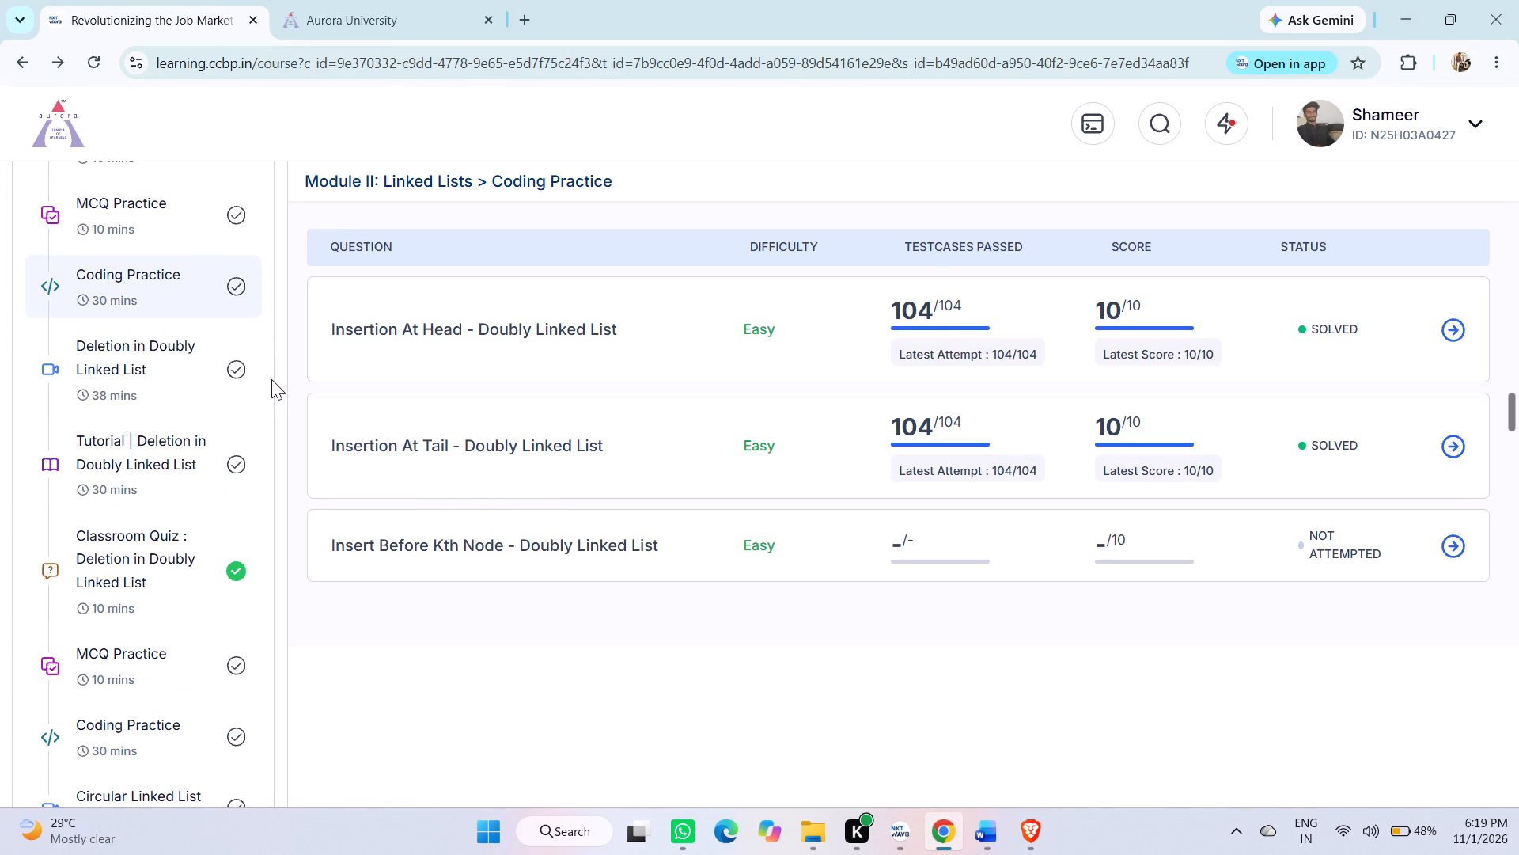
pyautogui.scroll(20, 271, 379)
pyautogui.scroll(16, 271, 379)
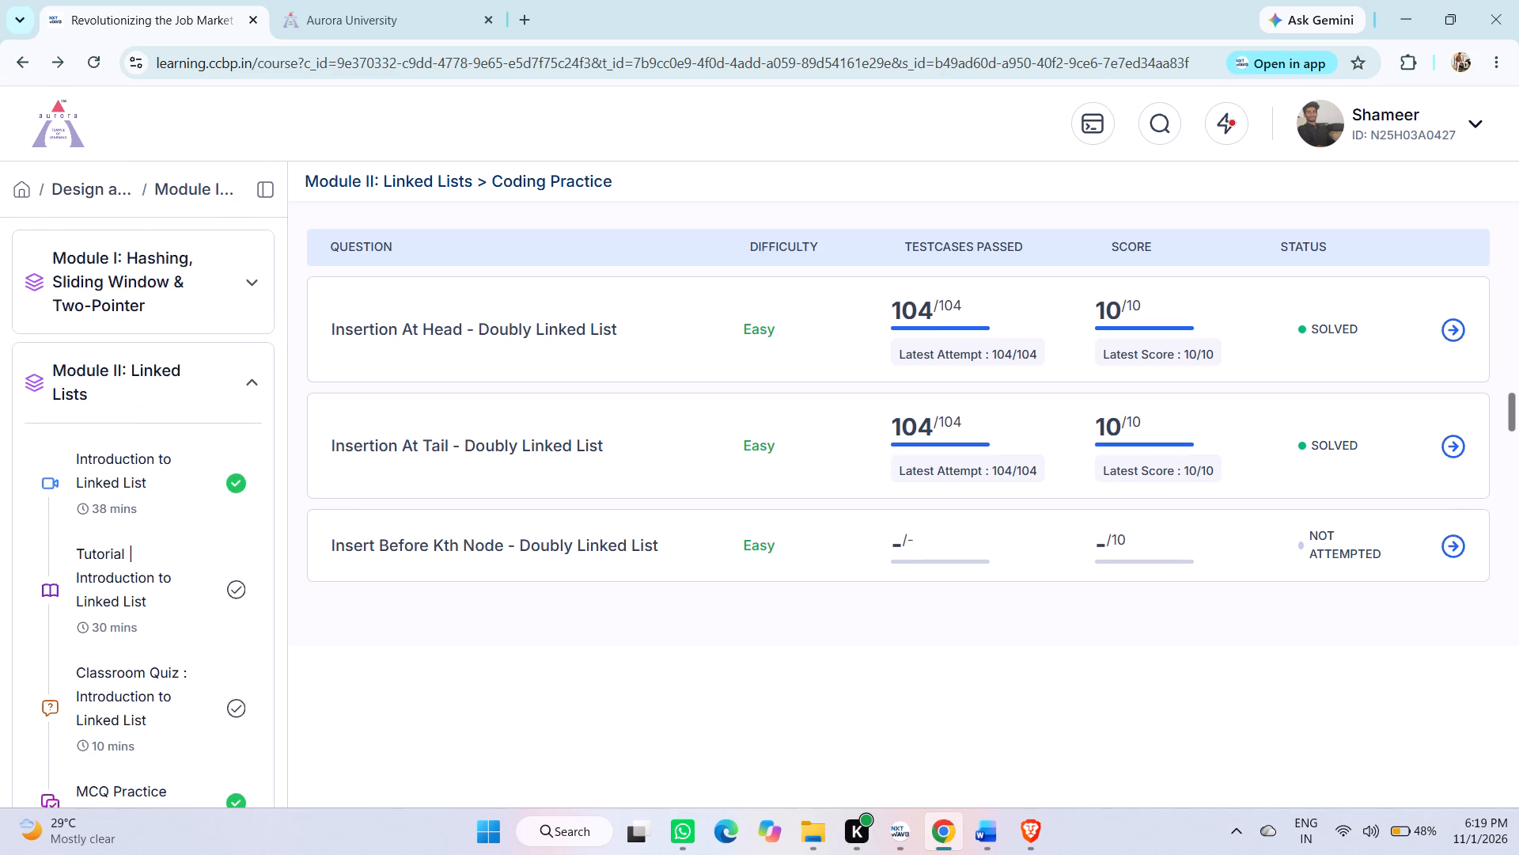
pyautogui.click(26, 183)
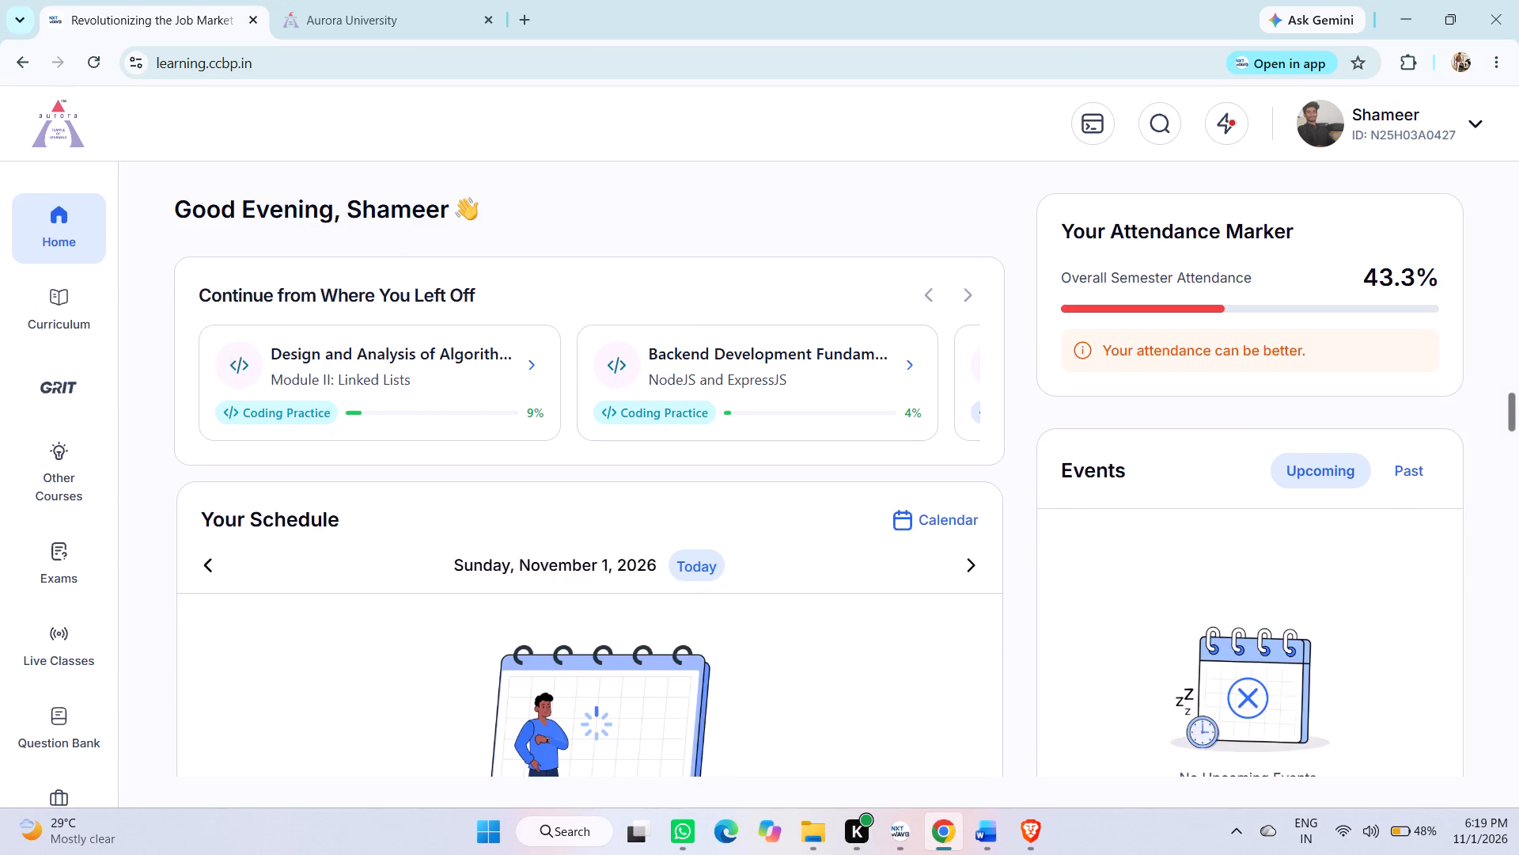
pyautogui.click(715, 378)
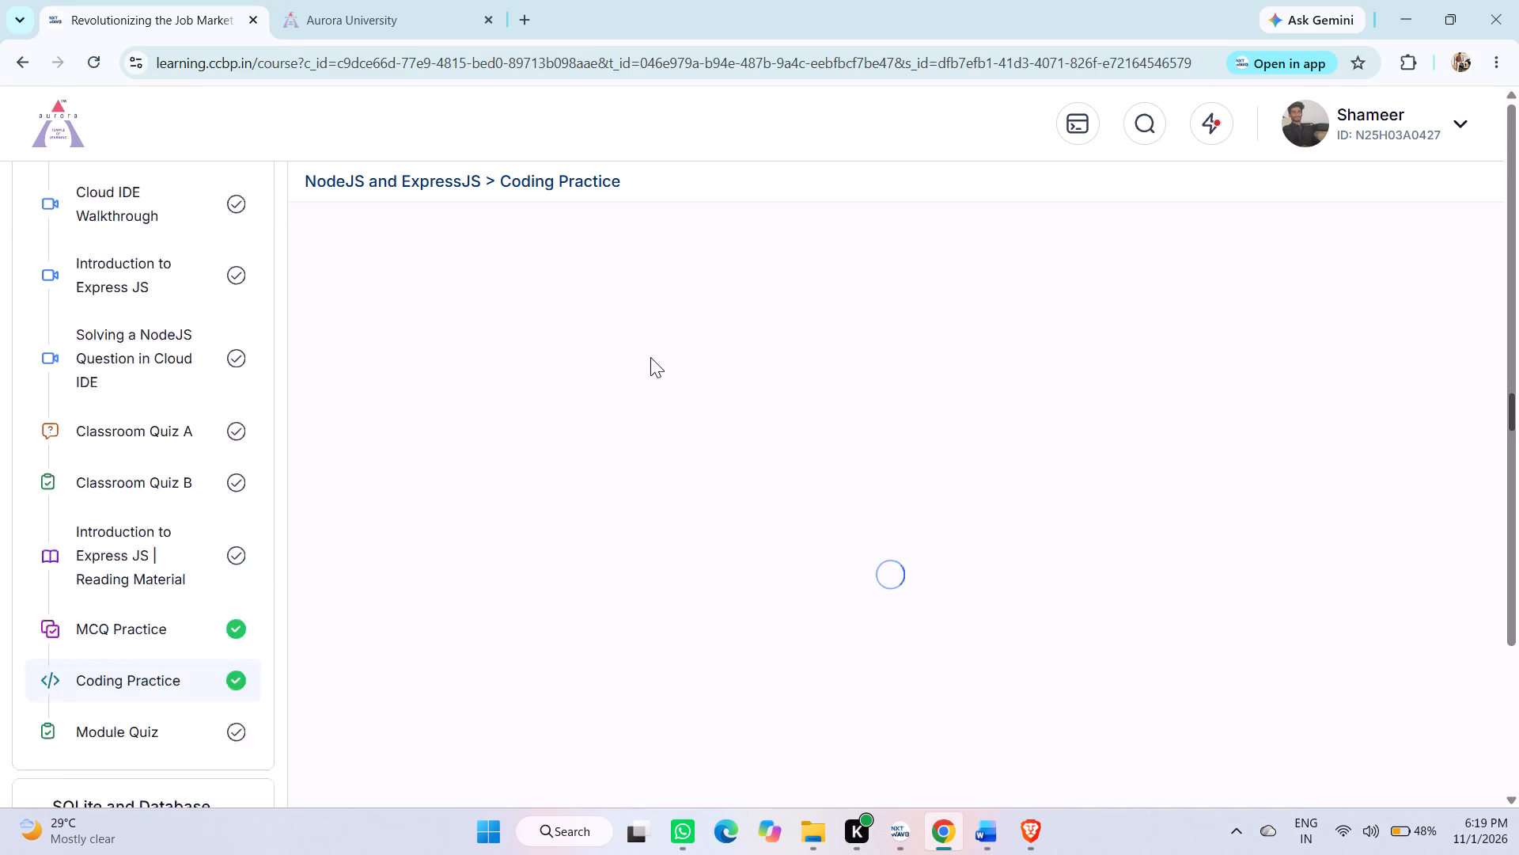
pyautogui.click(732, 431)
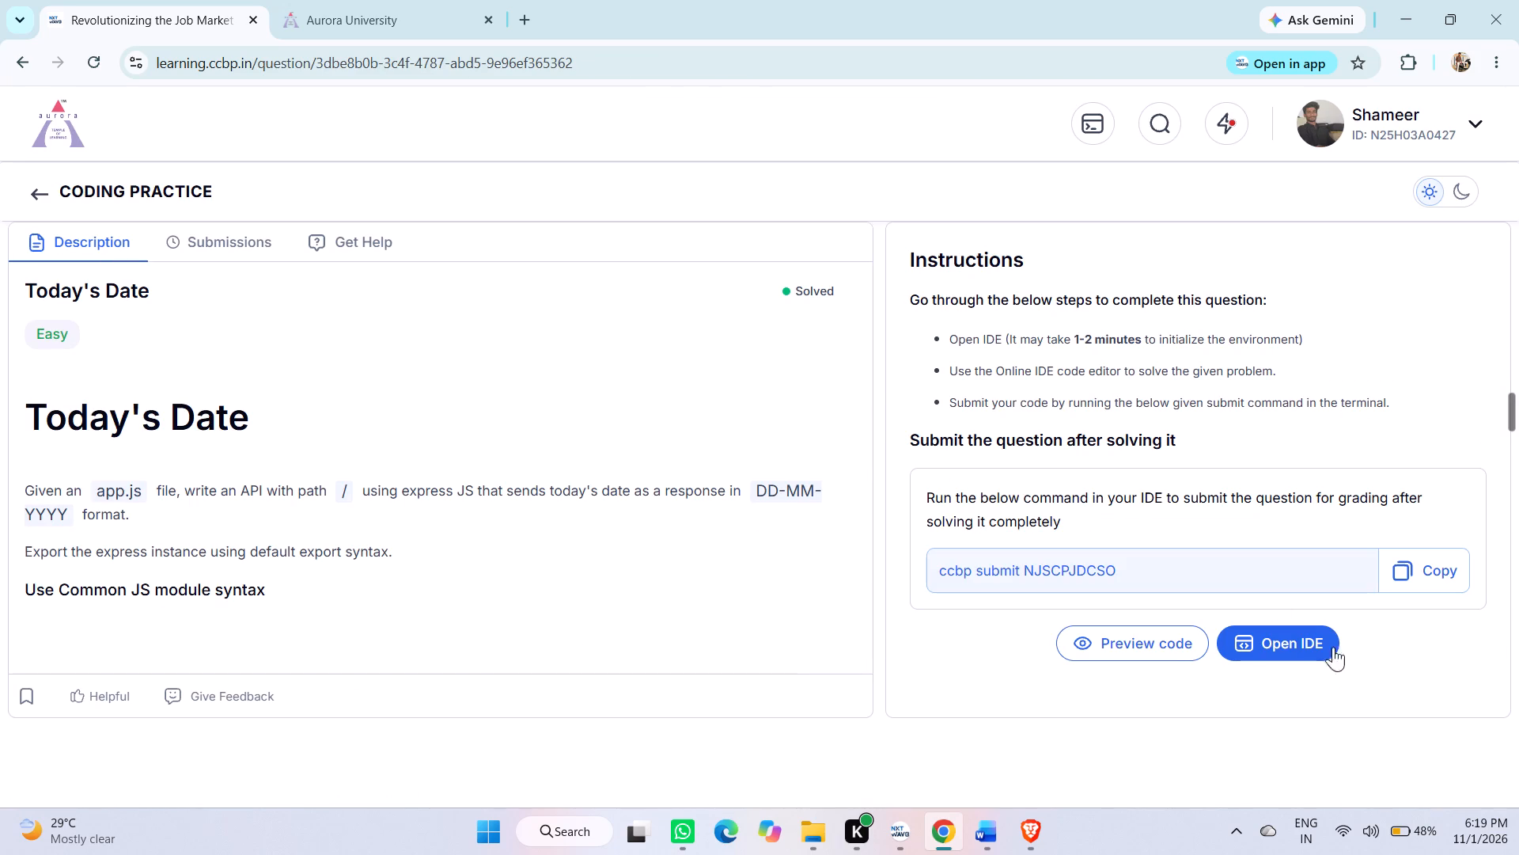
pyautogui.click(1181, 649)
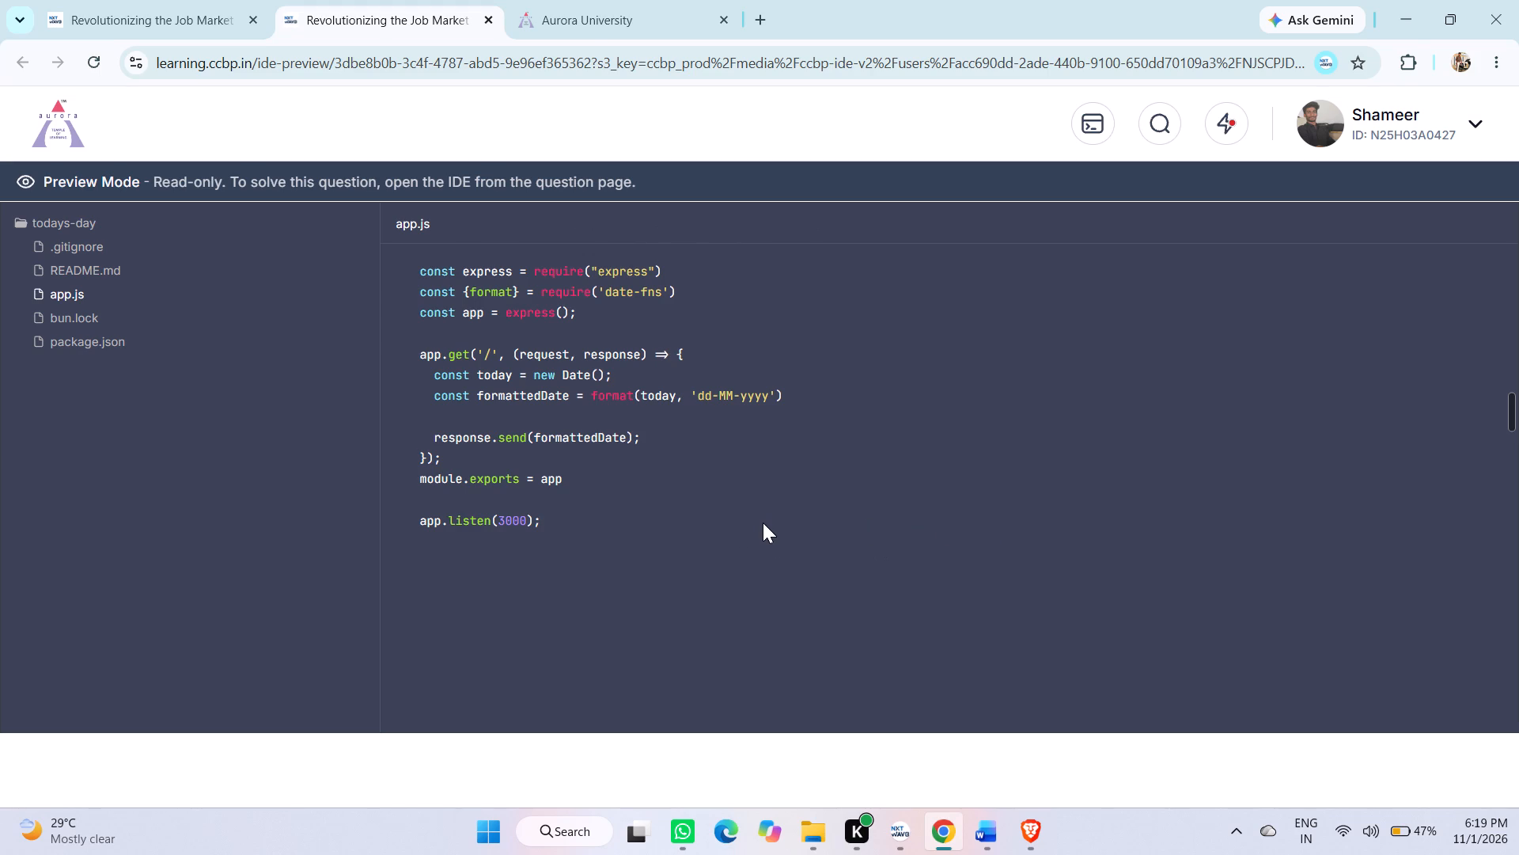
# Capture the full screen with the app.js code preview and paste it into the Word report below the IDE screenshot.
pyautogui.press('Print')
pyautogui.click(697, 31)
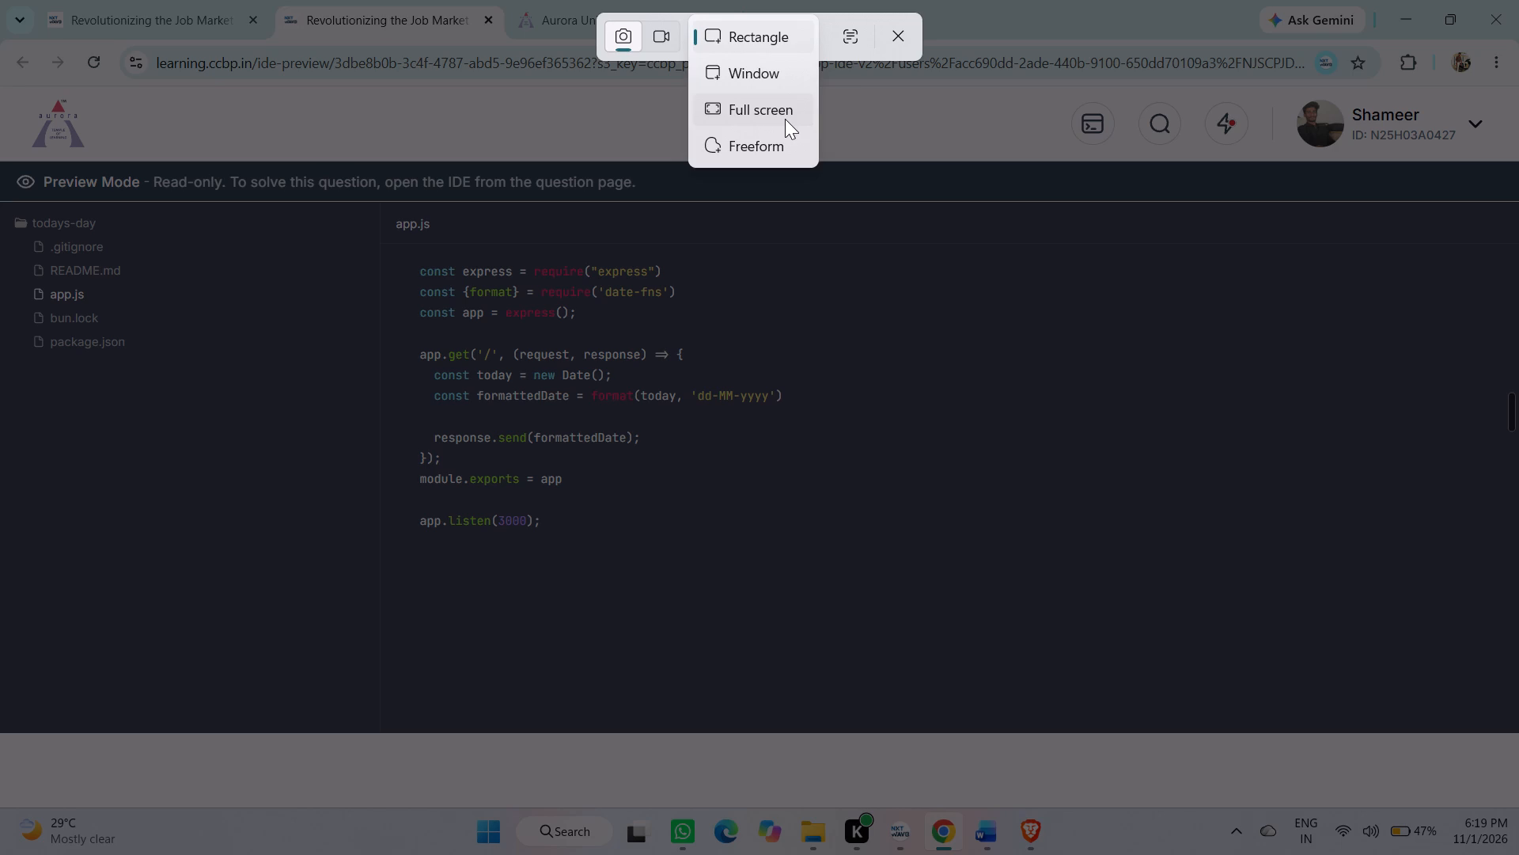
pyautogui.click(777, 116)
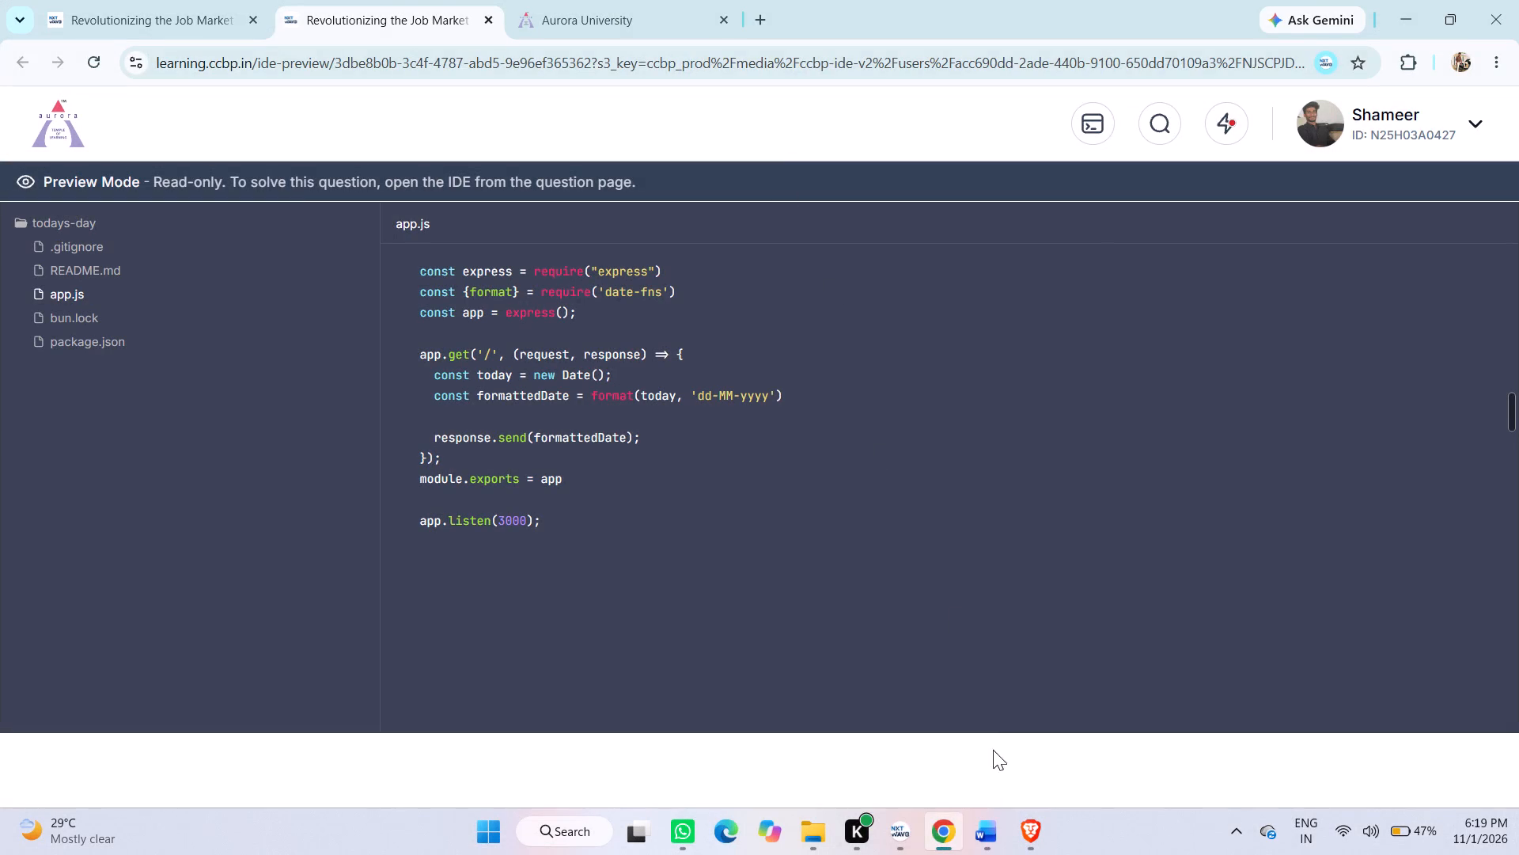
pyautogui.click(1032, 758)
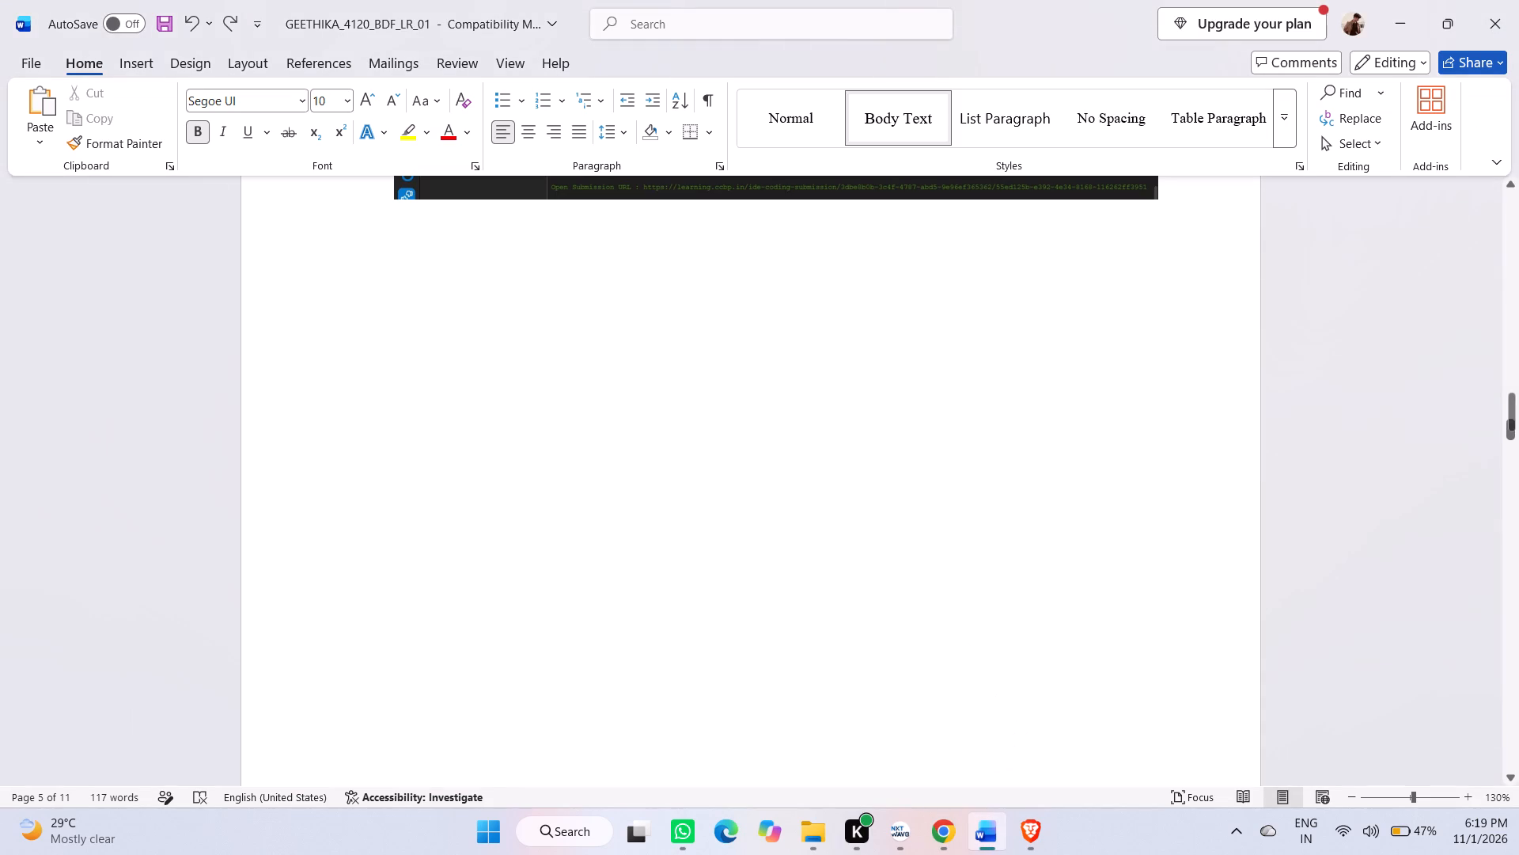
pyautogui.hotkey('ctrl', 'v')
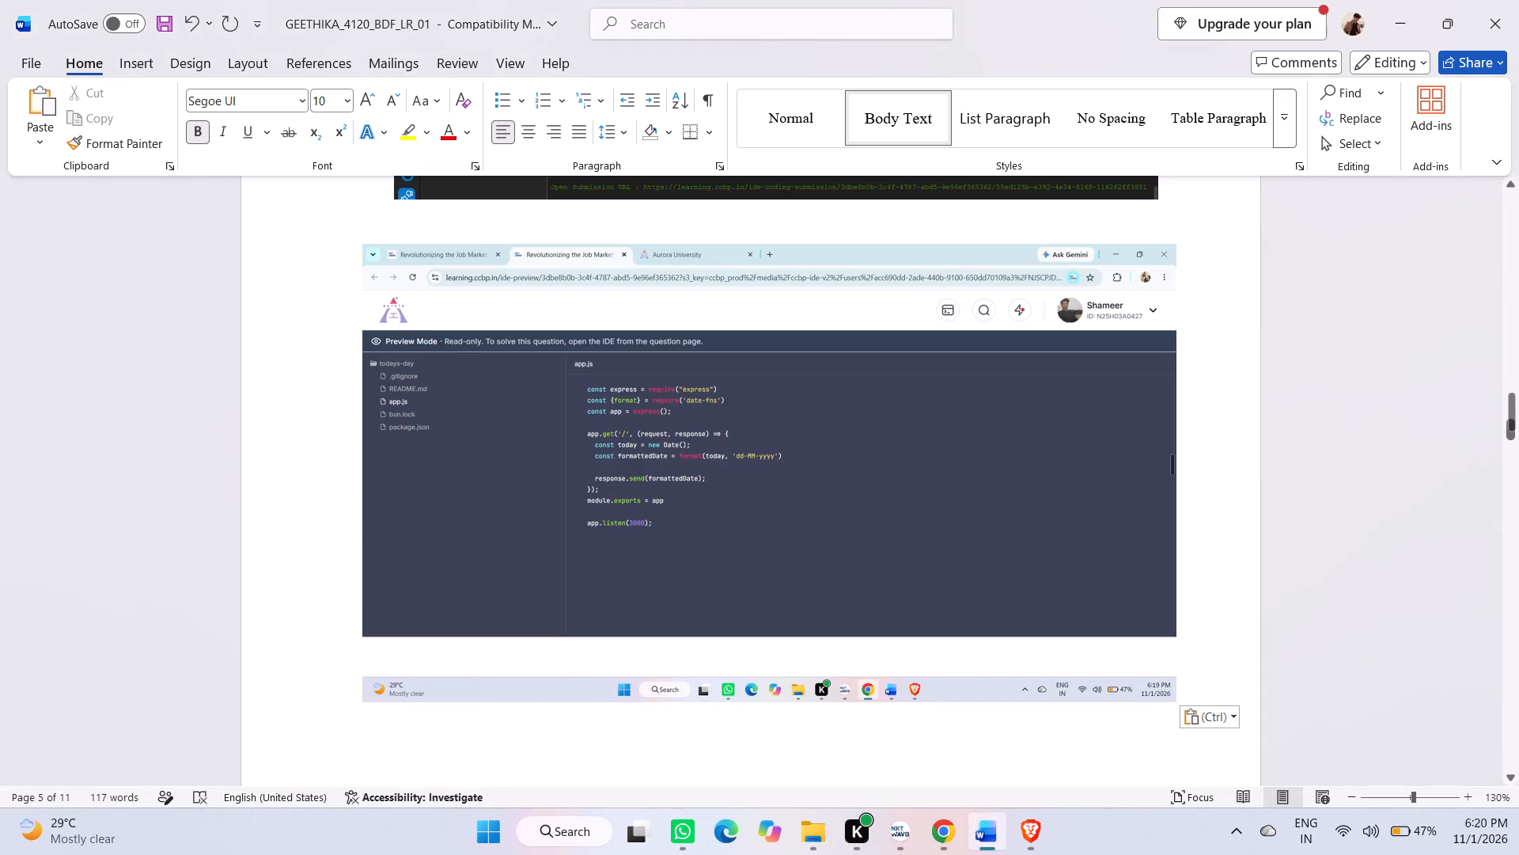
# Add blank lines below the pasted code preview screenshot.
pyautogui.scroll(7, 826, 532)
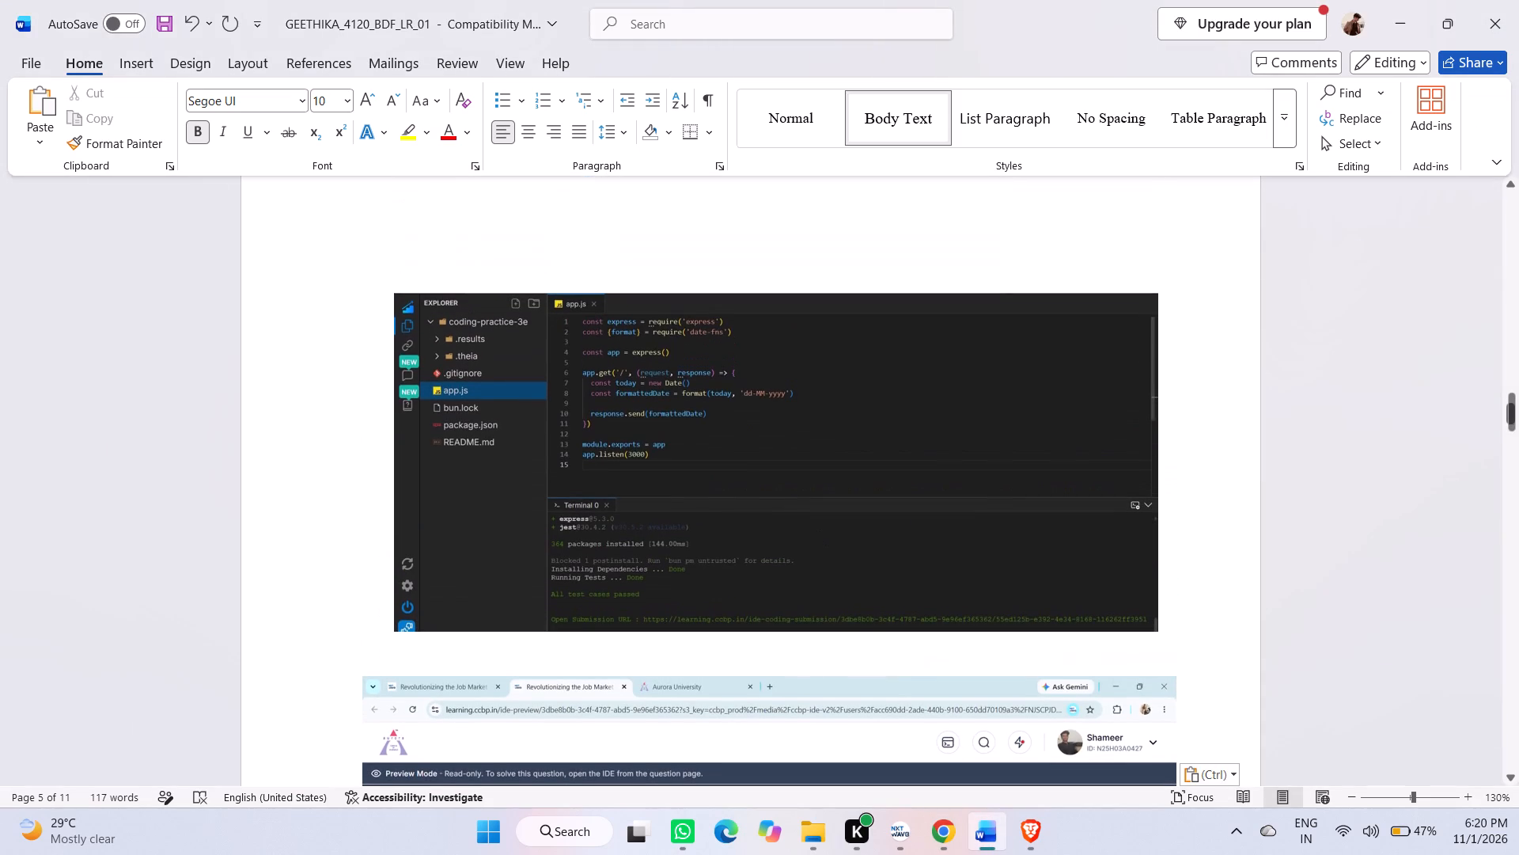
pyautogui.scroll(3, 790, 513)
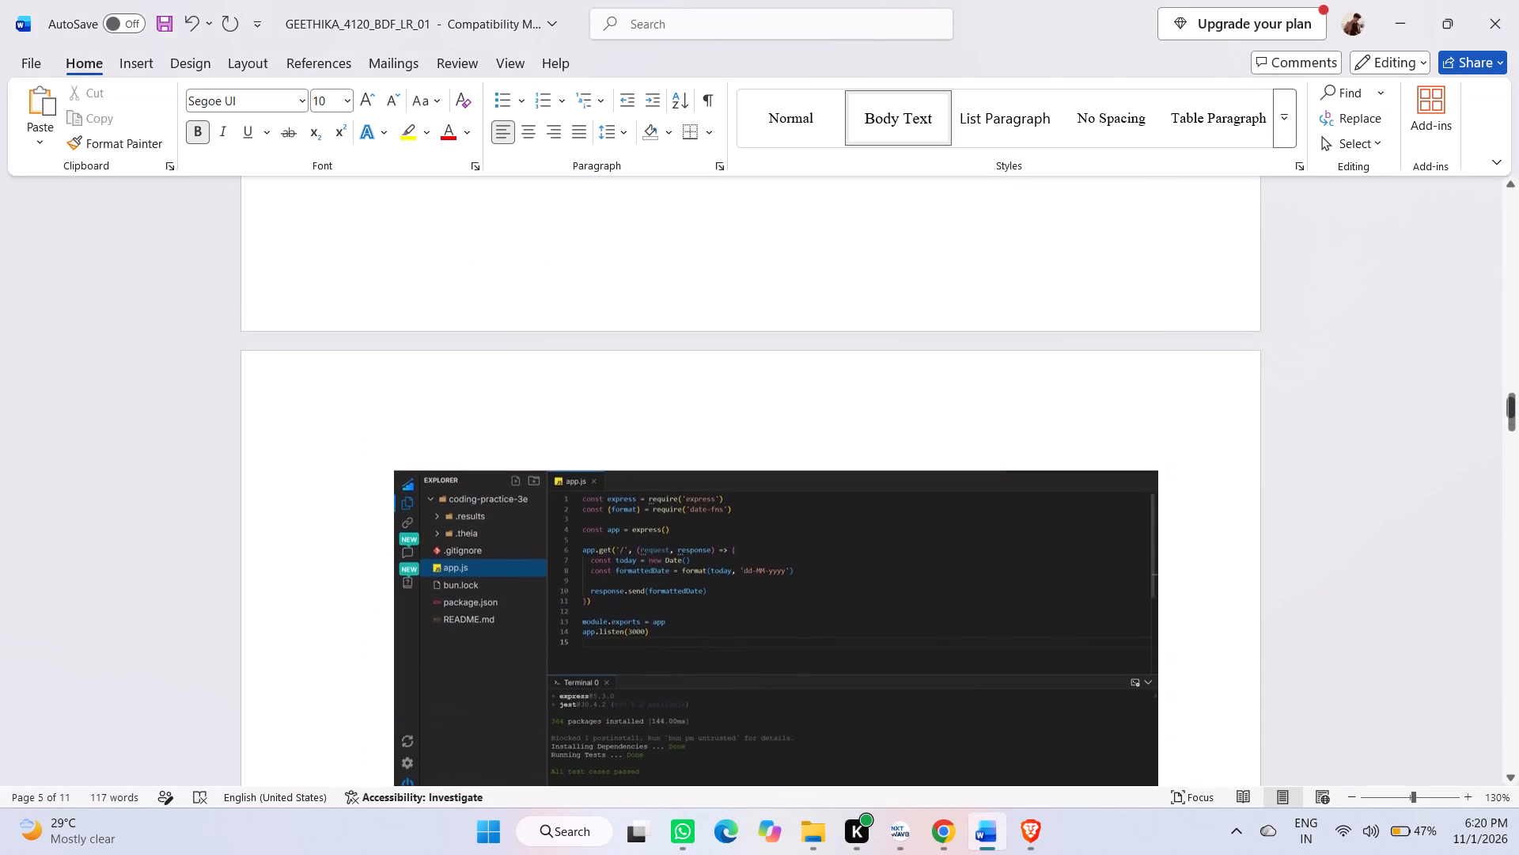
pyautogui.scroll(10, 790, 513)
pyautogui.scroll(-7, 790, 513)
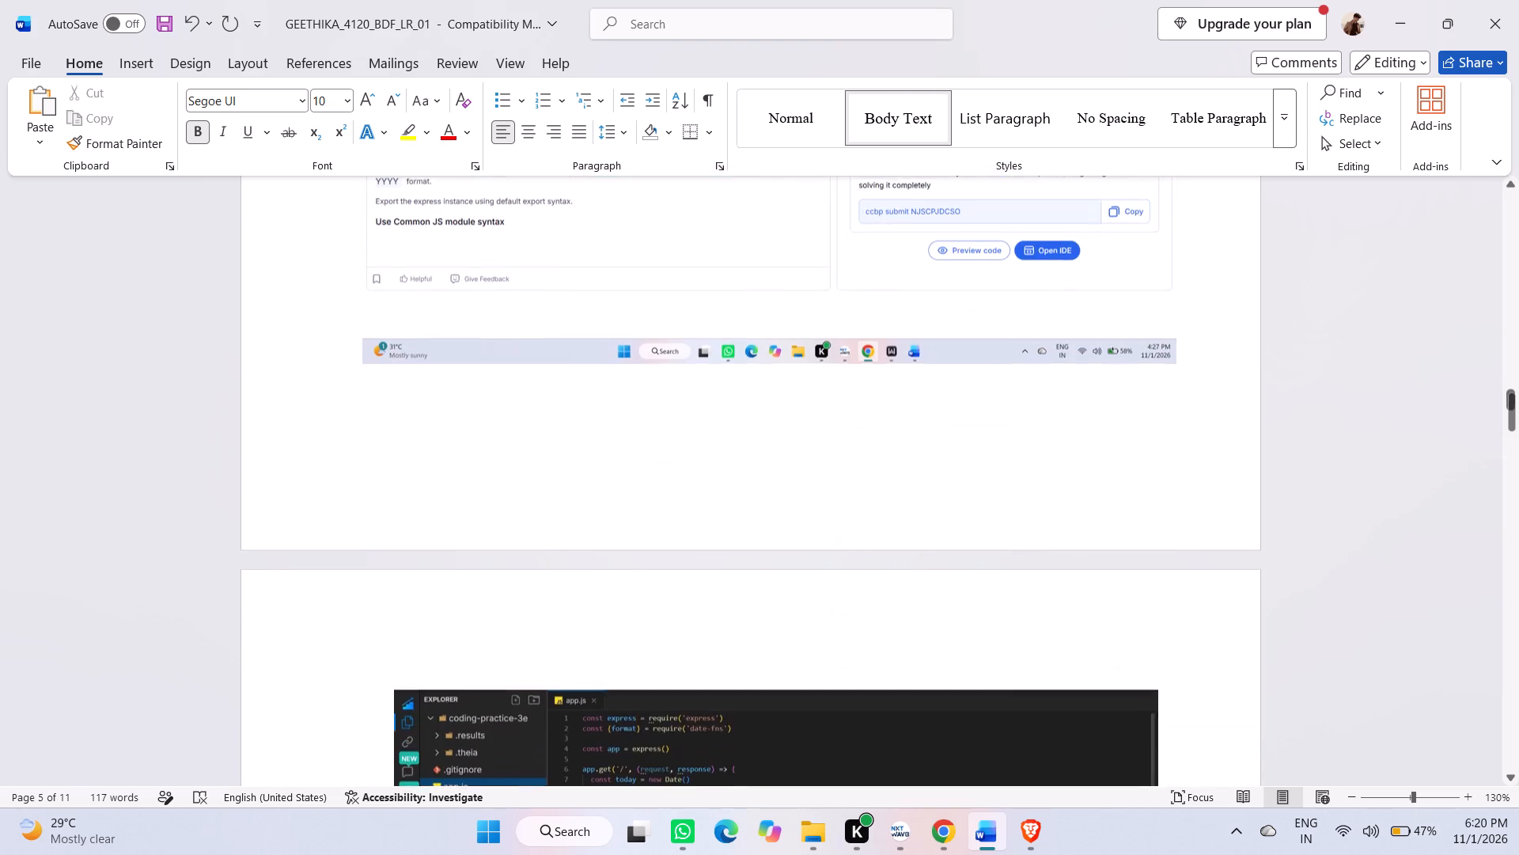
pyautogui.scroll(-19, 767, 613)
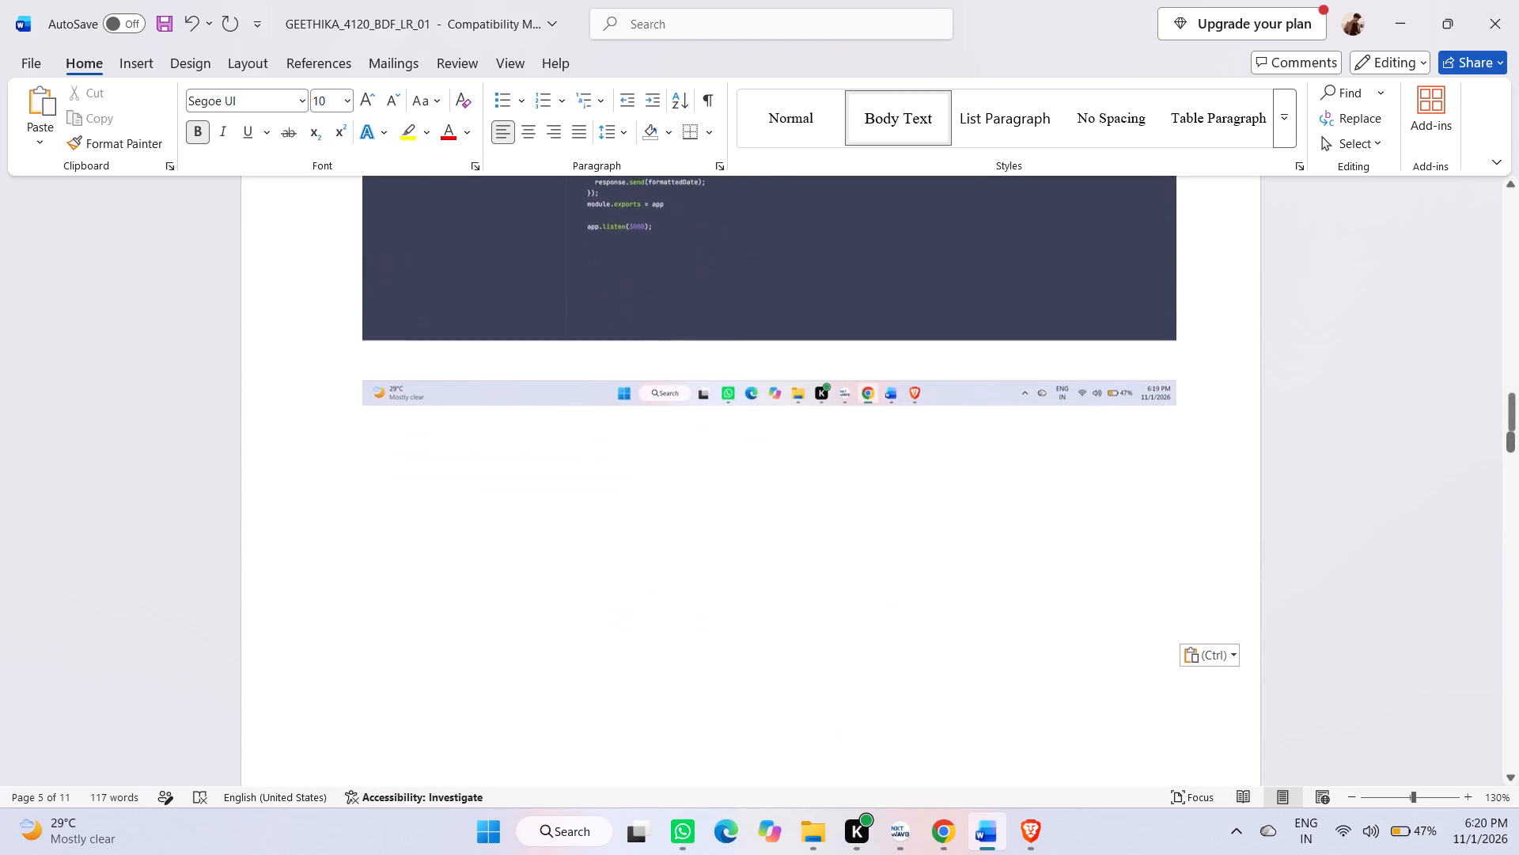
pyautogui.click(616, 545)
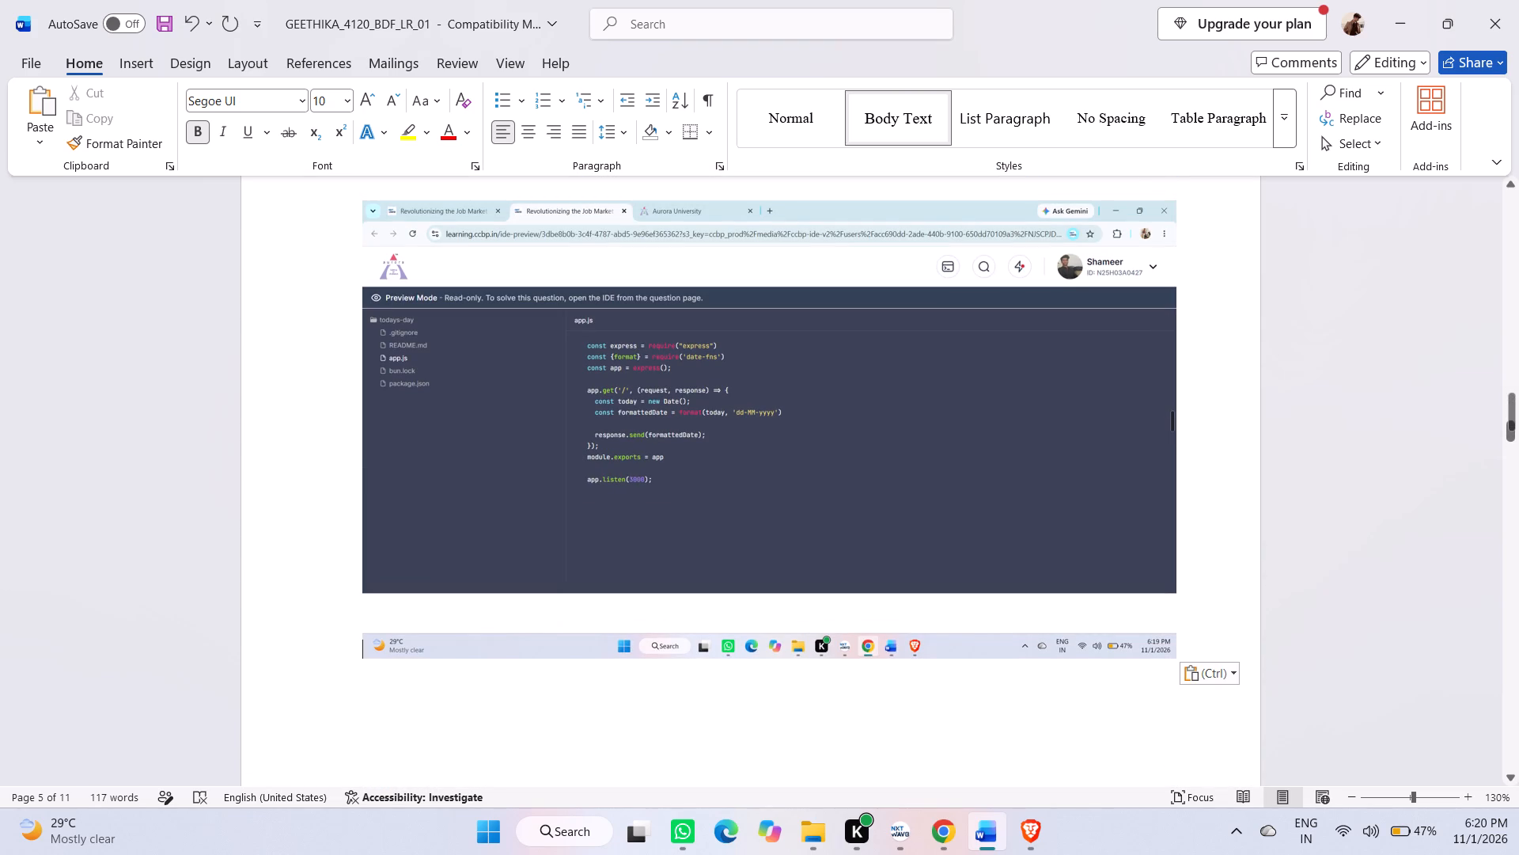
pyautogui.click(1214, 635)
pyautogui.press('Return')
pyautogui.press('Return')
pyautogui.press('Return')
# Resize the IDE screenshot of app.js and its terminal above the pasted preview, making it slightly wider and shorter.
pyautogui.scroll(3, 1026, 600)
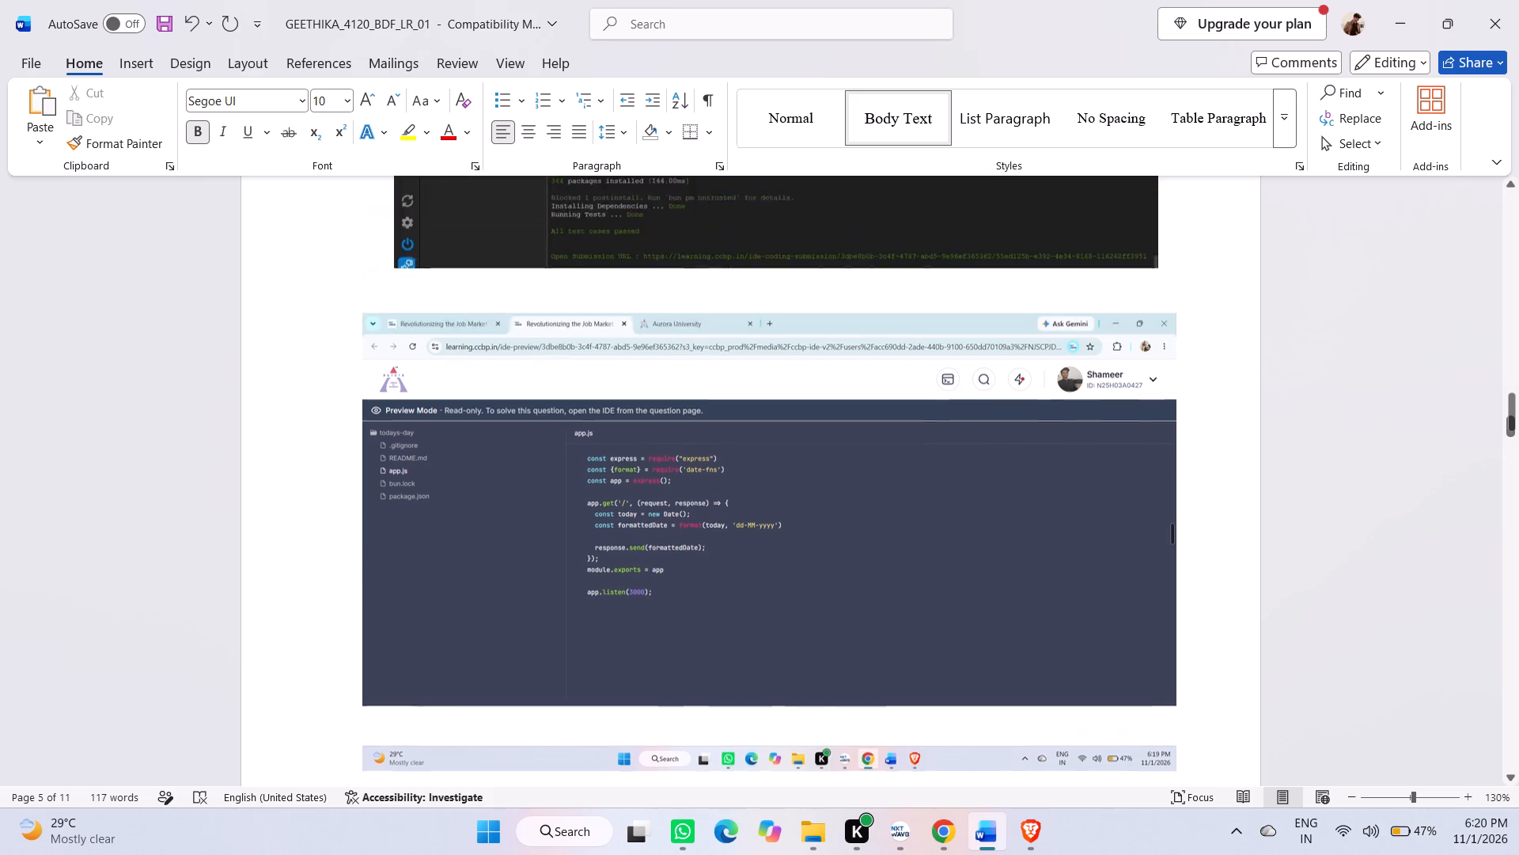
pyautogui.scroll(2, 1035, 582)
pyautogui.scroll(4, 608, 276)
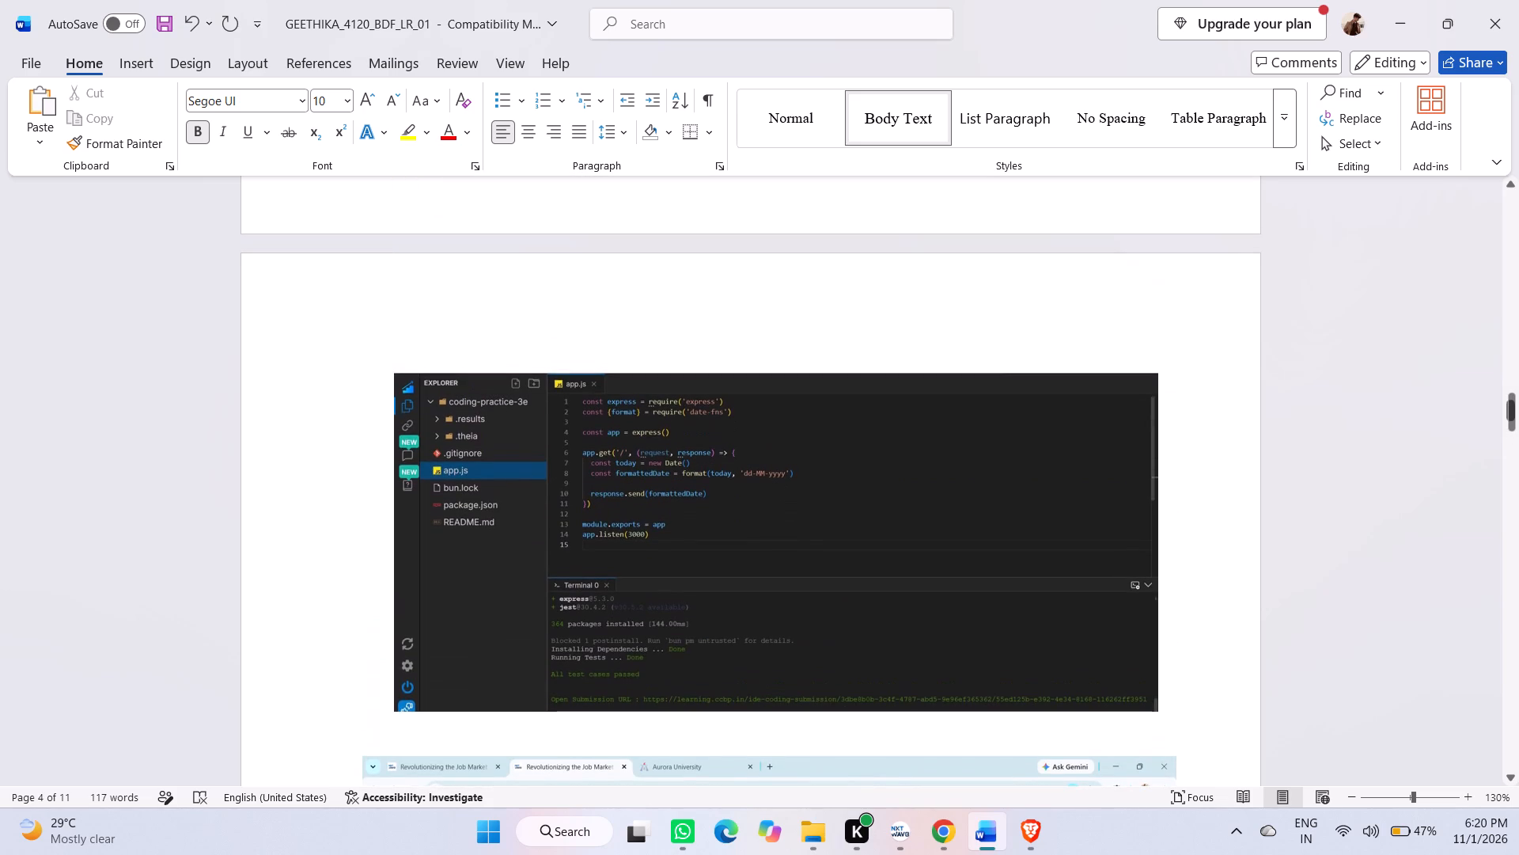
pyautogui.click(618, 472)
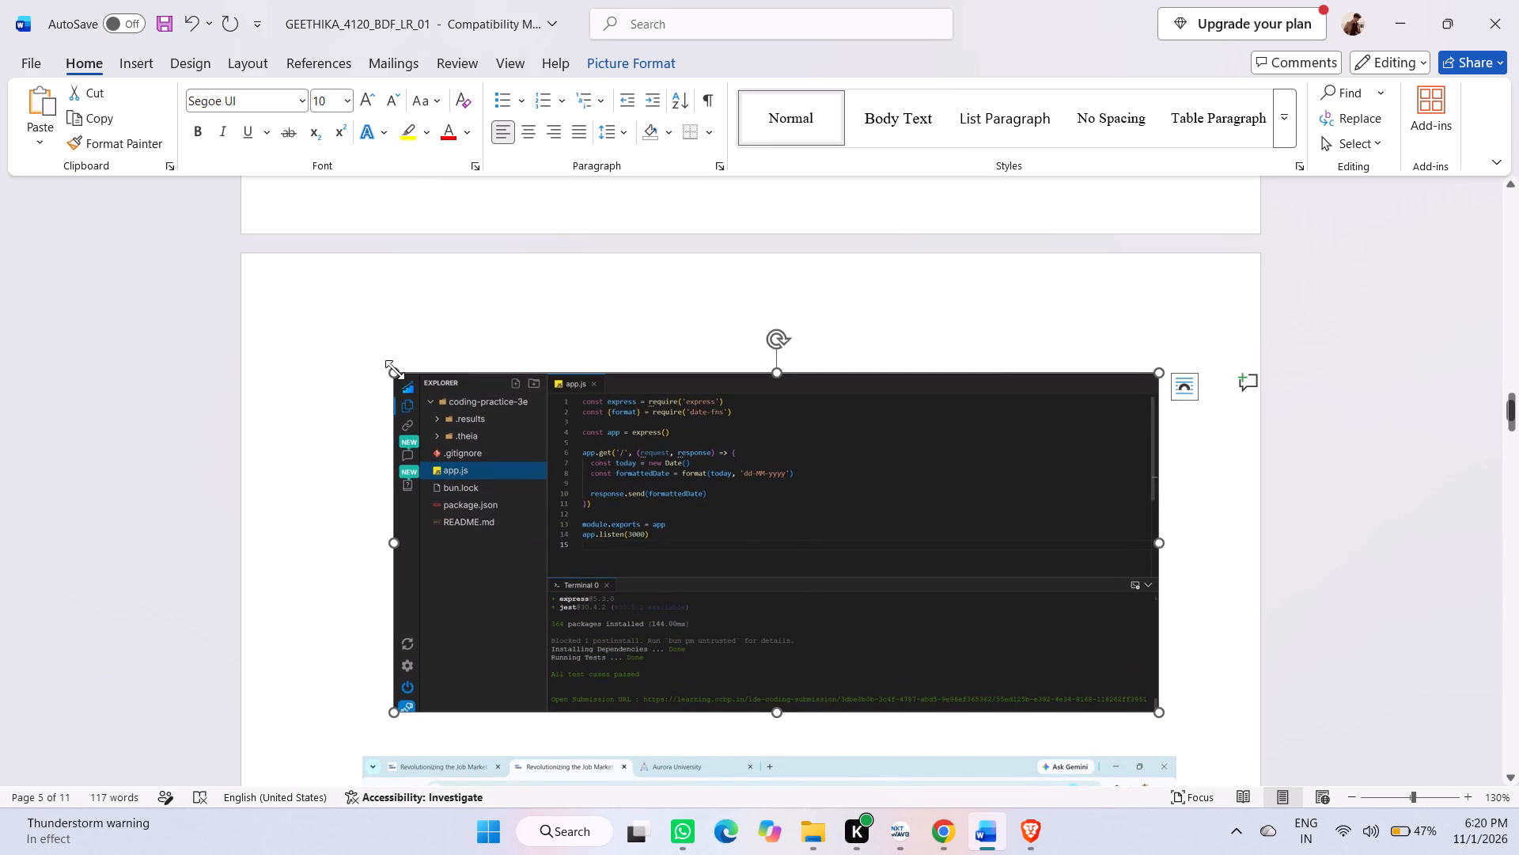
pyautogui.moveTo(395, 370); pyautogui.dragTo(377, 378)
pyautogui.moveTo(388, 541); pyautogui.dragTo(366, 528)
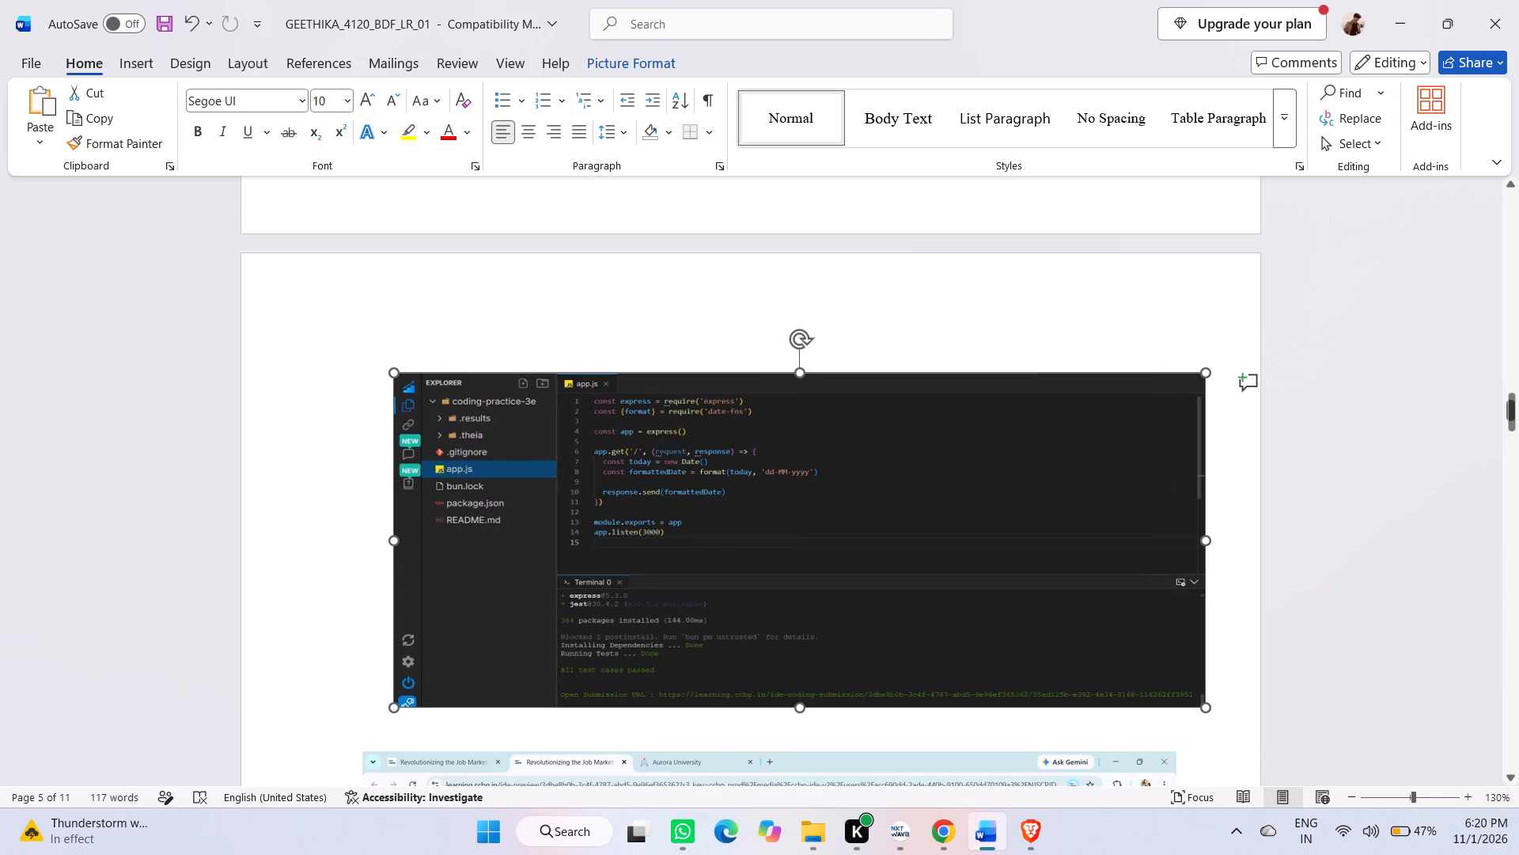
pyautogui.moveTo(366, 528); pyautogui.dragTo(422, 538)
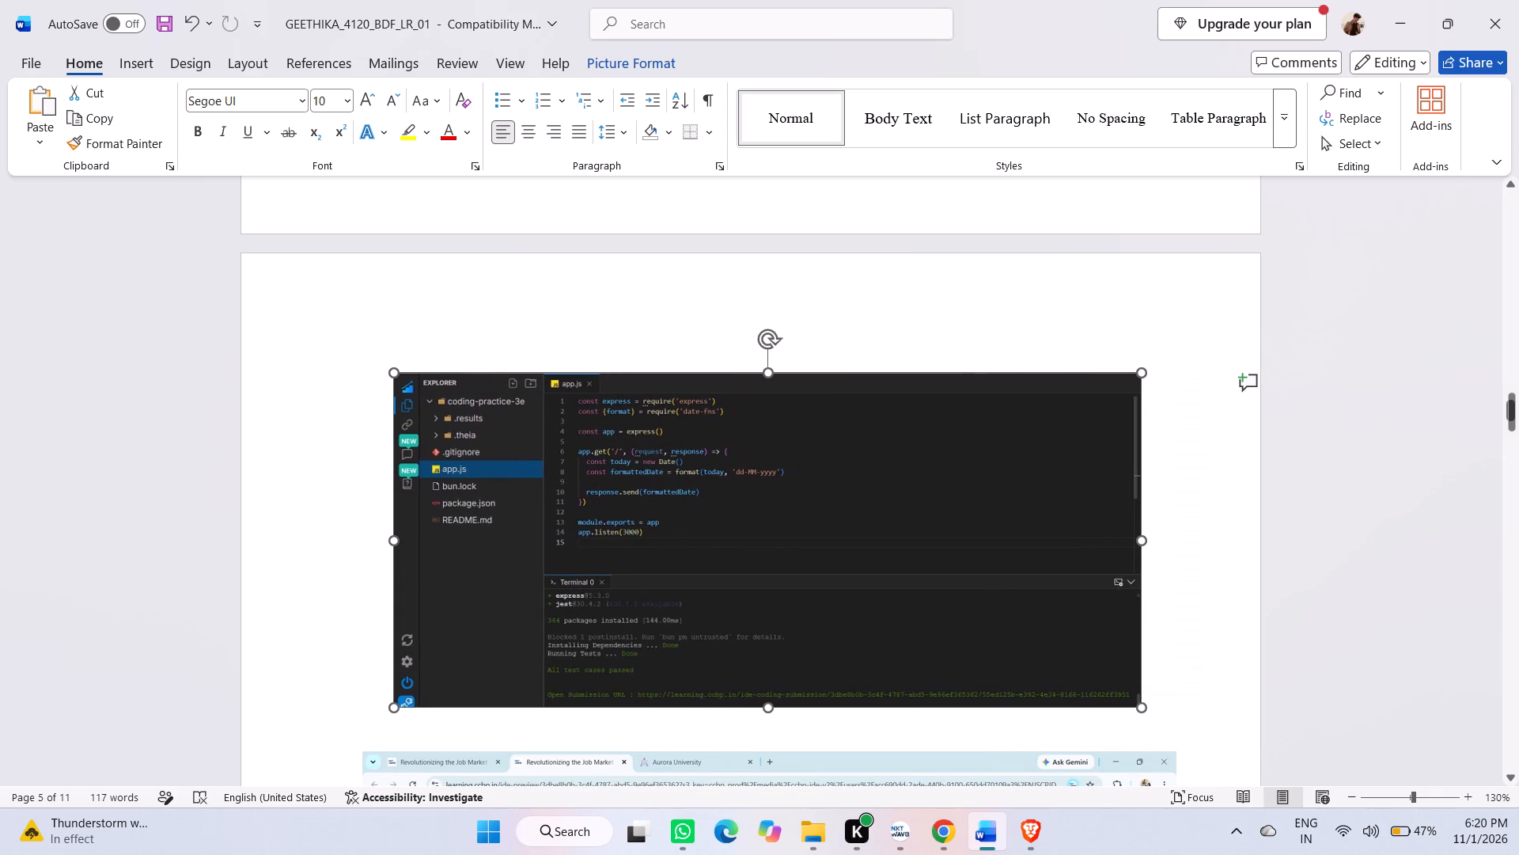
pyautogui.moveTo(422, 538); pyautogui.dragTo(405, 527)
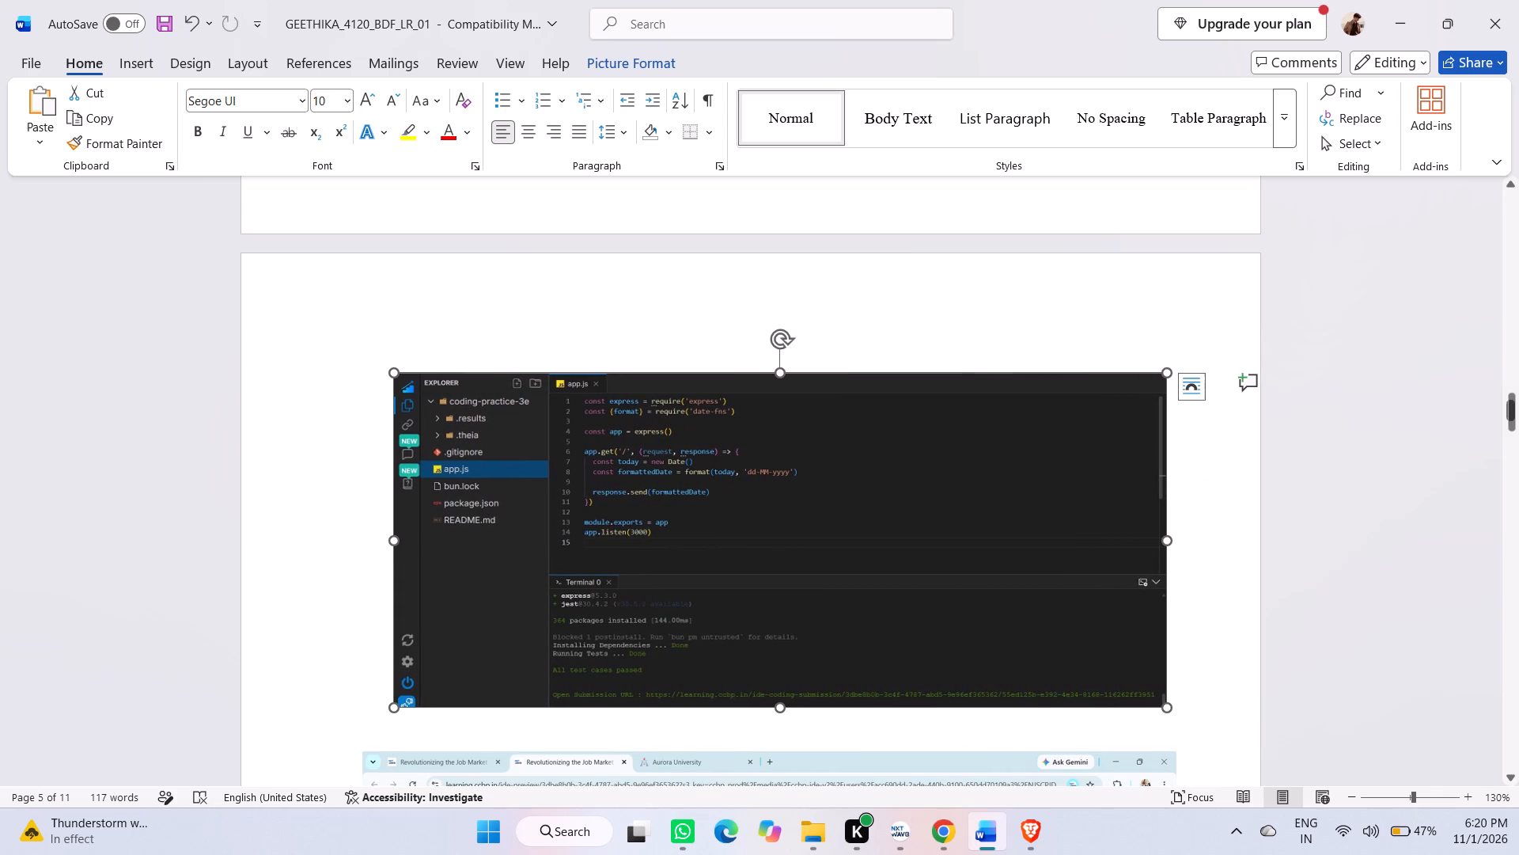
pyautogui.moveTo(406, 382); pyautogui.dragTo(373, 386)
pyautogui.click(373, 386)
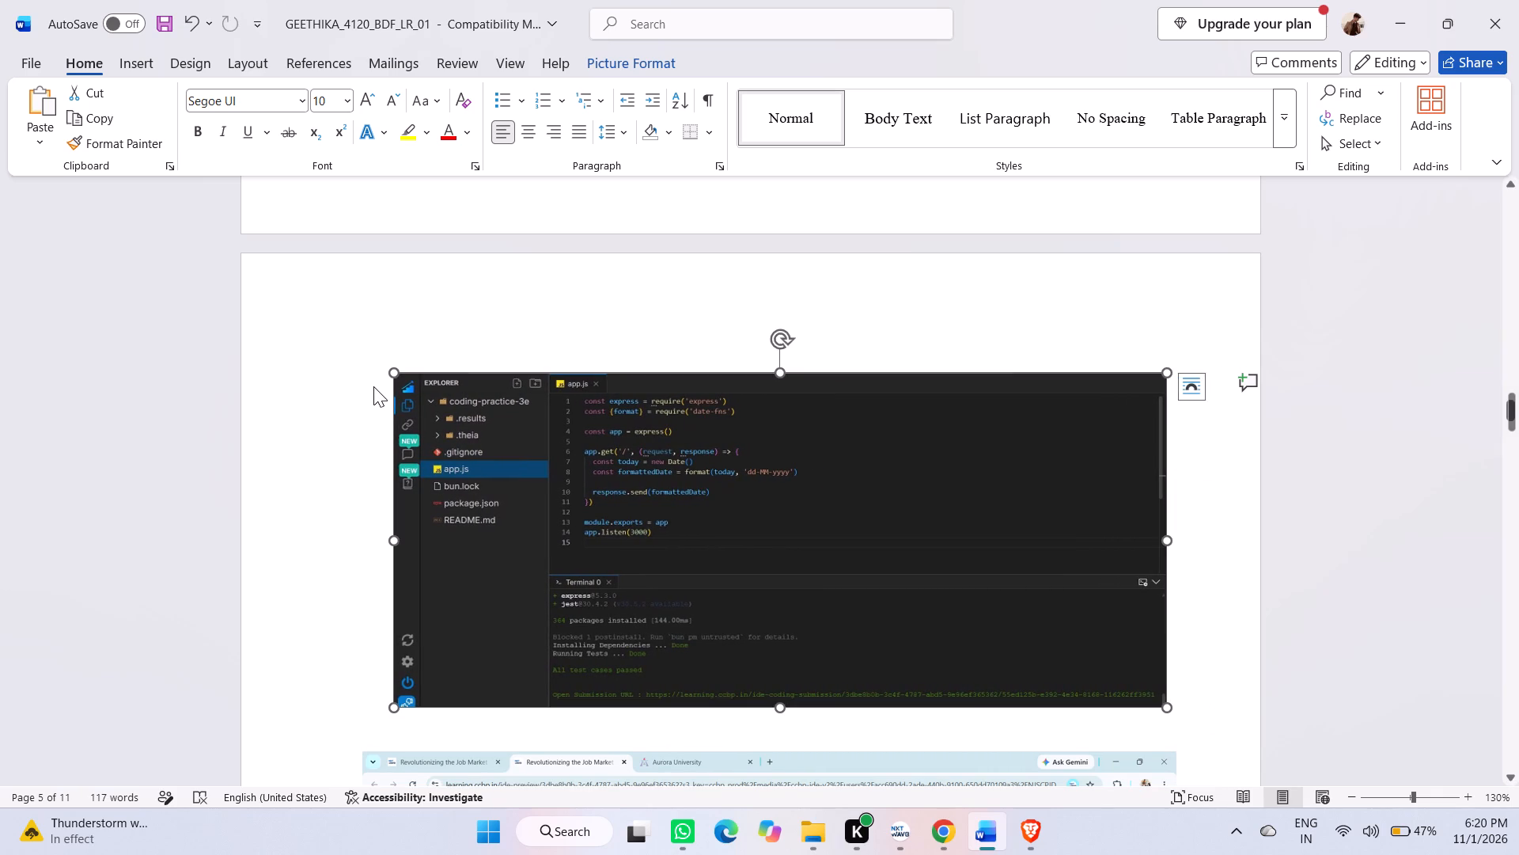
# Remove the indent before the IDE screenshot so it lines up with the document's left margin like the preview screenshot.
pyautogui.click(381, 385)
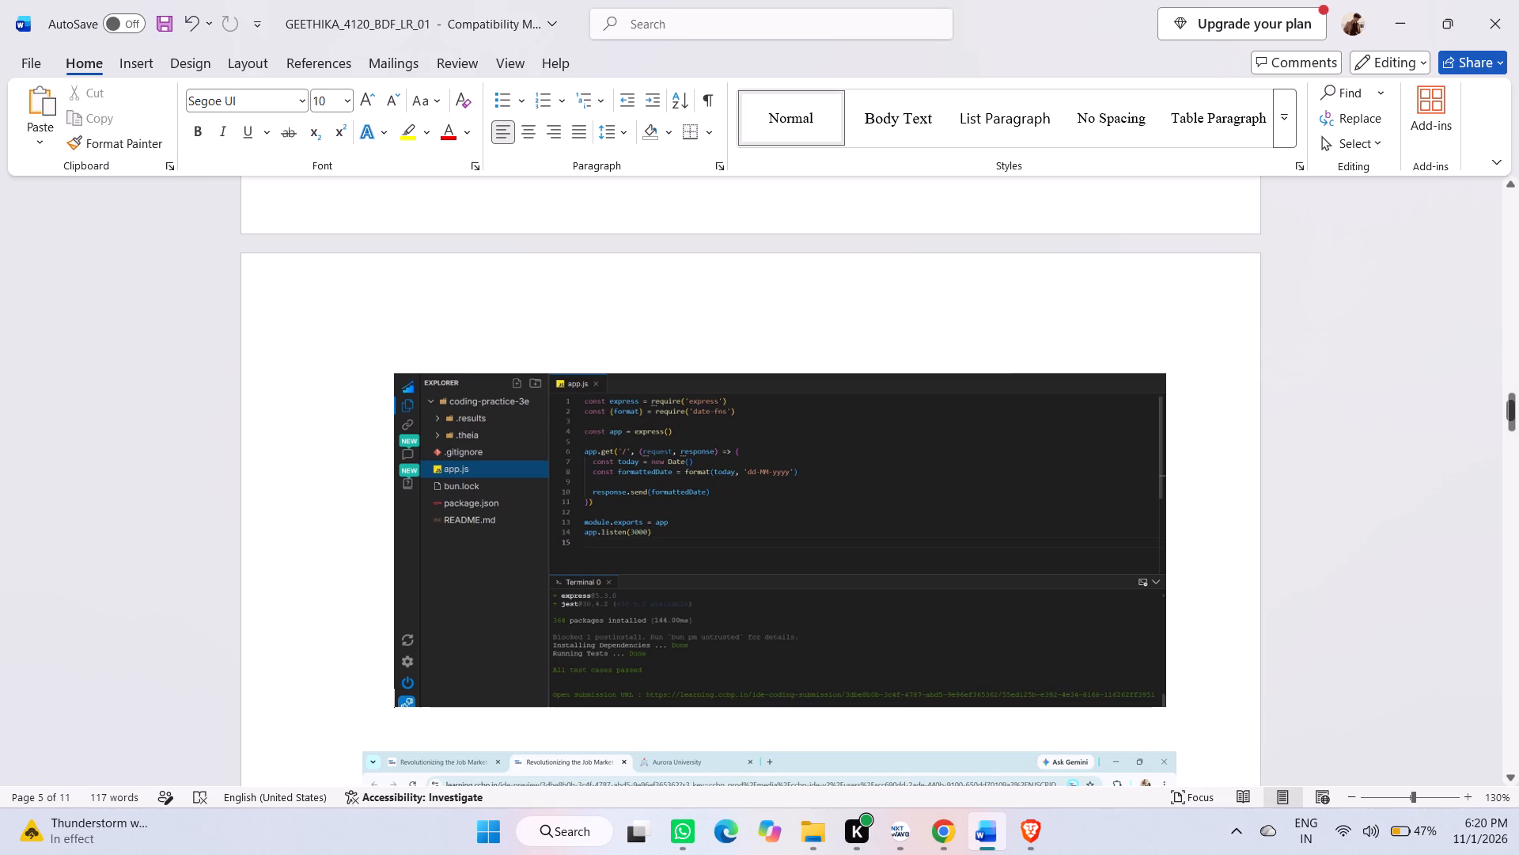
pyautogui.press('BackSpace')
pyautogui.press('BackSpace')
pyautogui.press('BackSpace')
pyautogui.press('BackSpace')
pyautogui.tripleClick(379, 379)
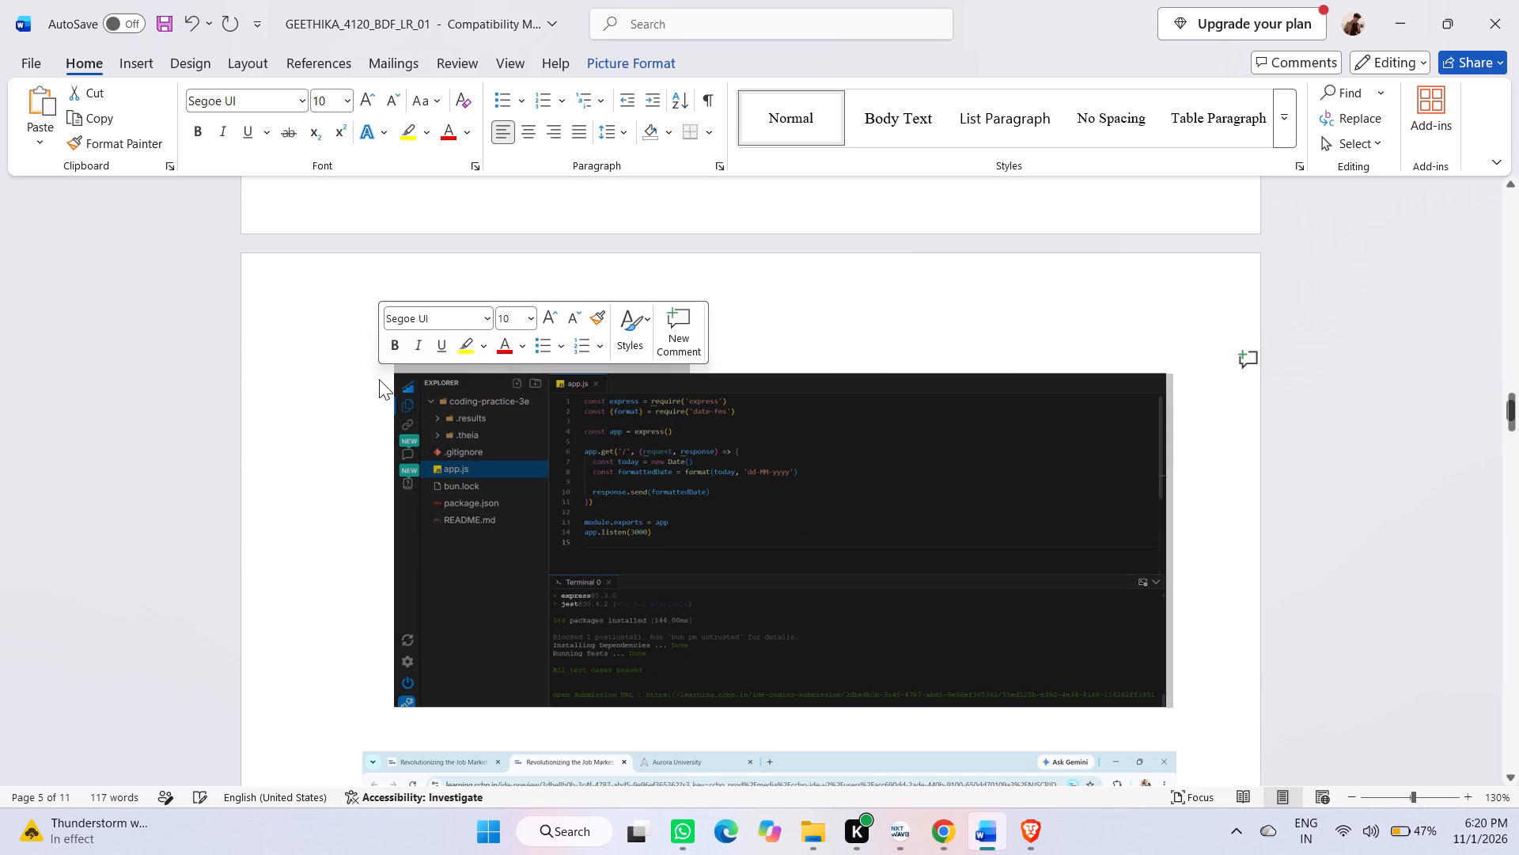
pyautogui.click(379, 379)
pyautogui.click(389, 397)
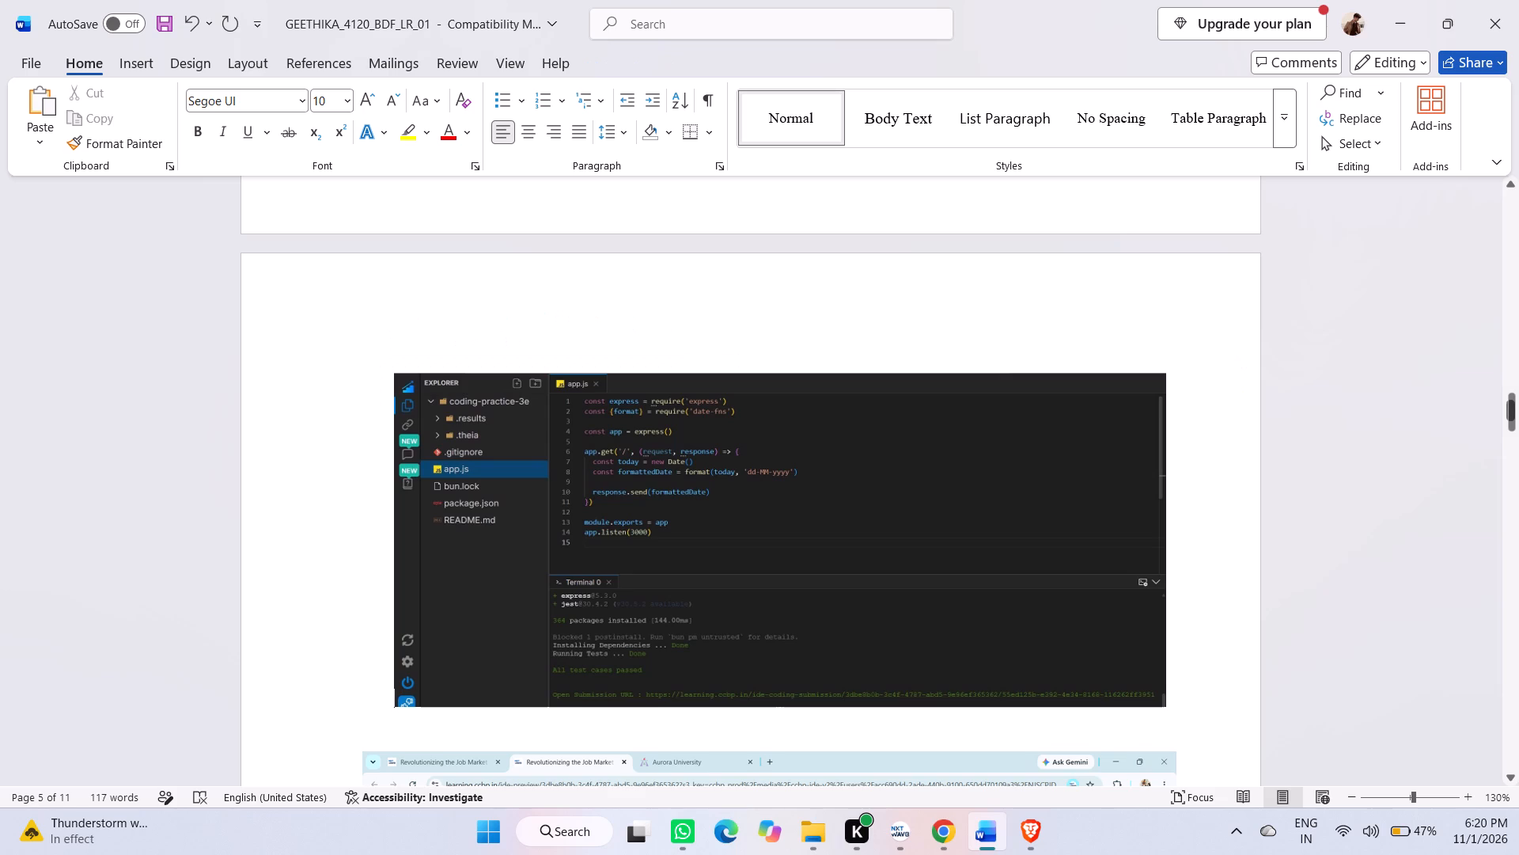
pyautogui.press('BackSpace')
pyautogui.click(376, 329)
pyautogui.press('BackSpace')
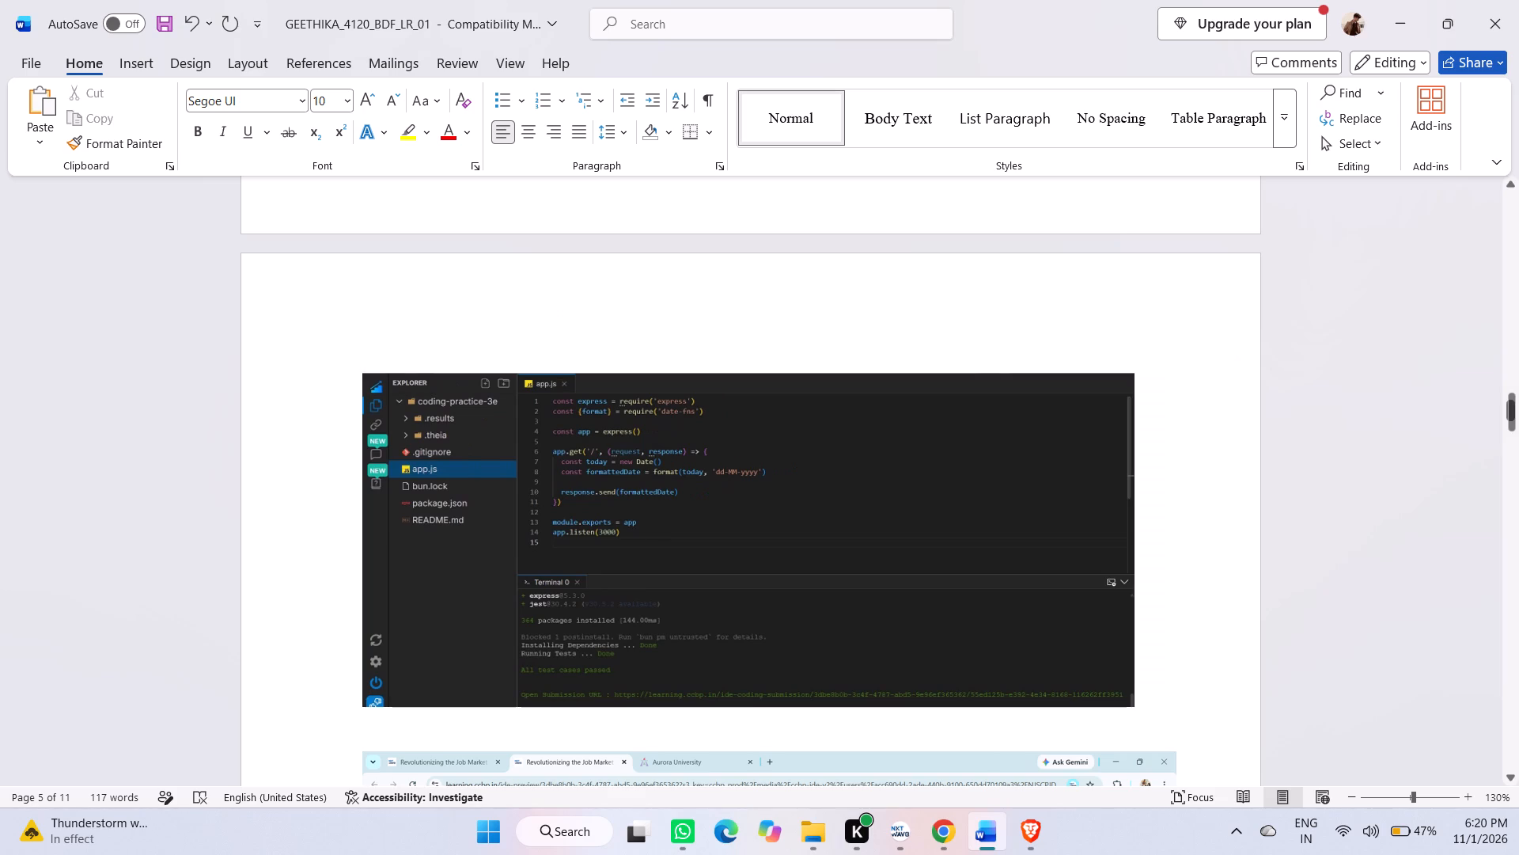
# Enlarge the app.js IDE screenshot proportionally until its width matches the code preview screenshot below it.
pyautogui.click(889, 600)
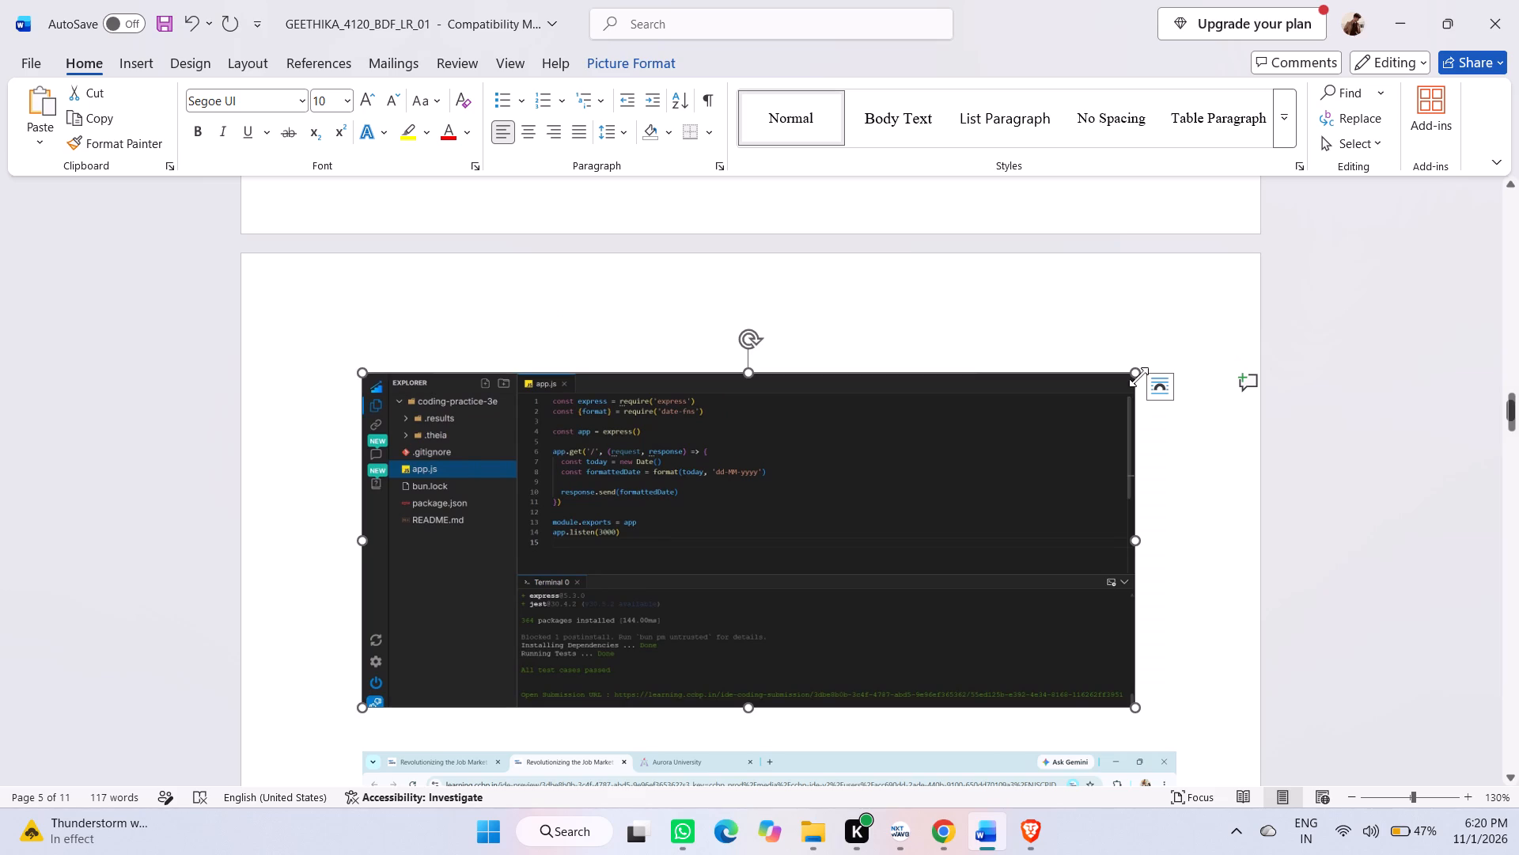
pyautogui.moveTo(1138, 377); pyautogui.dragTo(1175, 329)
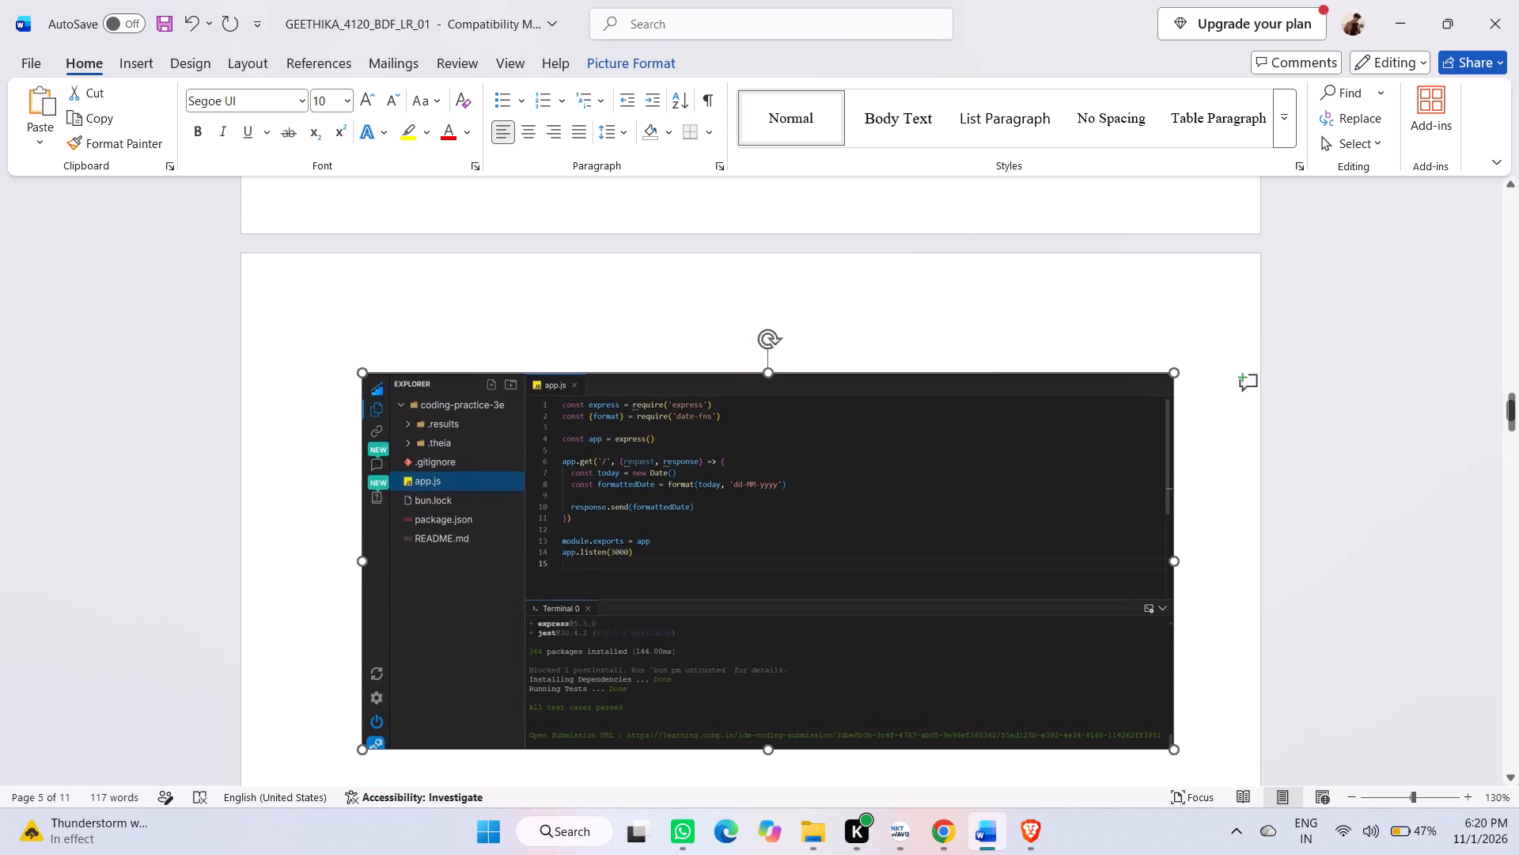
pyautogui.moveTo(1175, 329); pyautogui.dragTo(1179, 323)
pyautogui.scroll(-2, 1207, 450)
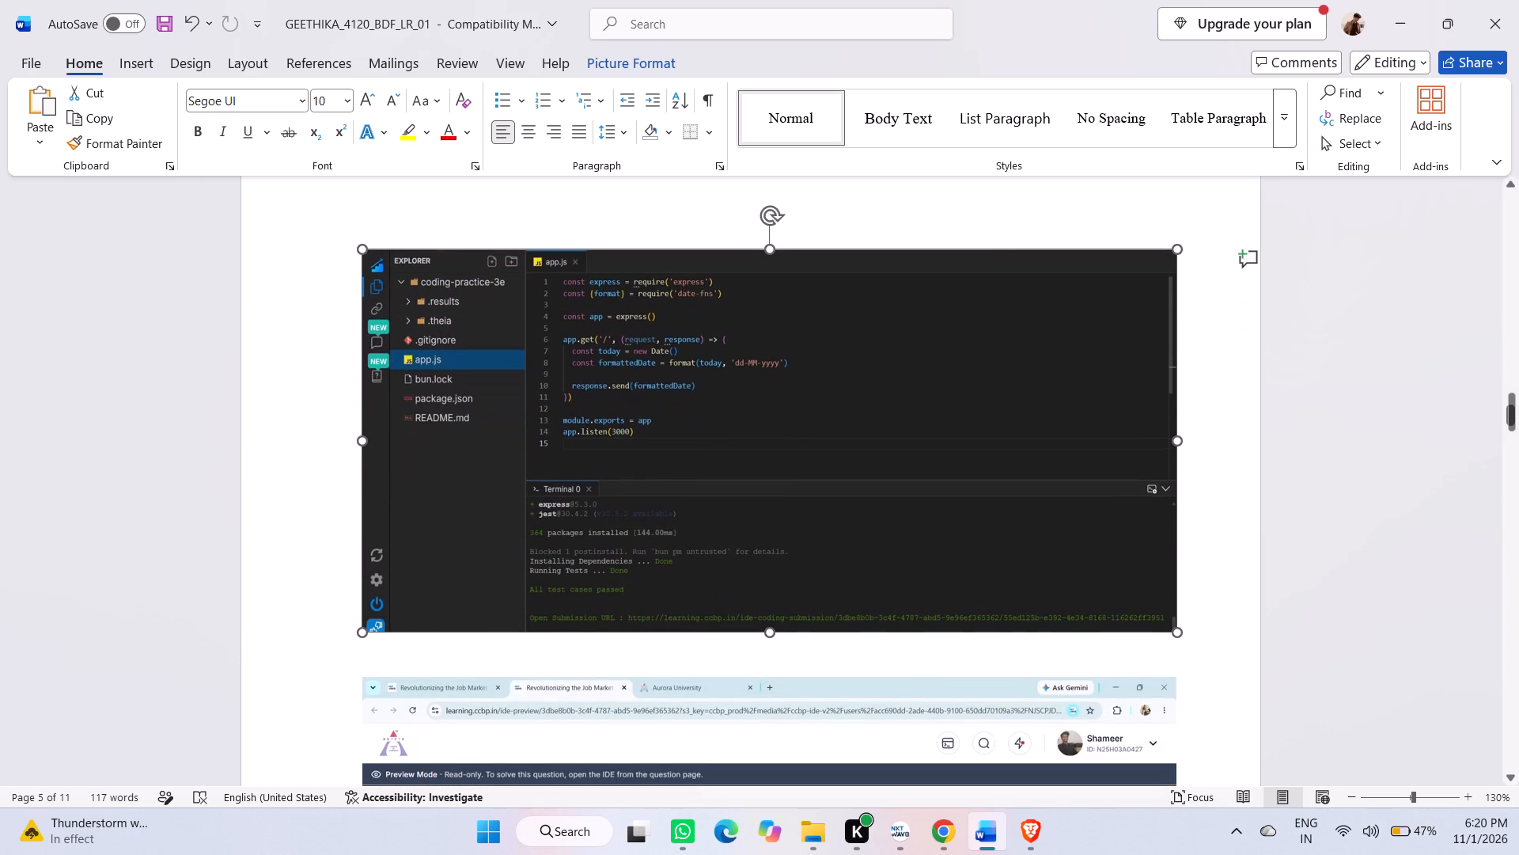
pyautogui.click(1193, 546)
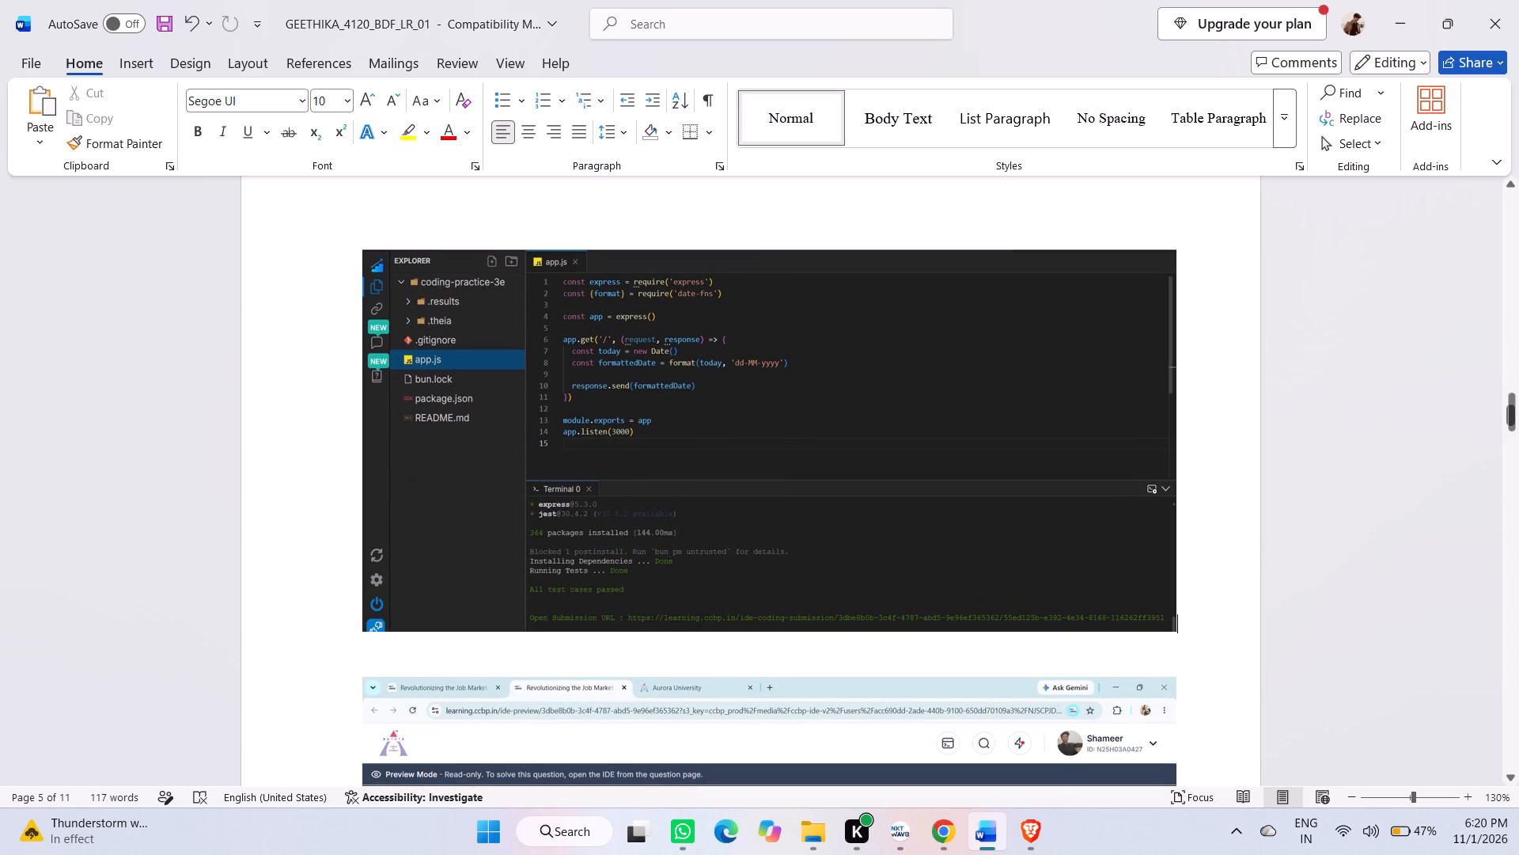
# Check the alignment and spacing of the IDE and code preview screenshots and the blank area below them.
pyautogui.scroll(-3, 1194, 520)
pyautogui.scroll(4, 1197, 491)
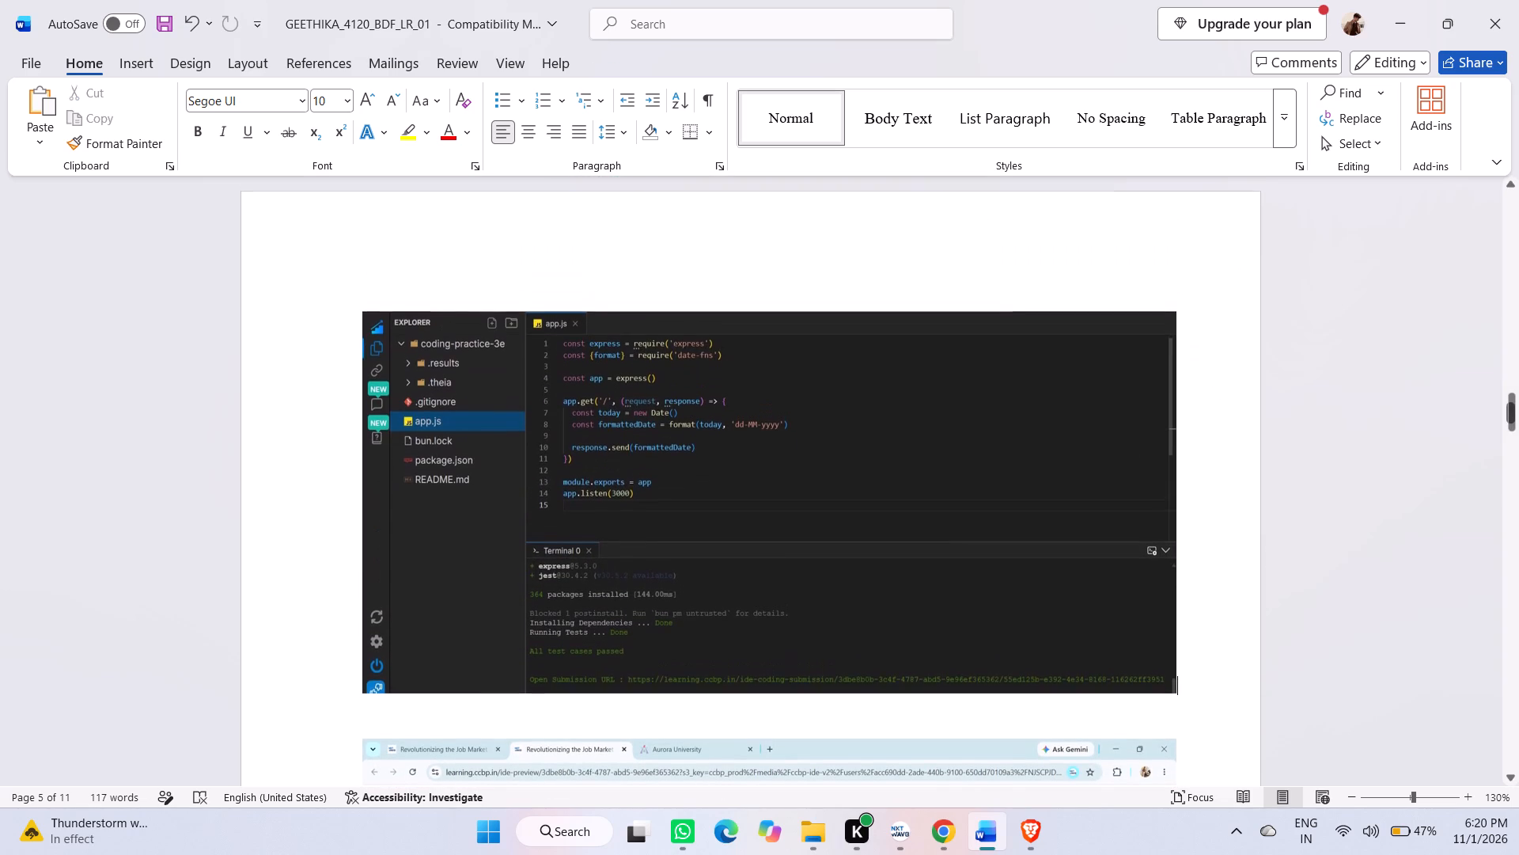
pyautogui.scroll(-5, 1210, 469)
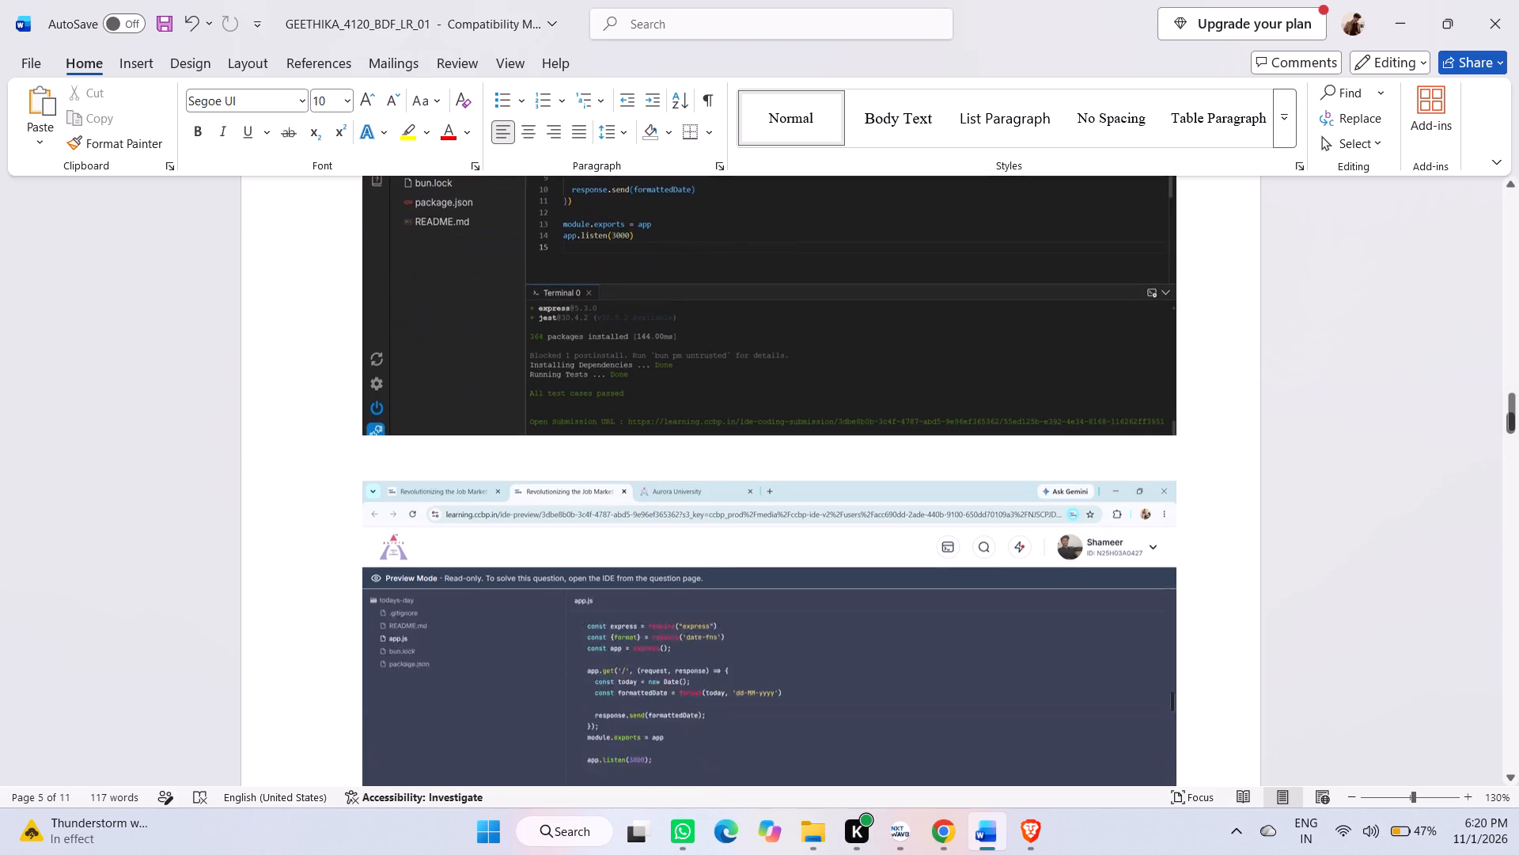
pyautogui.scroll(2, 1210, 467)
pyautogui.scroll(-7, 1211, 465)
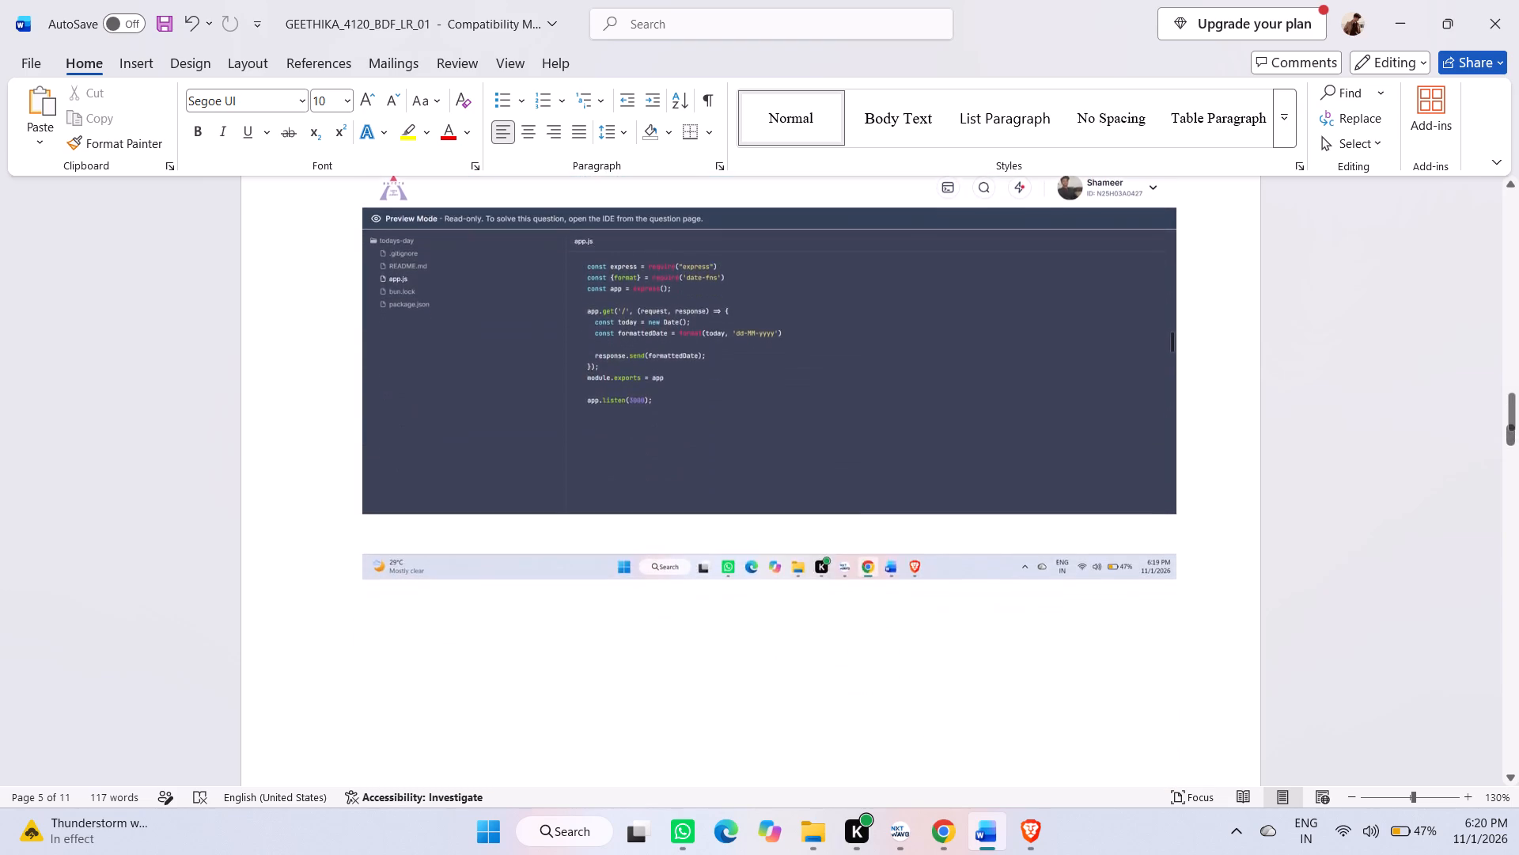
pyautogui.scroll(-9, 1212, 460)
pyautogui.scroll(8, 994, 405)
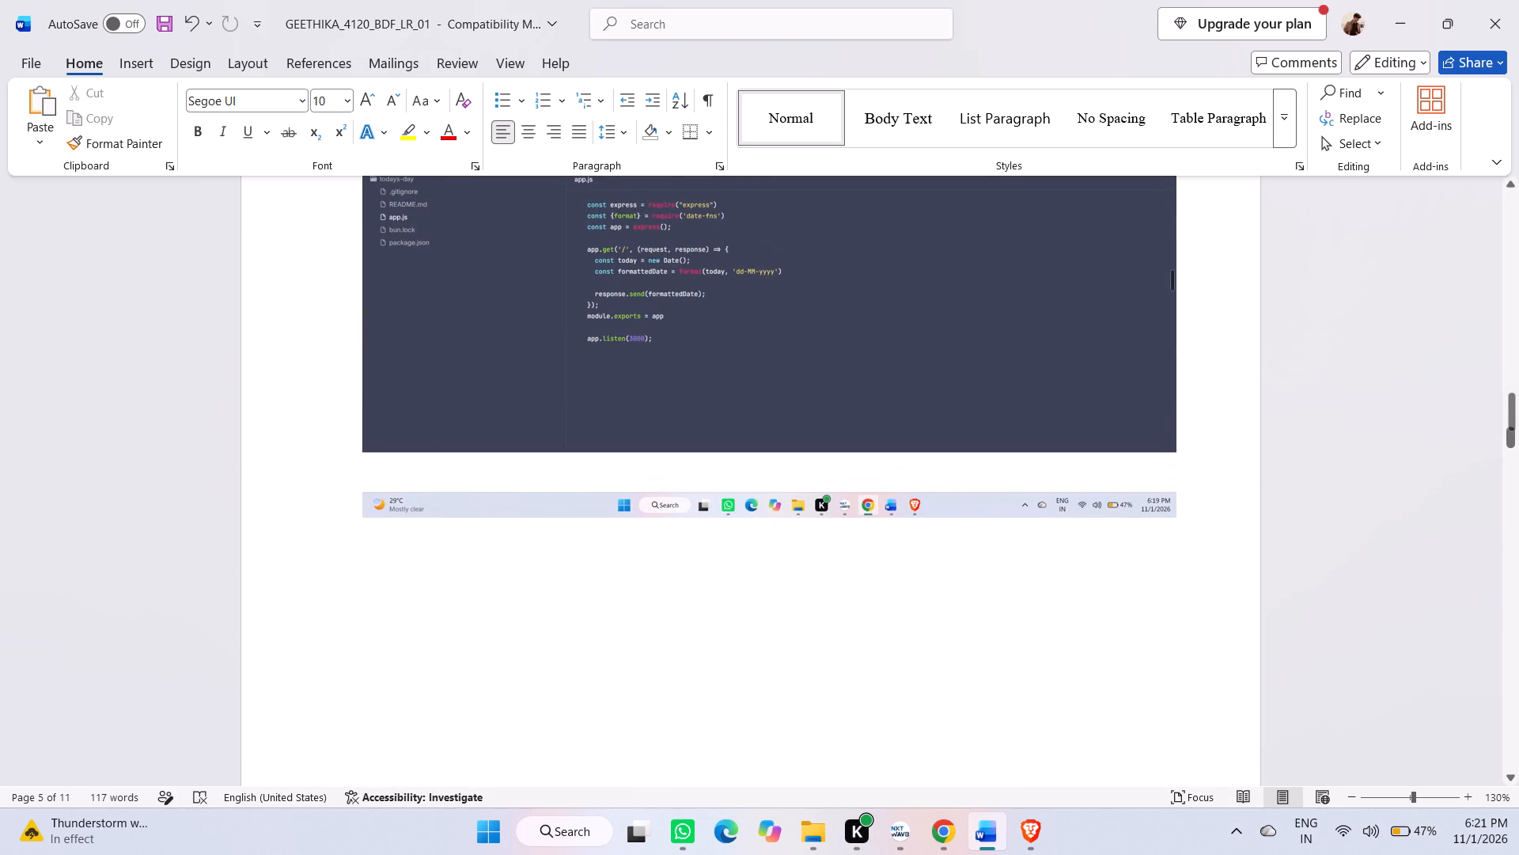
# With the insertion point below the preview screenshot, switch to Chrome, close the code preview and open the Today's Date submission details.
pyautogui.click(540, 591)
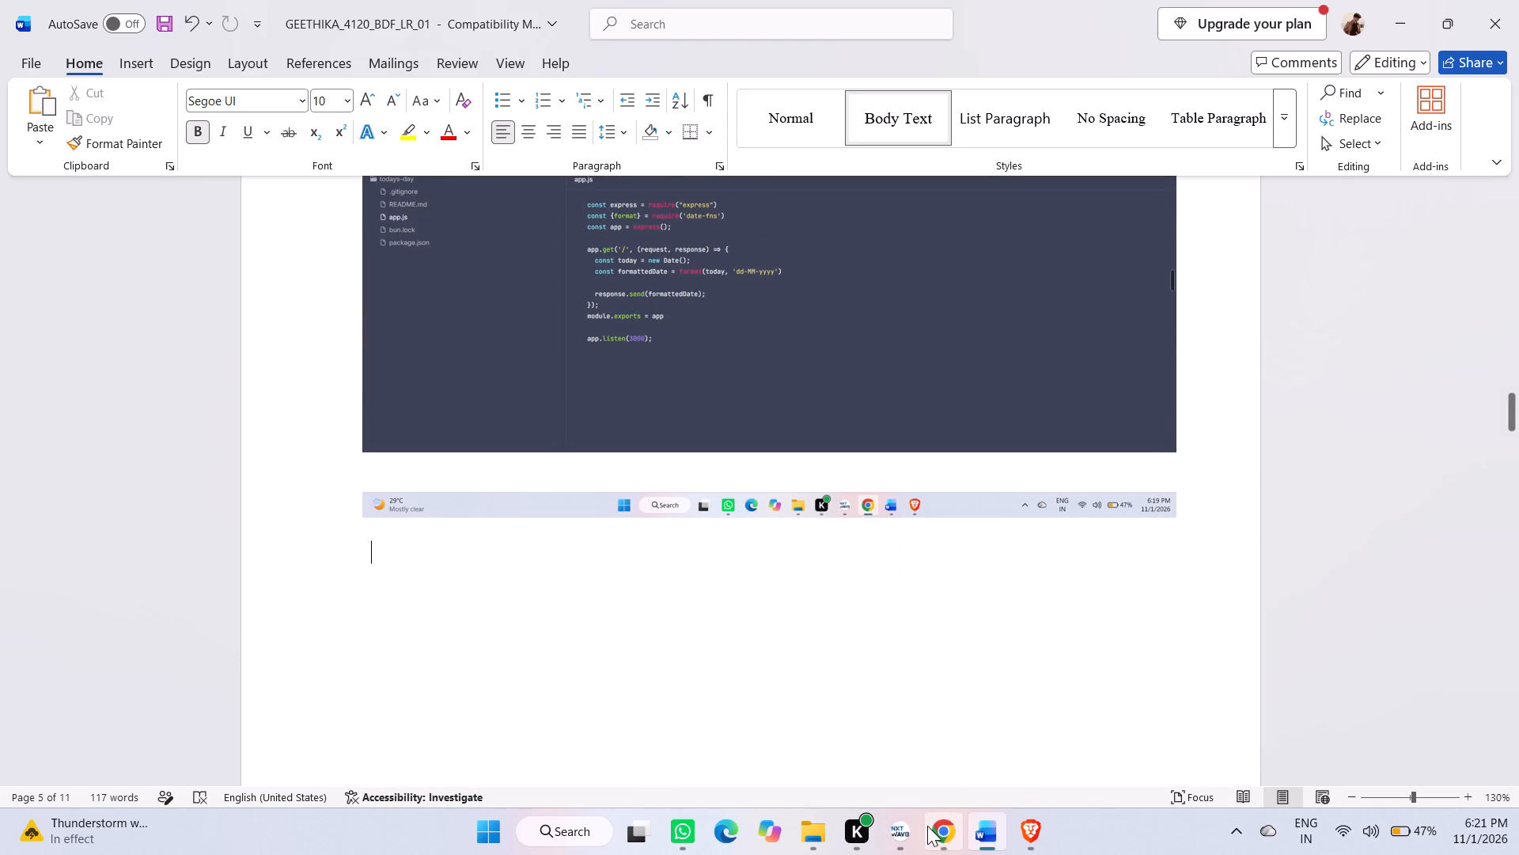
pyautogui.click(927, 826)
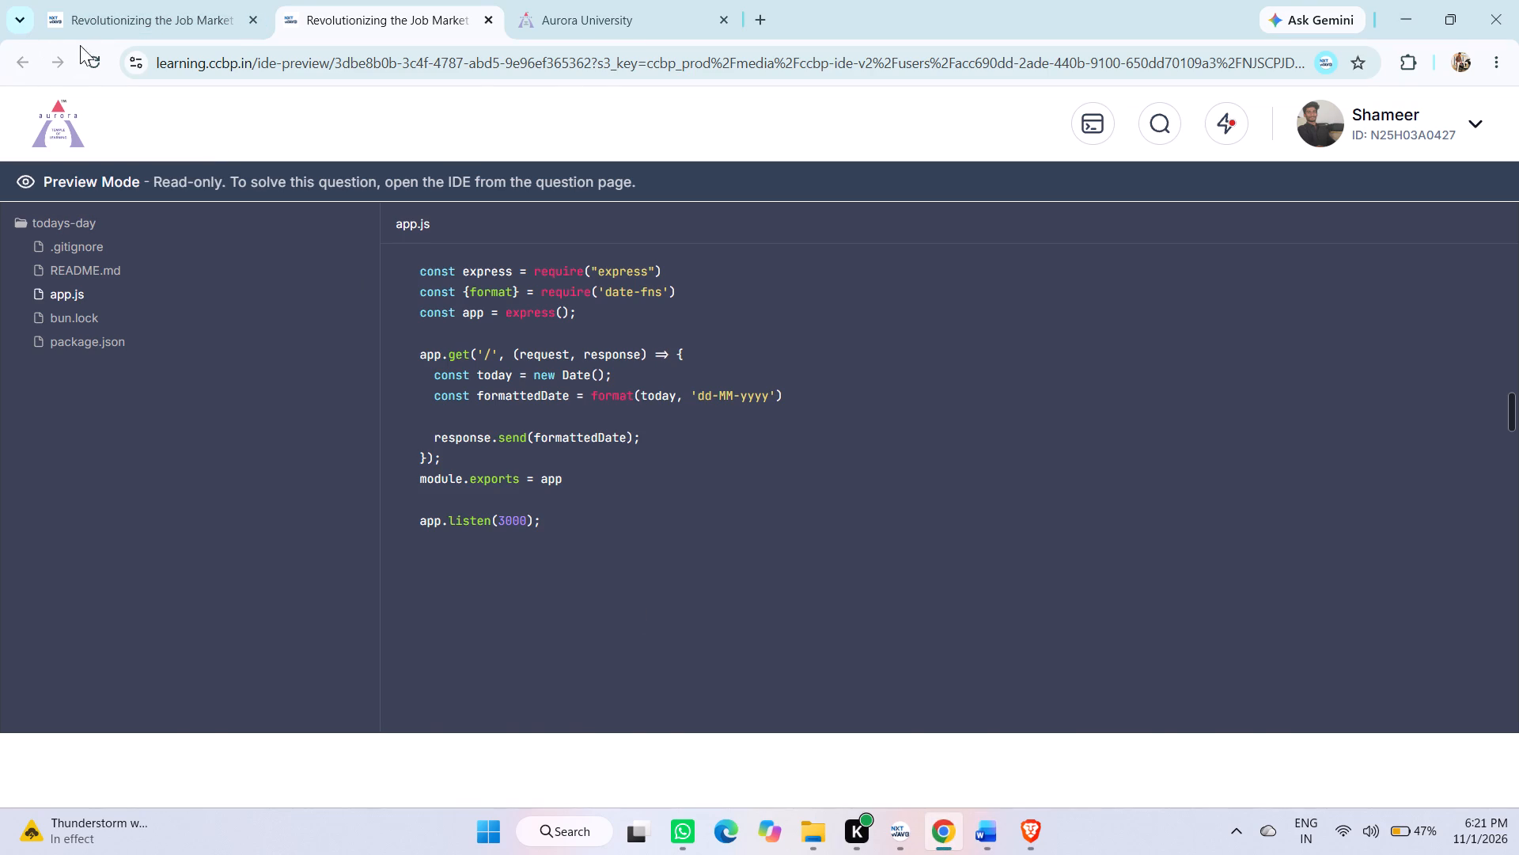
pyautogui.click(116, 11)
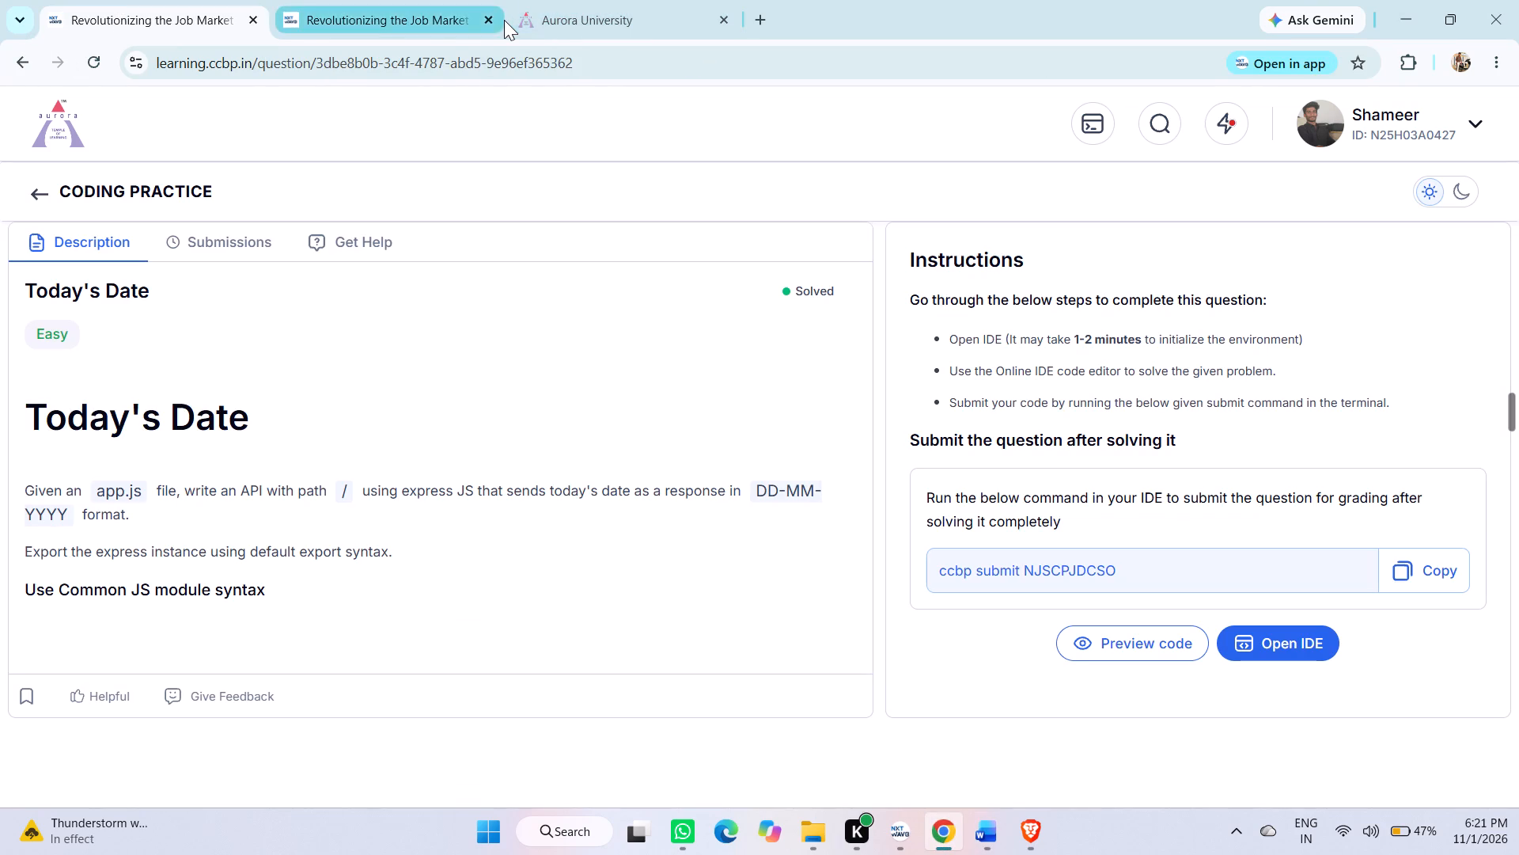
pyautogui.click(504, 20)
pyautogui.click(493, 22)
pyautogui.click(221, 222)
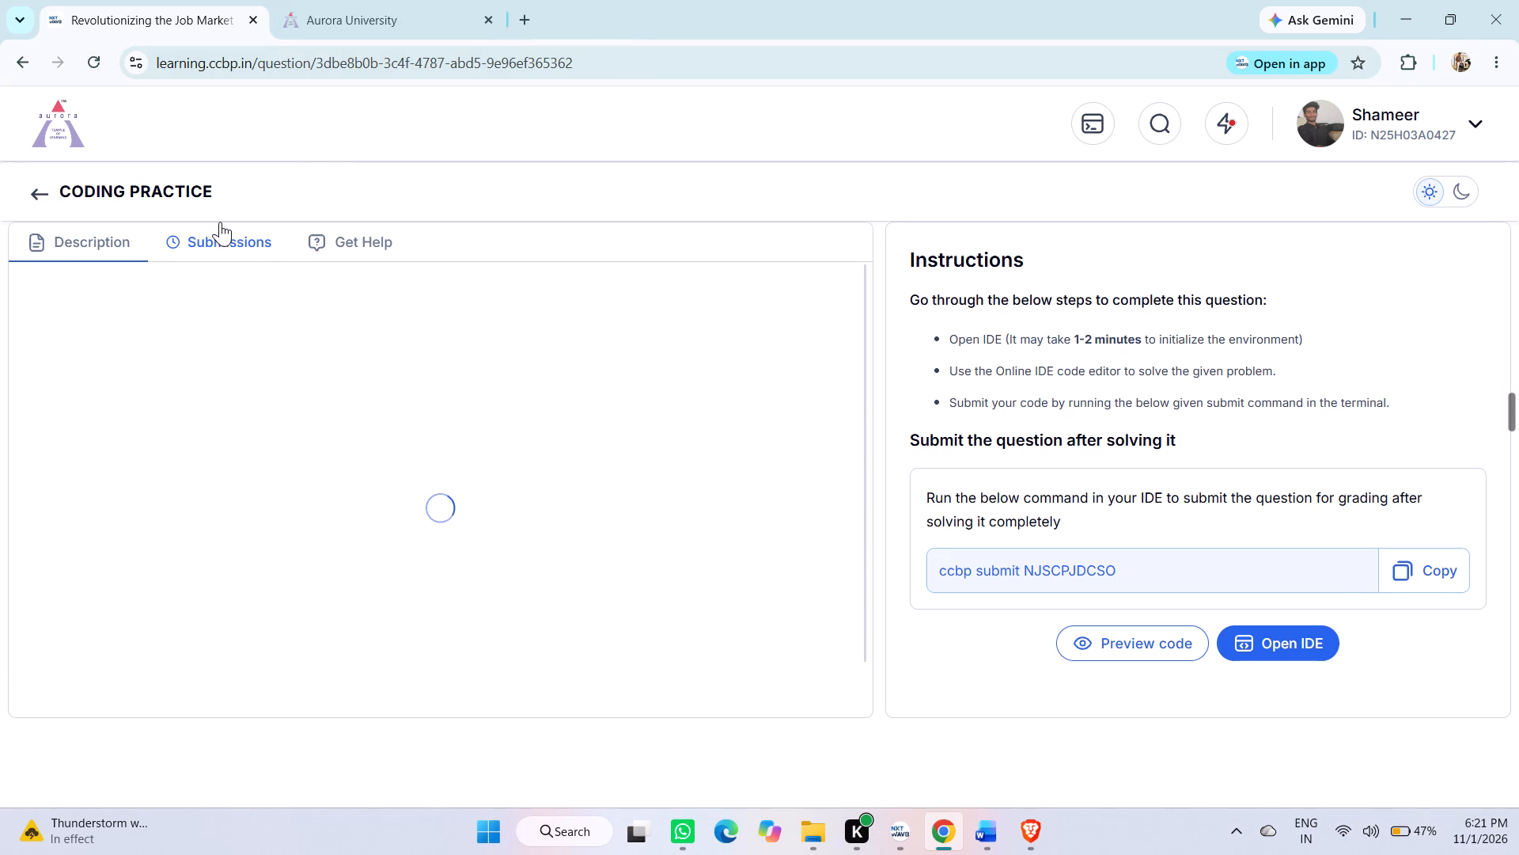
pyautogui.click(428, 403)
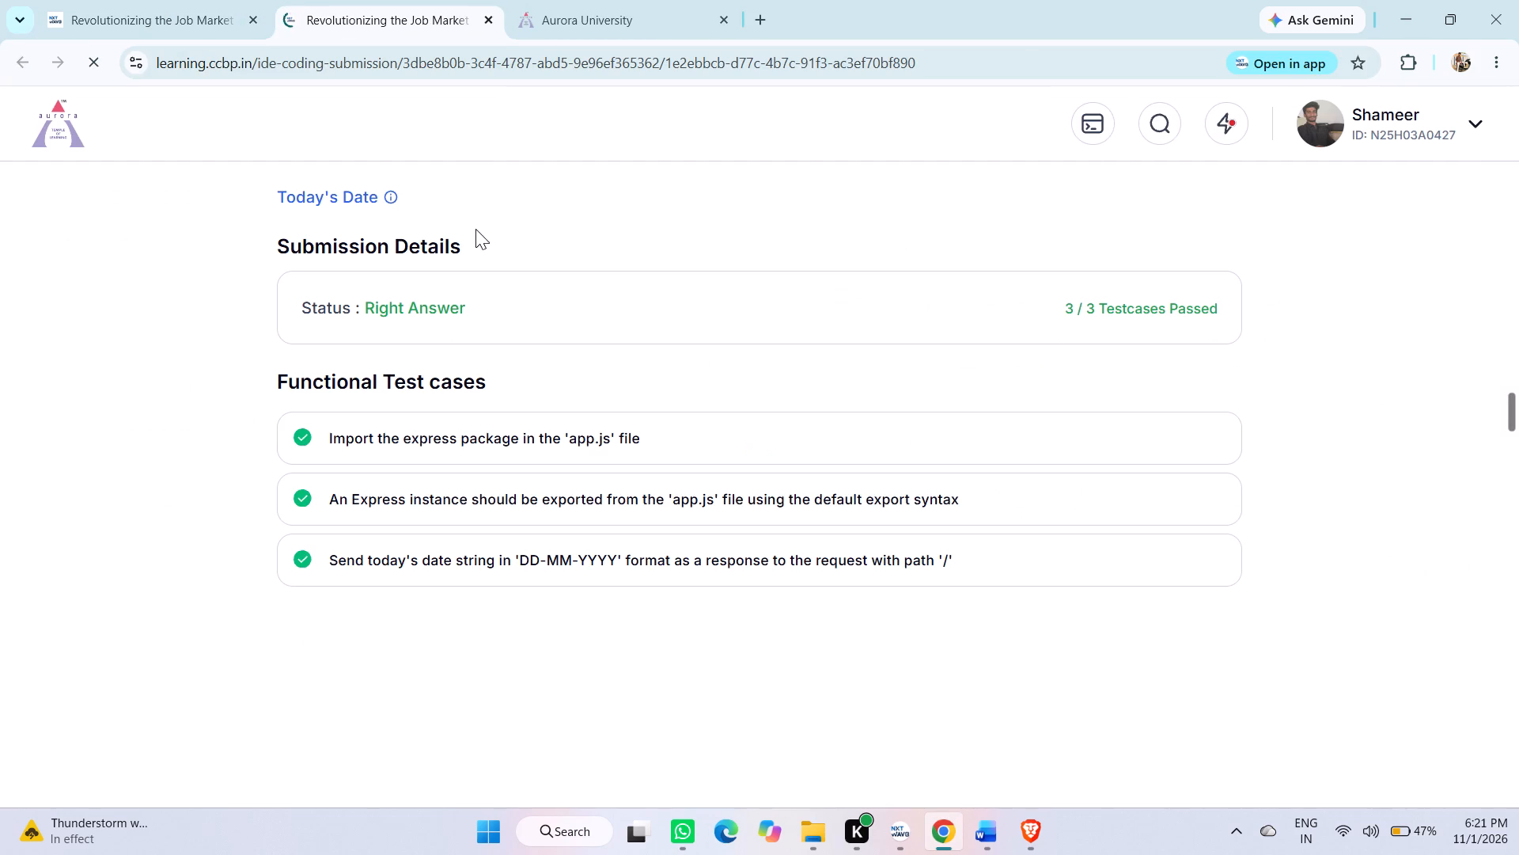
# Capture the full screen with the Today's Date submission details and paste it into the Word report below the code preview screenshot.
pyautogui.press('Print')
pyautogui.click(693, 40)
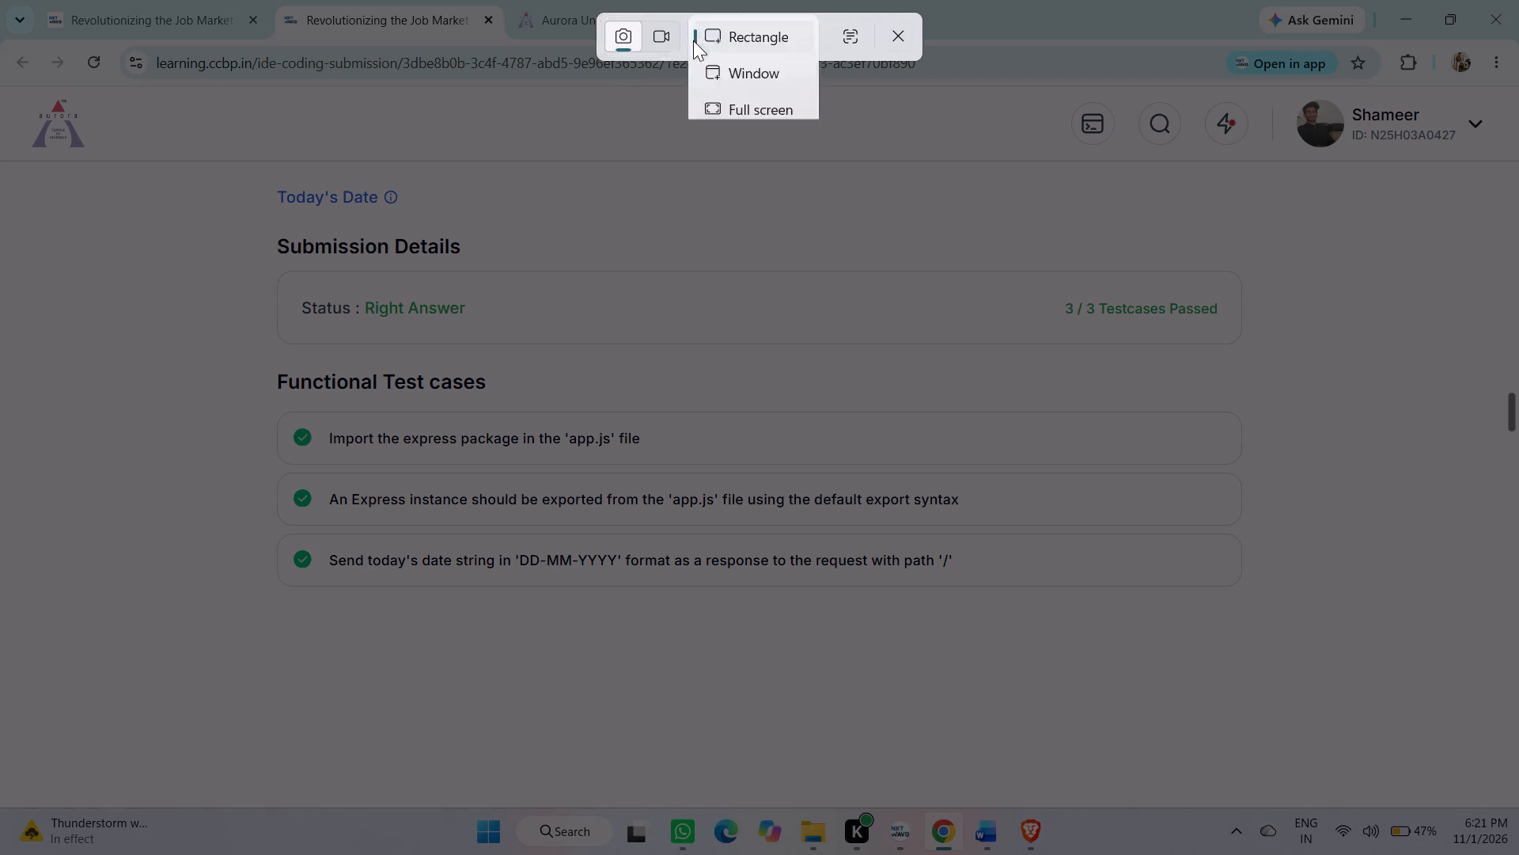
pyautogui.click(748, 89)
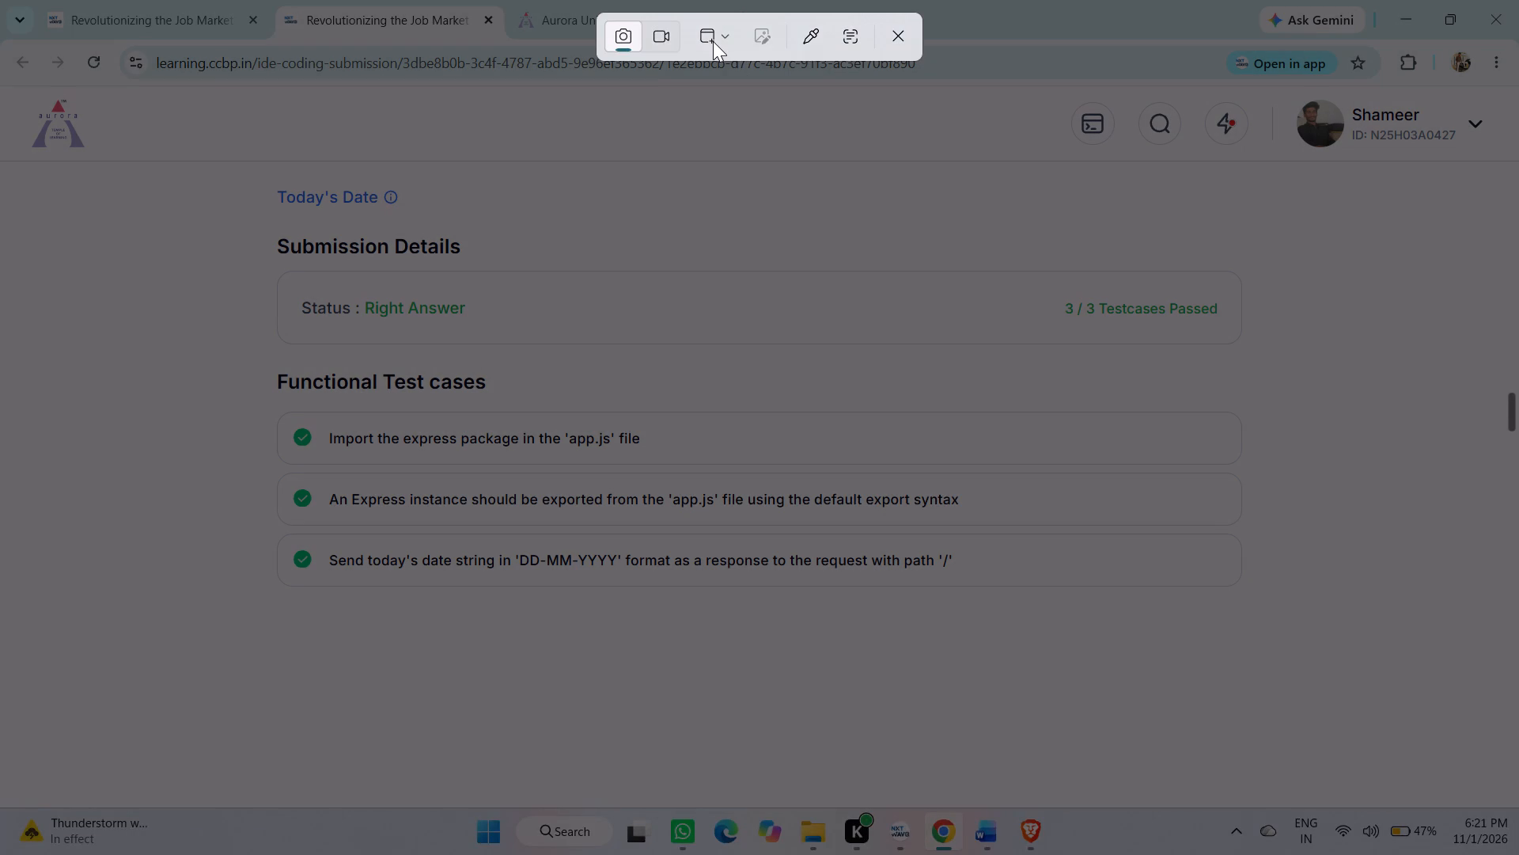
pyautogui.click(713, 41)
pyautogui.click(746, 120)
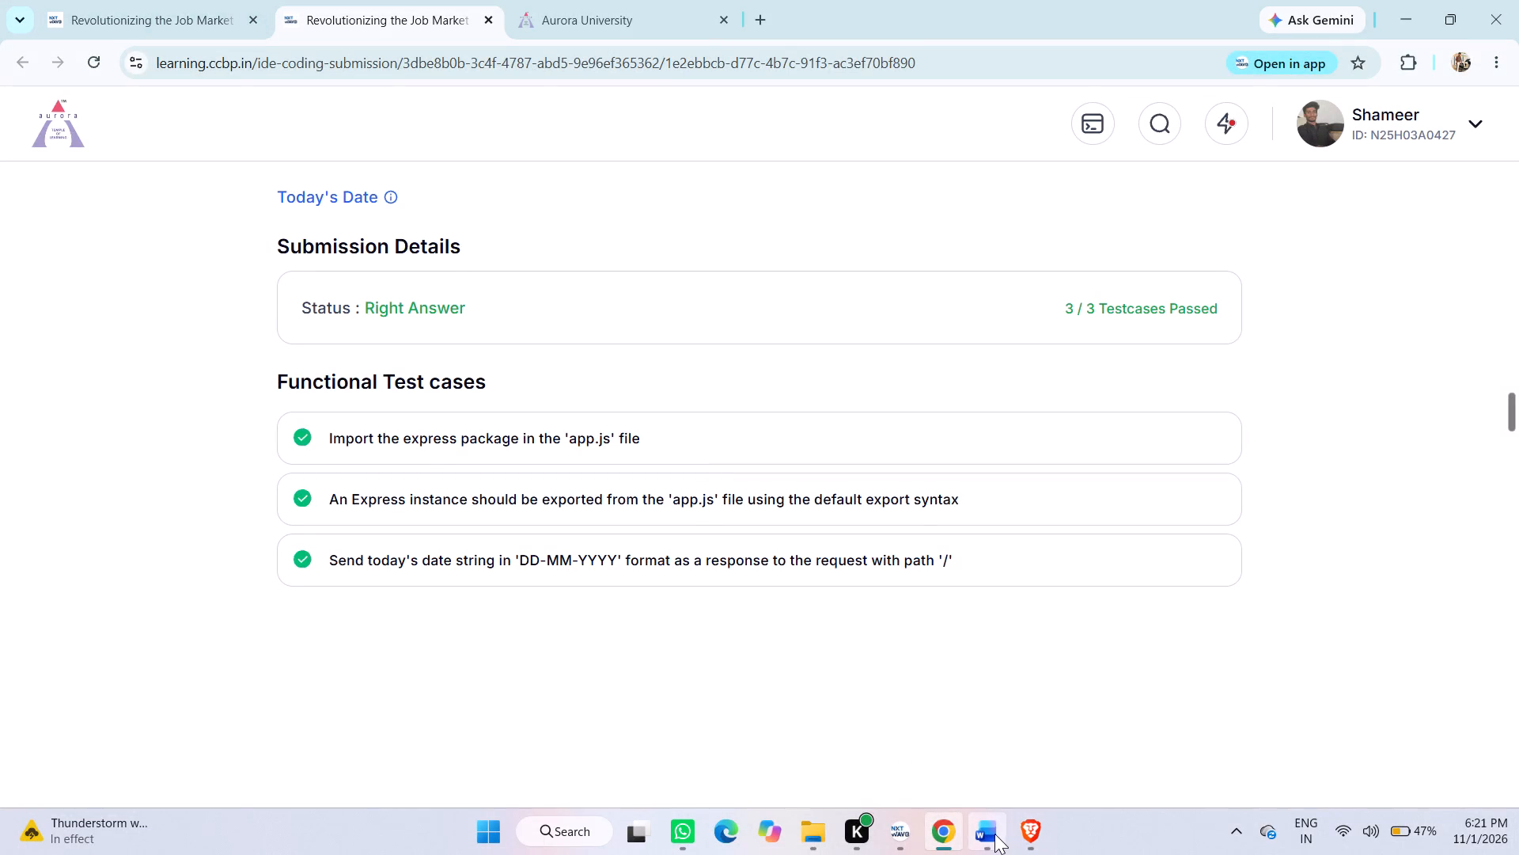
pyautogui.click(1066, 712)
pyautogui.hotkey('ctrl', 'v')
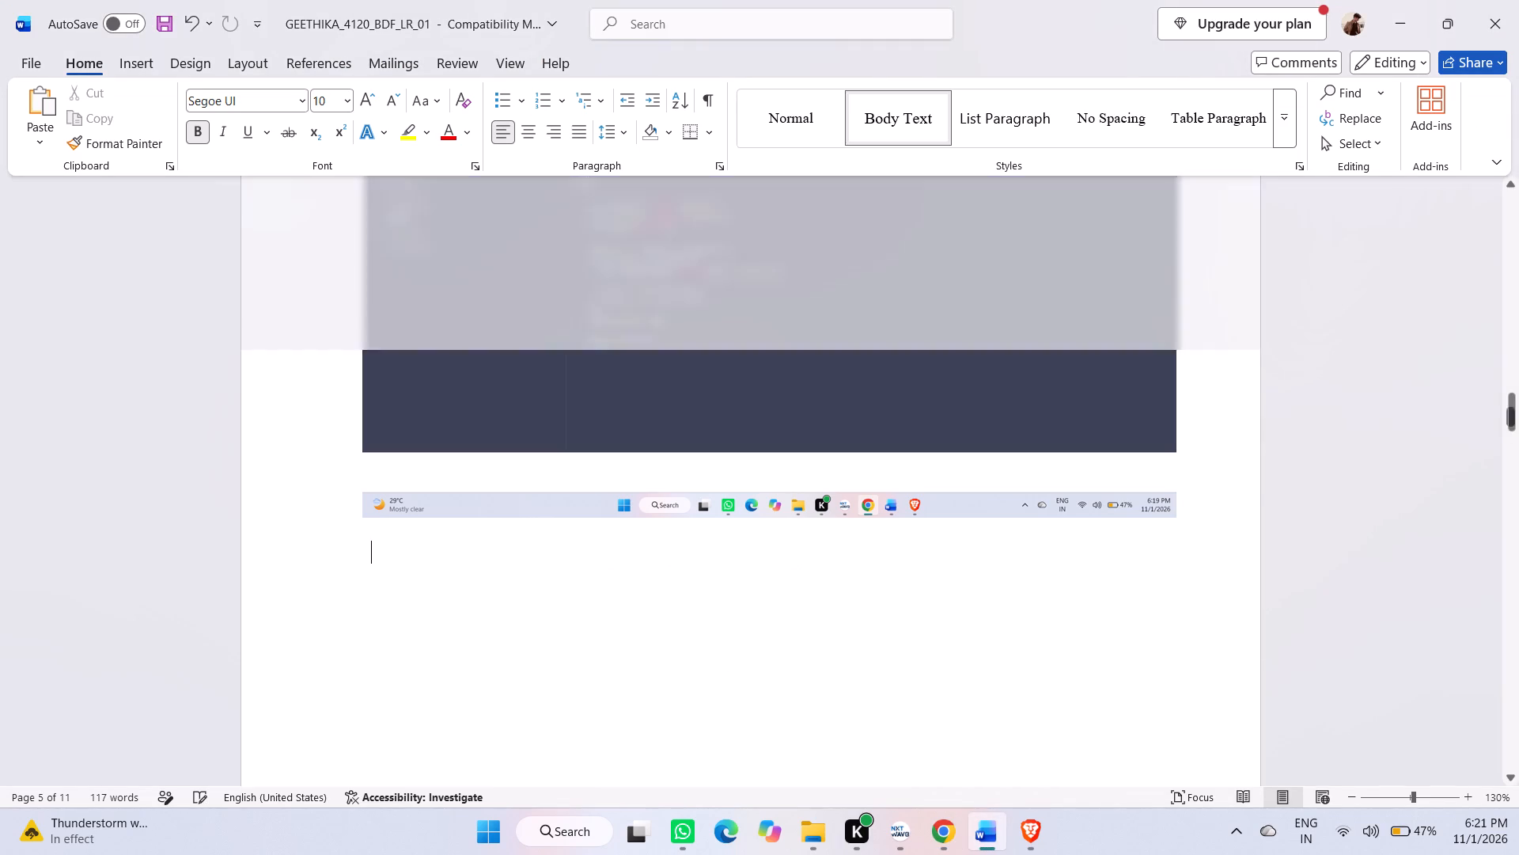
# Review the screenshot layout of the earlier exercise and the Today's Date section through to the newly pasted submission screenshot.
pyautogui.scroll(14, 717, 652)
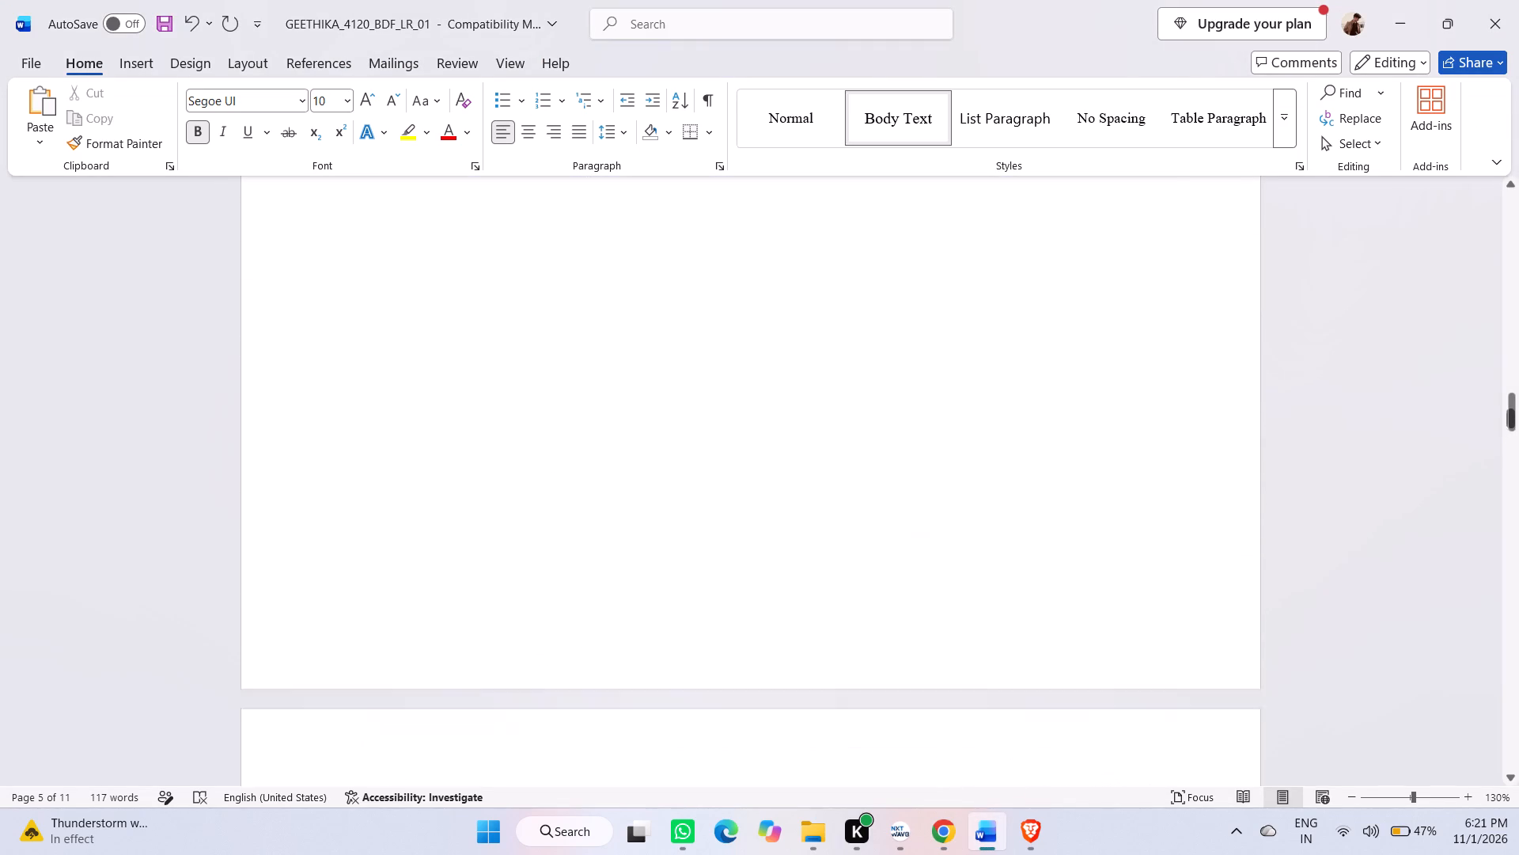
pyautogui.scroll(13, 717, 637)
pyautogui.scroll(11, 717, 637)
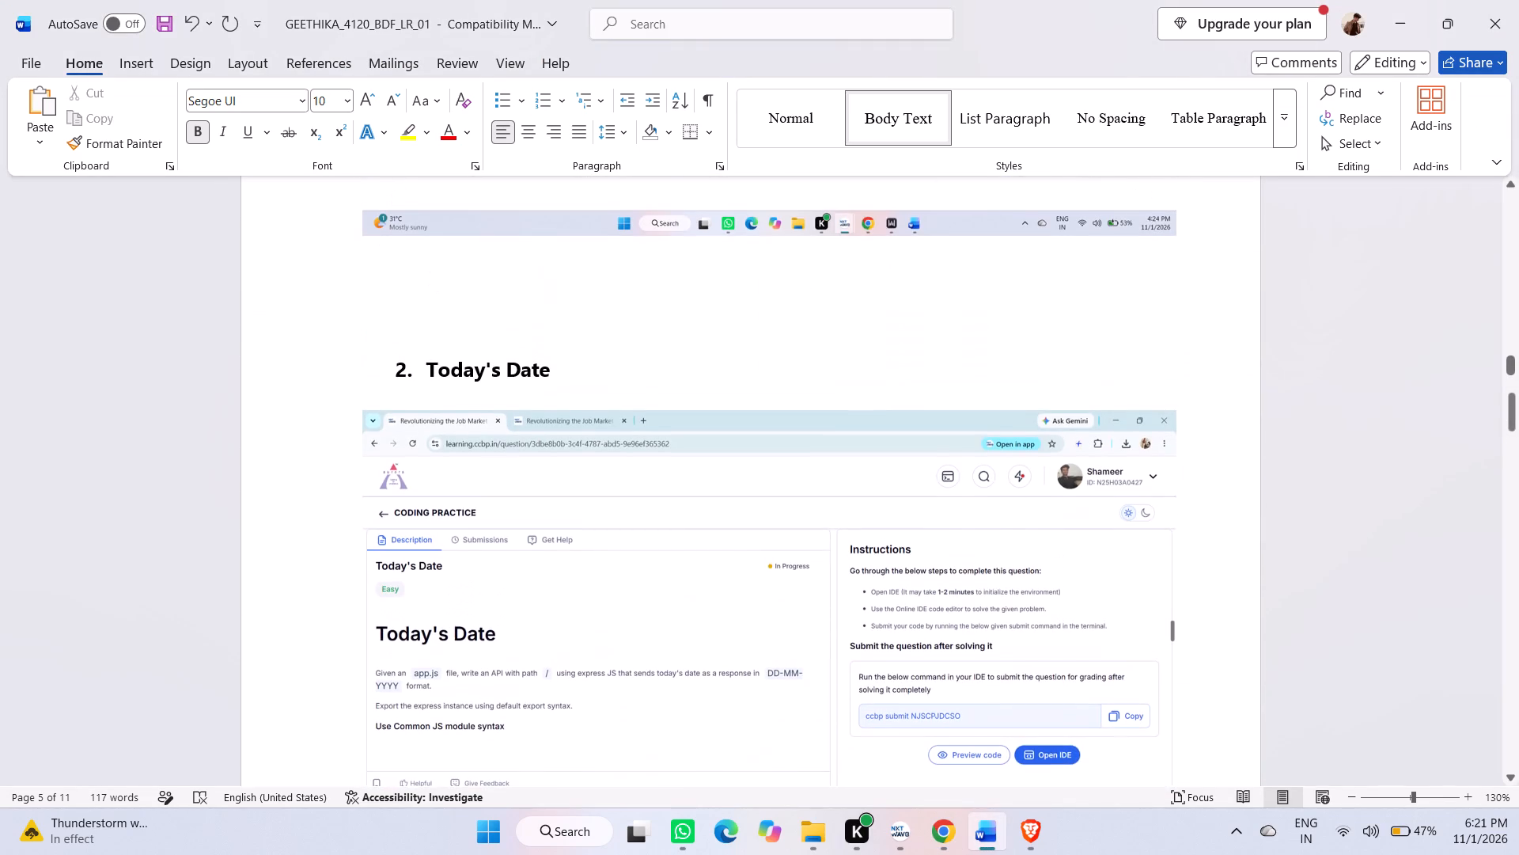
pyautogui.scroll(20, 717, 637)
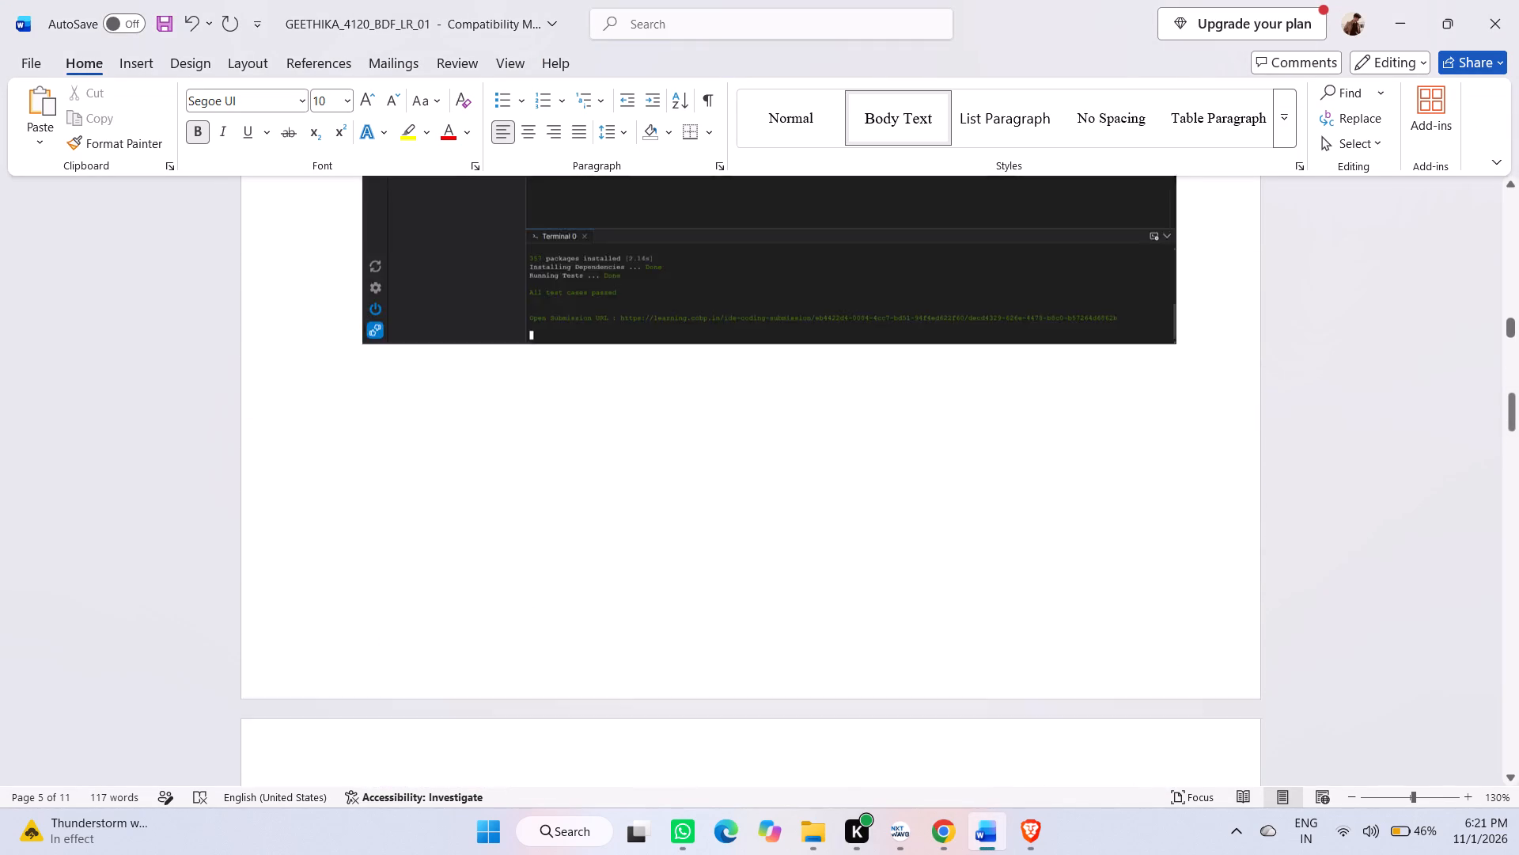
pyautogui.scroll(11, 717, 637)
pyautogui.scroll(-6, 717, 637)
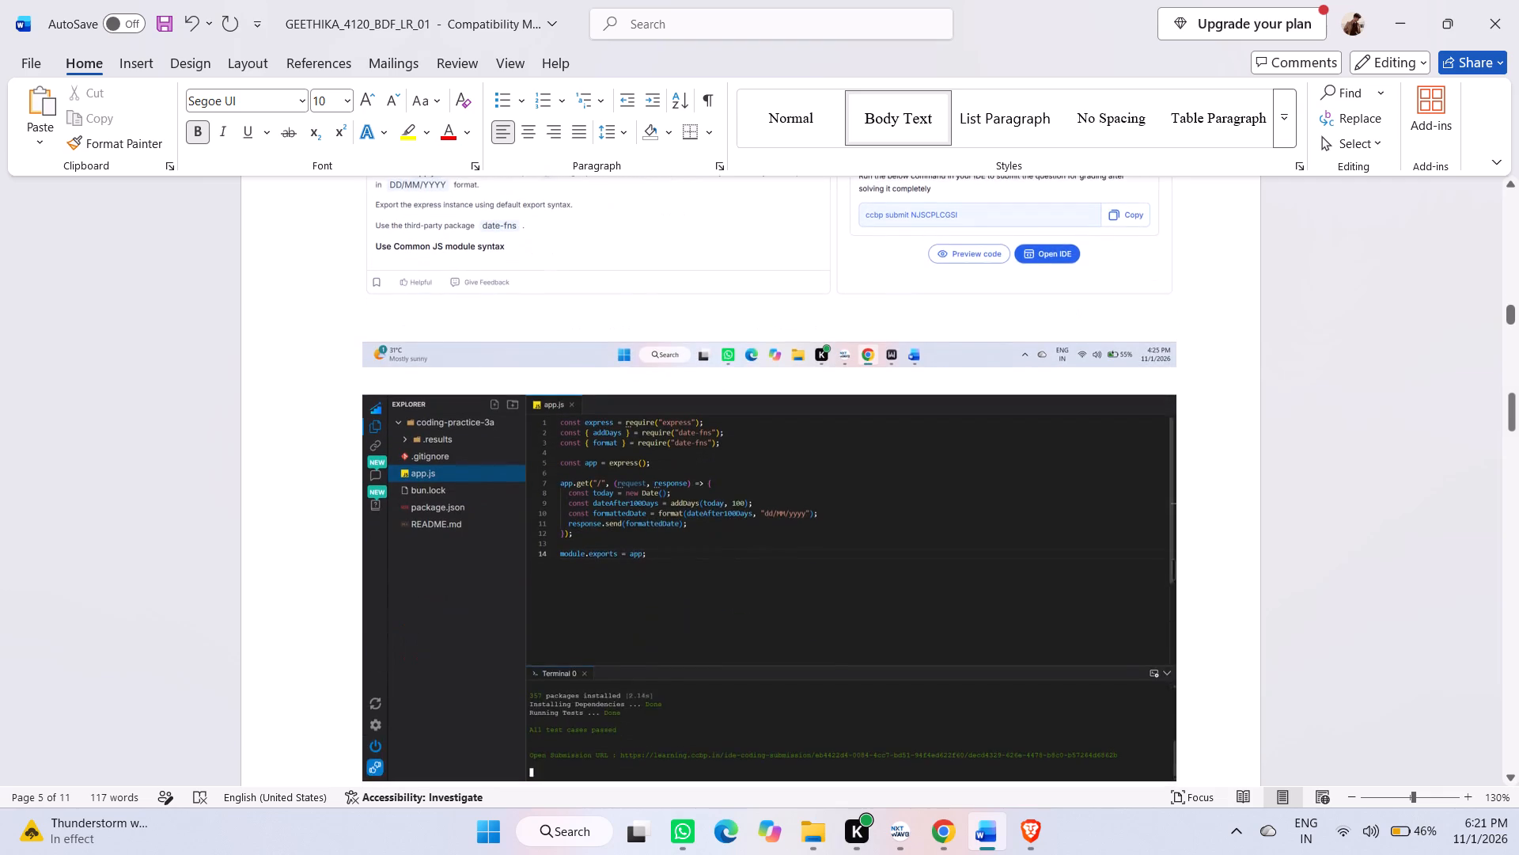
pyautogui.scroll(-14, 702, 629)
pyautogui.scroll(-12, 690, 614)
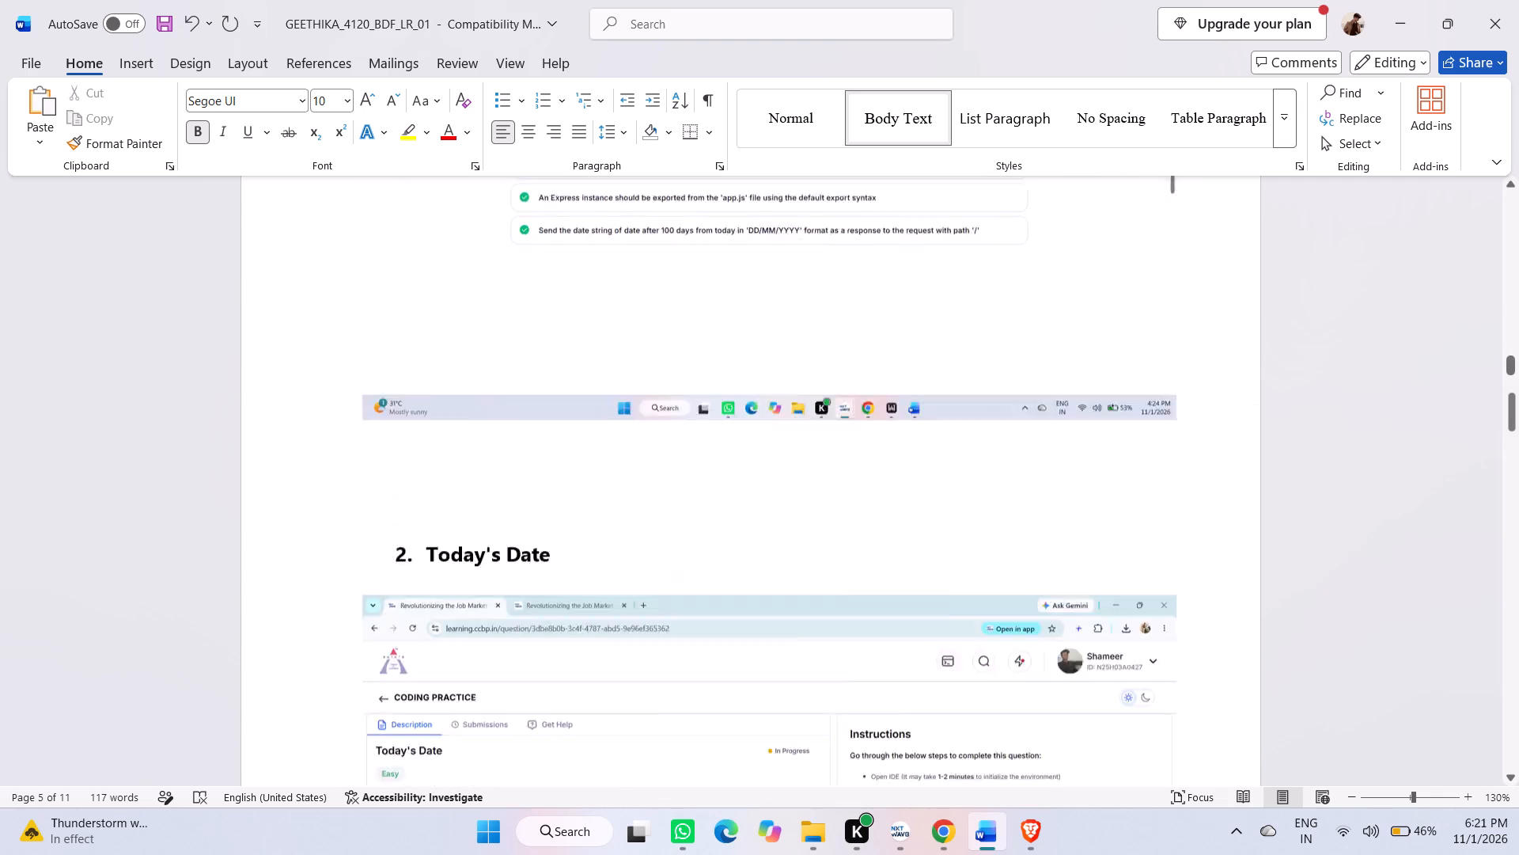
pyautogui.scroll(-19, 690, 606)
pyautogui.scroll(-7, 674, 608)
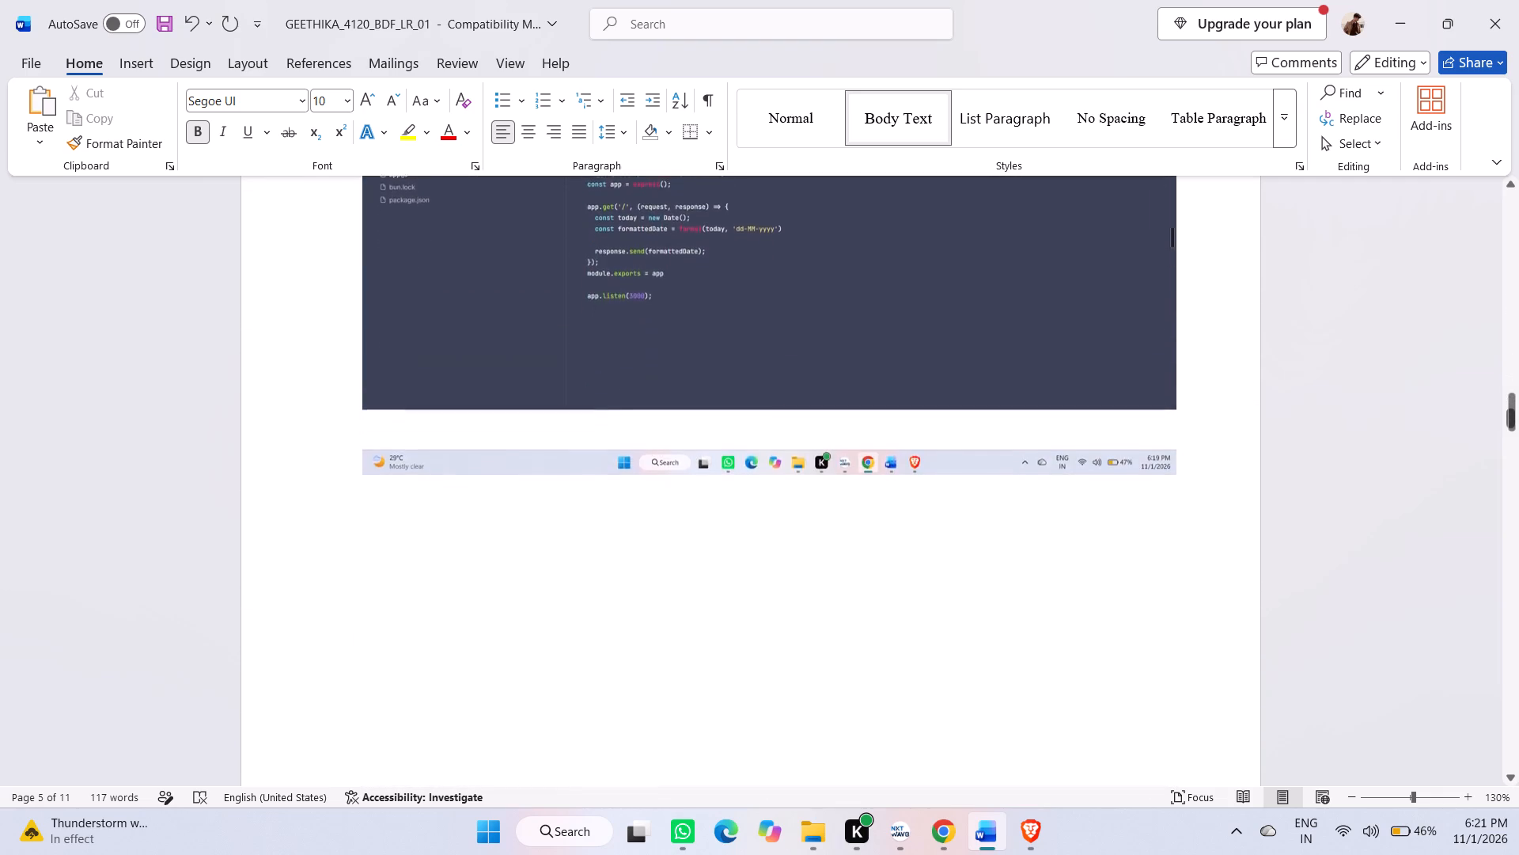
pyautogui.scroll(-10, 674, 608)
pyautogui.scroll(-3, 644, 549)
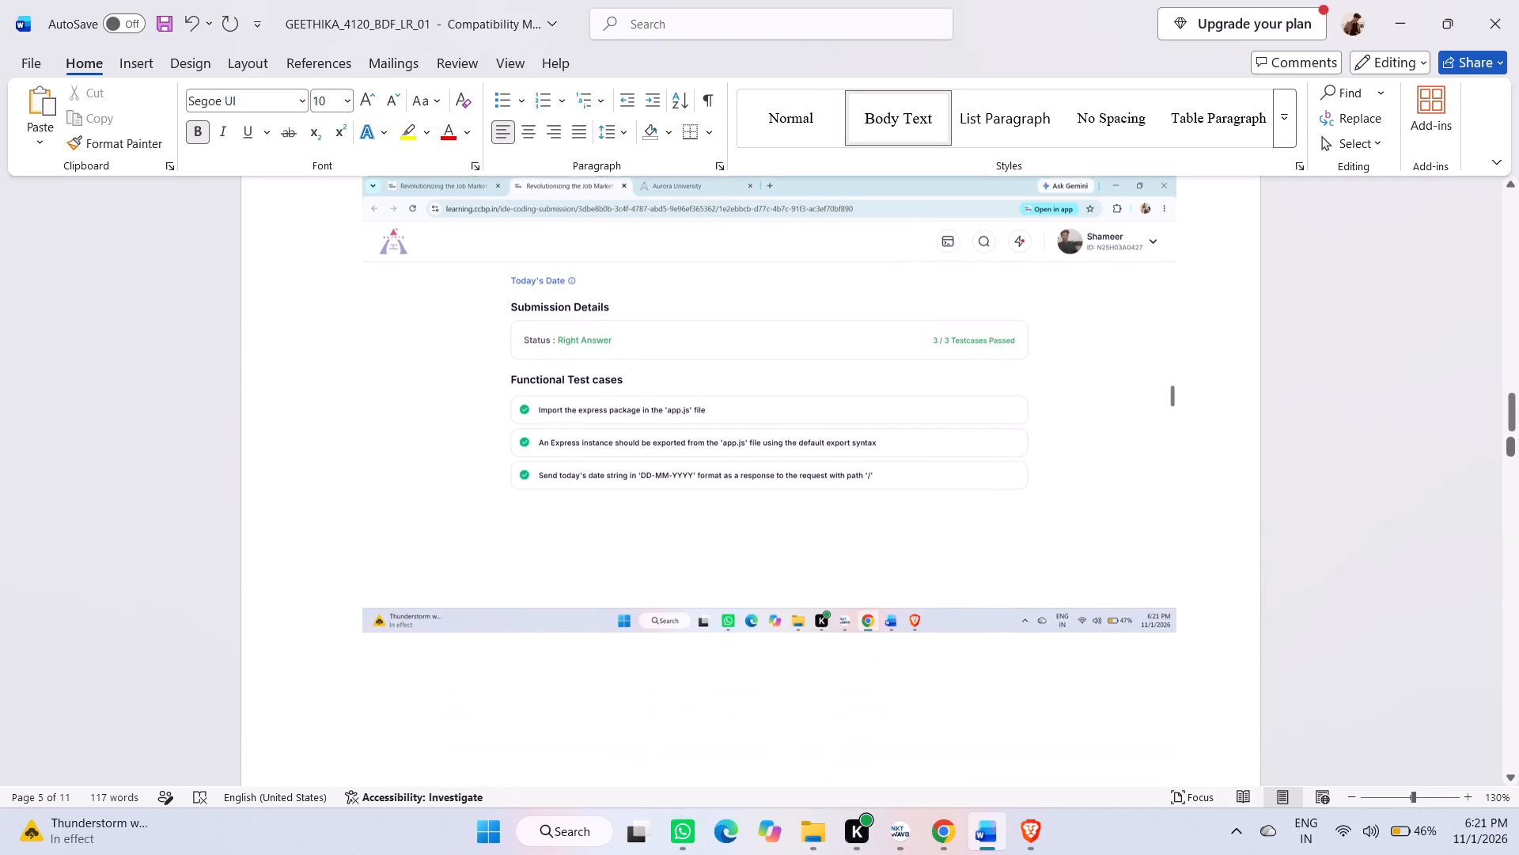
# Crop the pasted submission screenshot to remove the browser bars above and the taskbar and empty space below the test cases.
pyautogui.click(626, 465)
pyautogui.scroll(3, 633, 457)
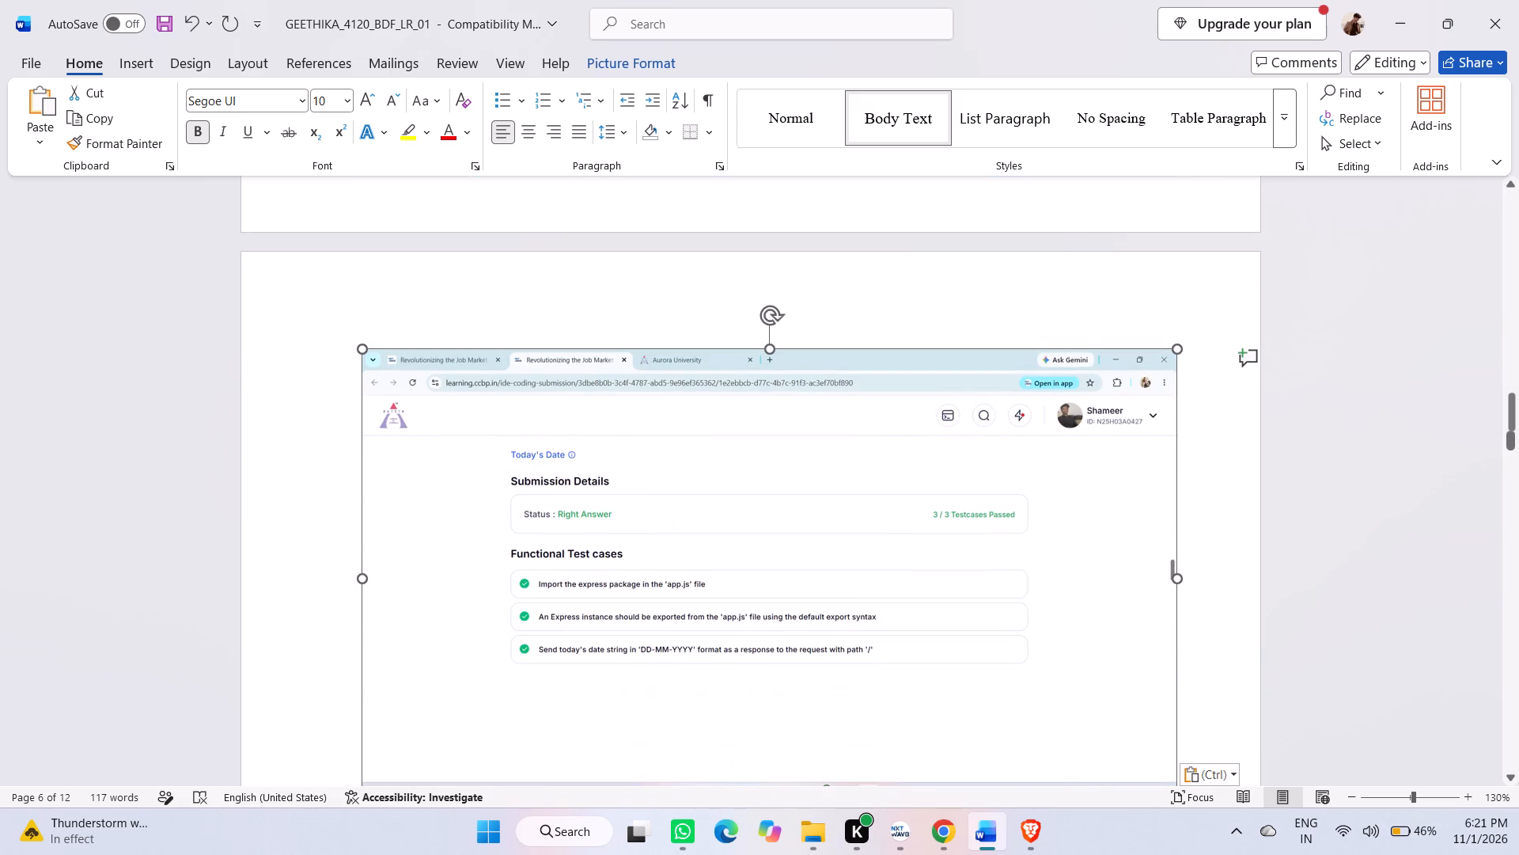
pyautogui.rightClick(839, 484)
pyautogui.click(907, 210)
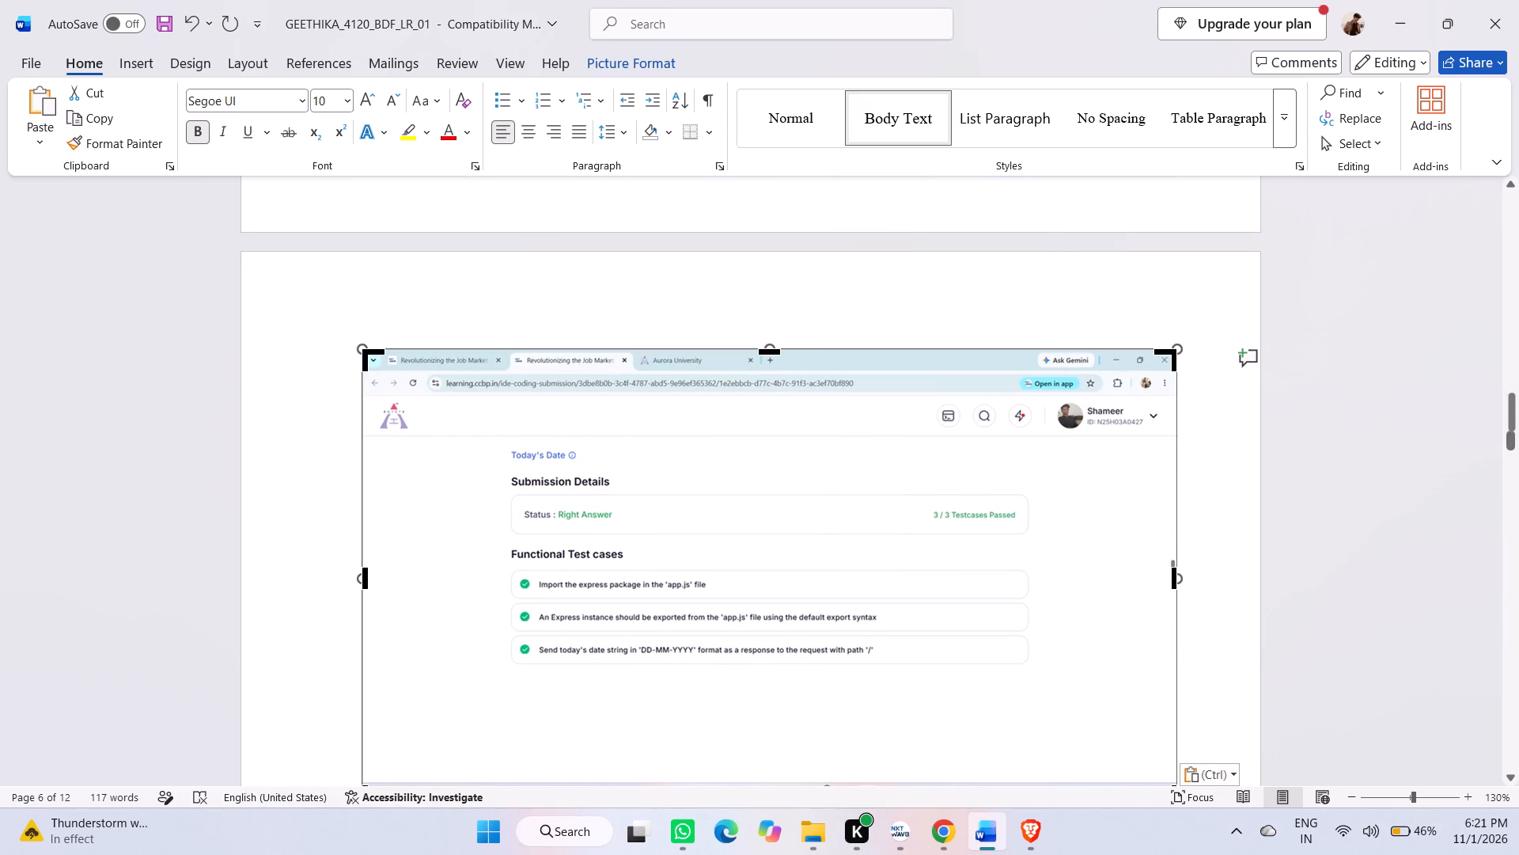
pyautogui.moveTo(767, 351); pyautogui.dragTo(770, 395)
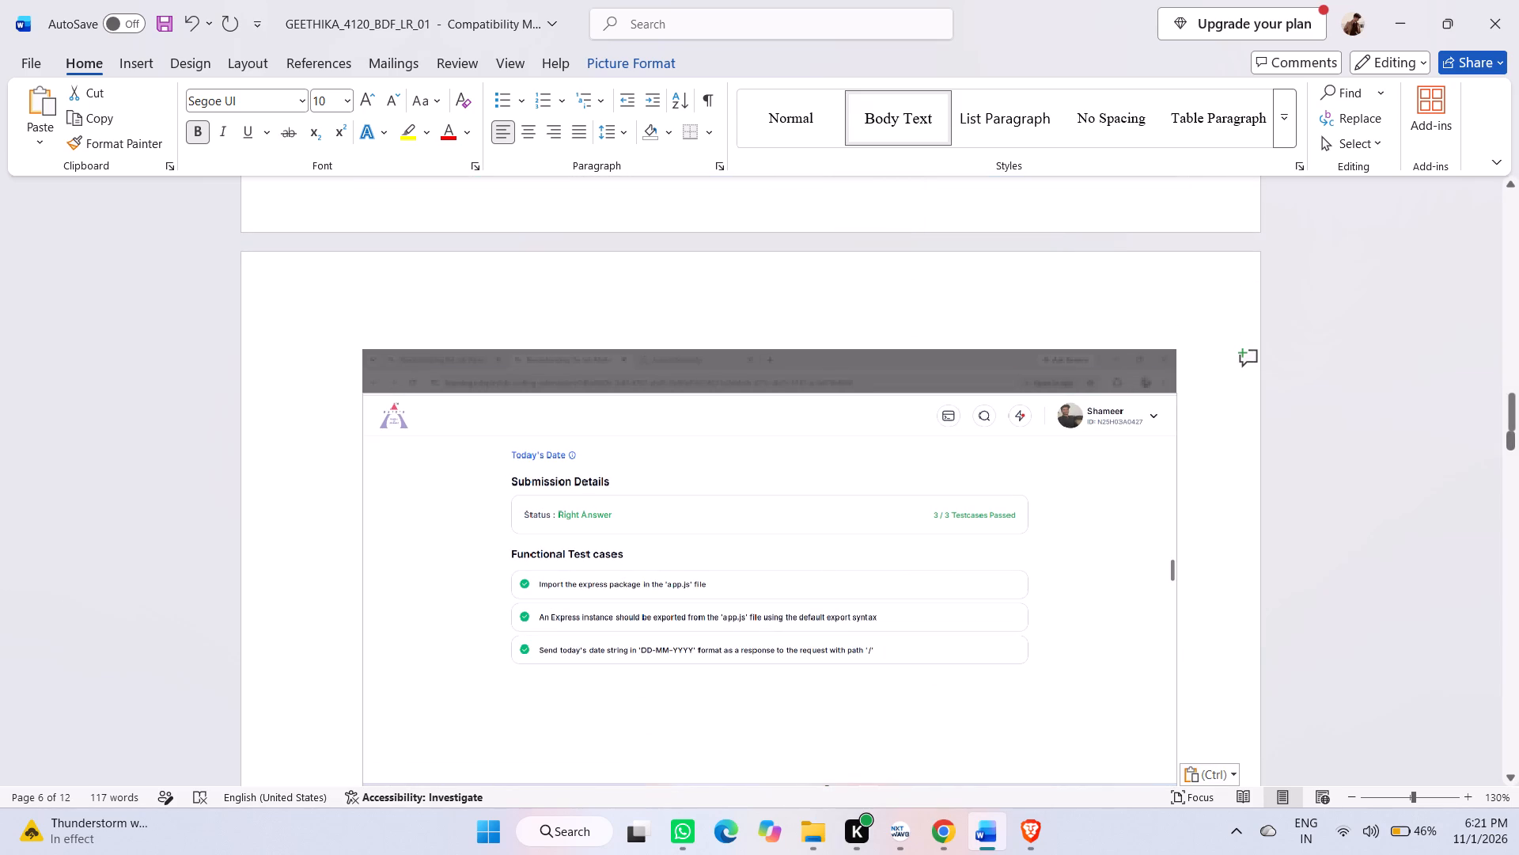
pyautogui.moveTo(770, 395); pyautogui.dragTo(771, 396)
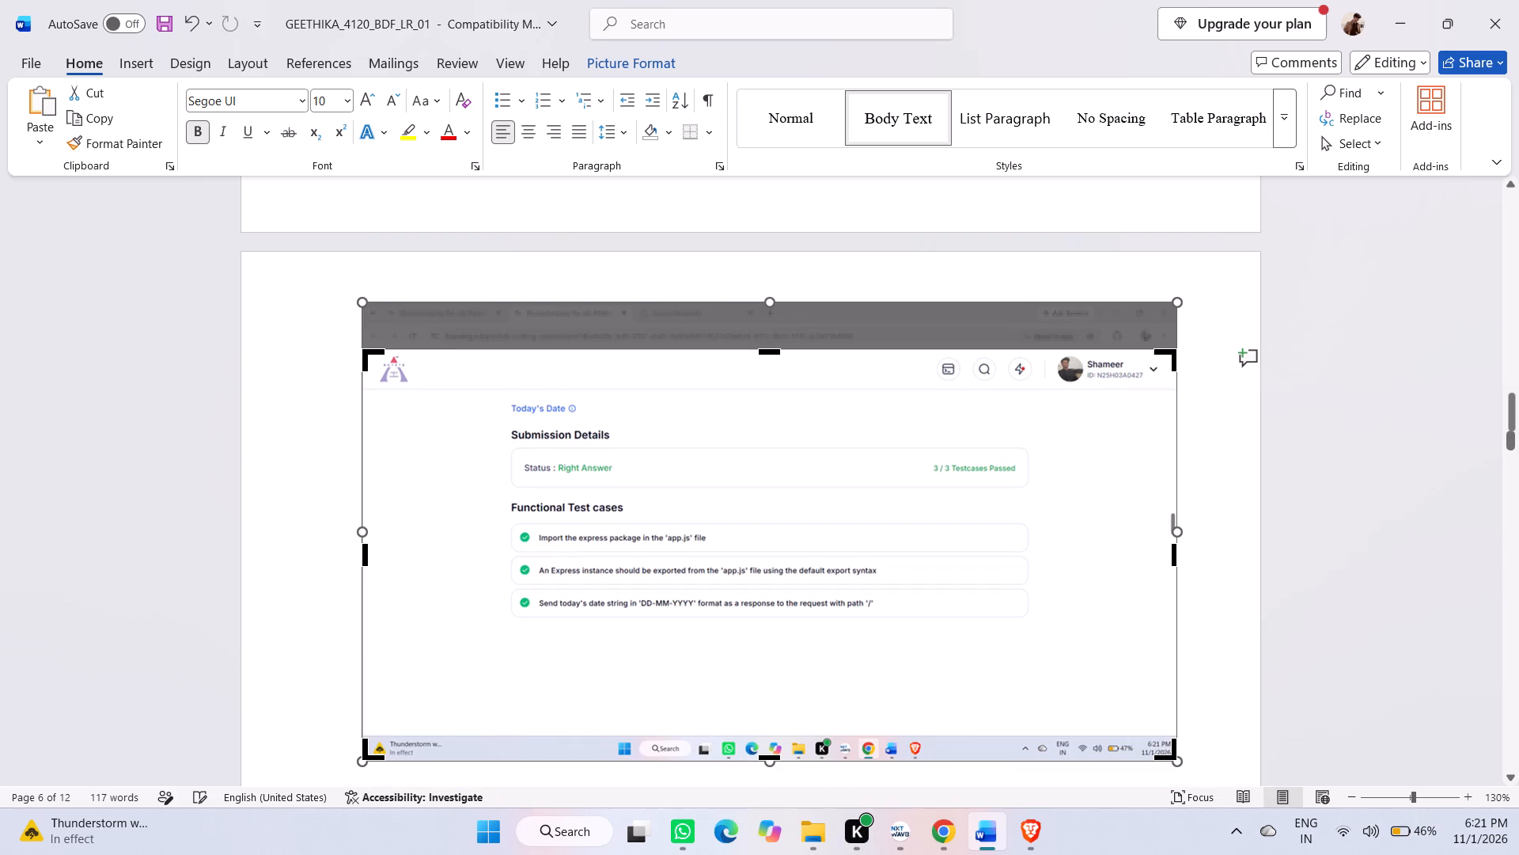
pyautogui.moveTo(774, 757); pyautogui.dragTo(769, 701)
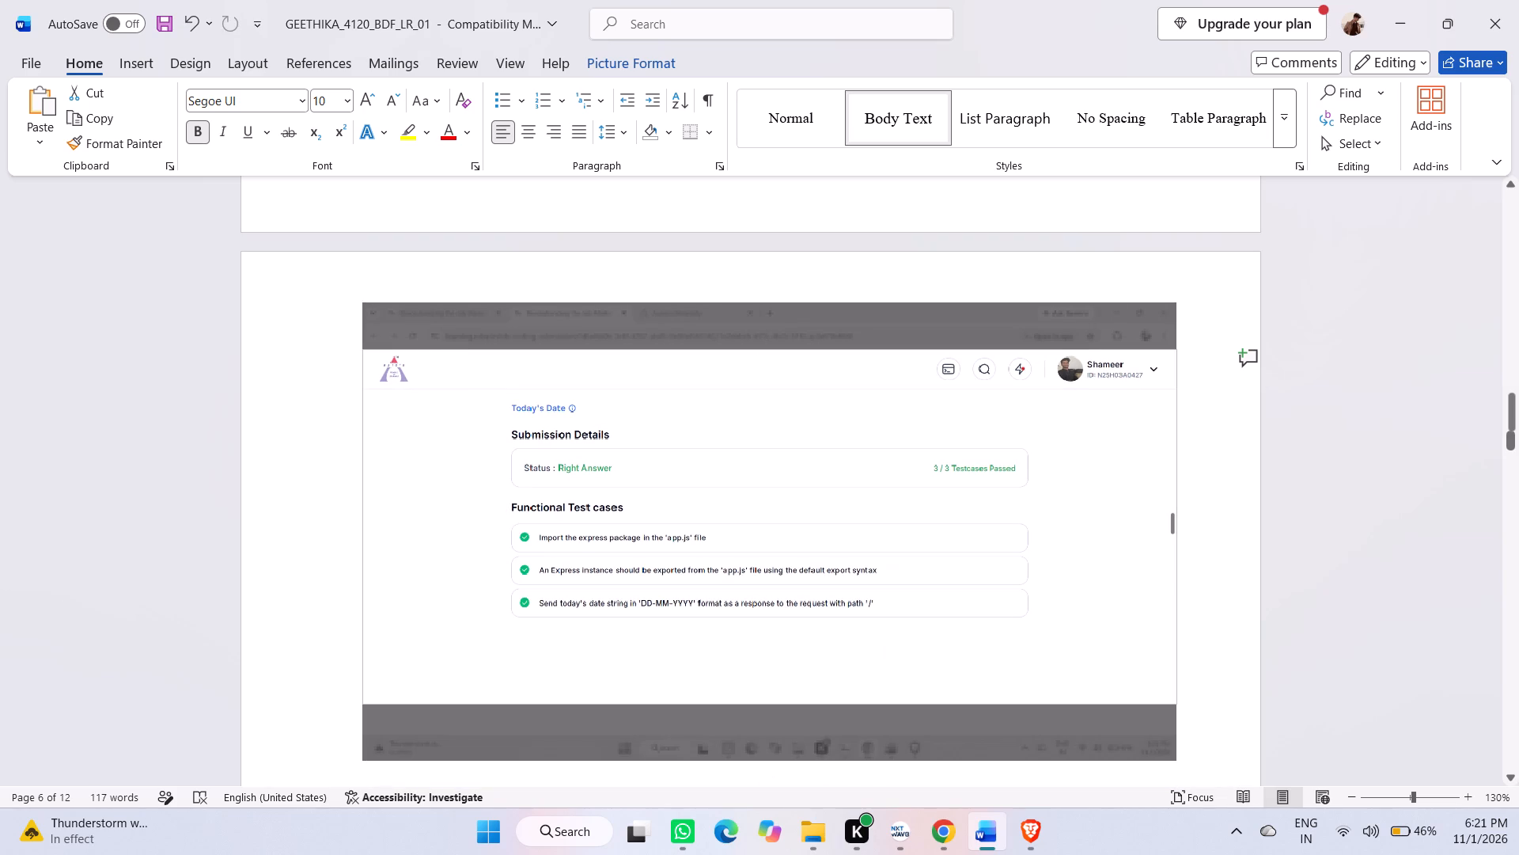
pyautogui.moveTo(769, 701); pyautogui.dragTo(780, 652)
pyautogui.scroll(4, 885, 503)
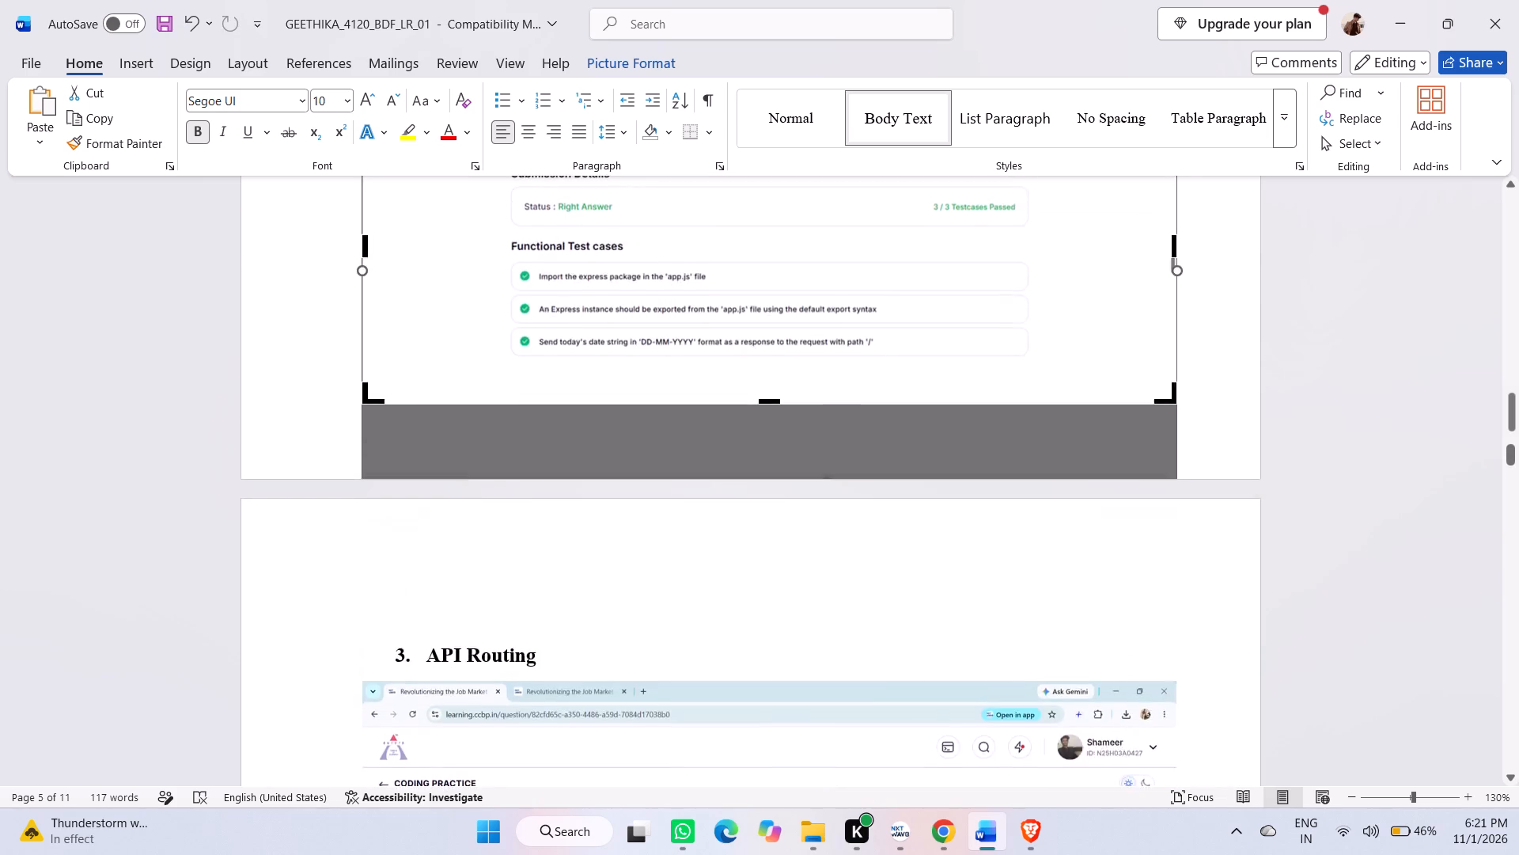
pyautogui.scroll(3, 891, 500)
pyautogui.click(1208, 400)
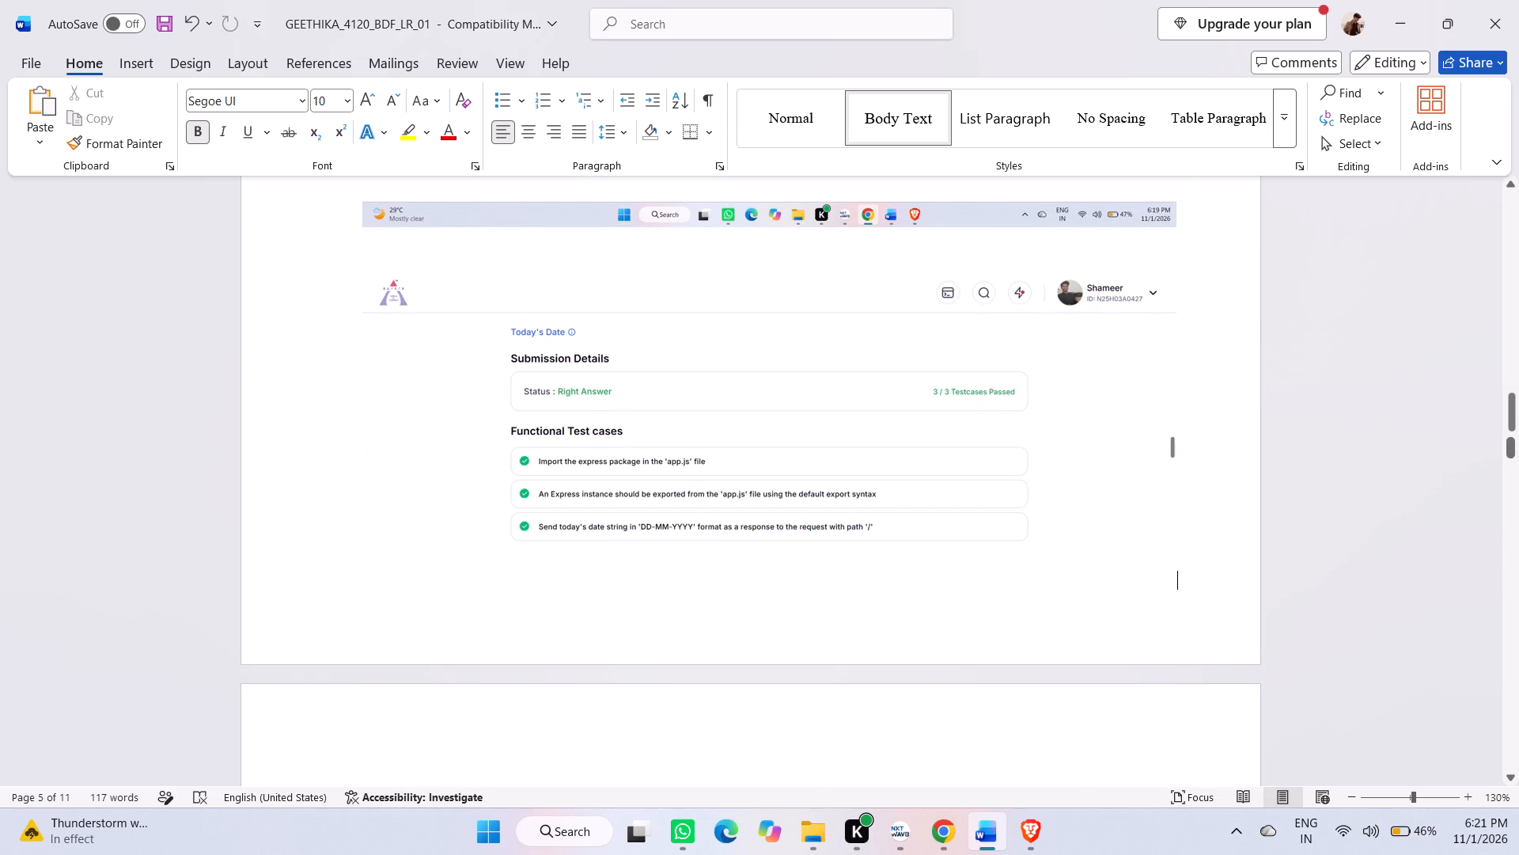
# Review the Today's Date screenshots and the preceding exercise's submission screenshot for consistent layout.
pyautogui.scroll(8, 1198, 408)
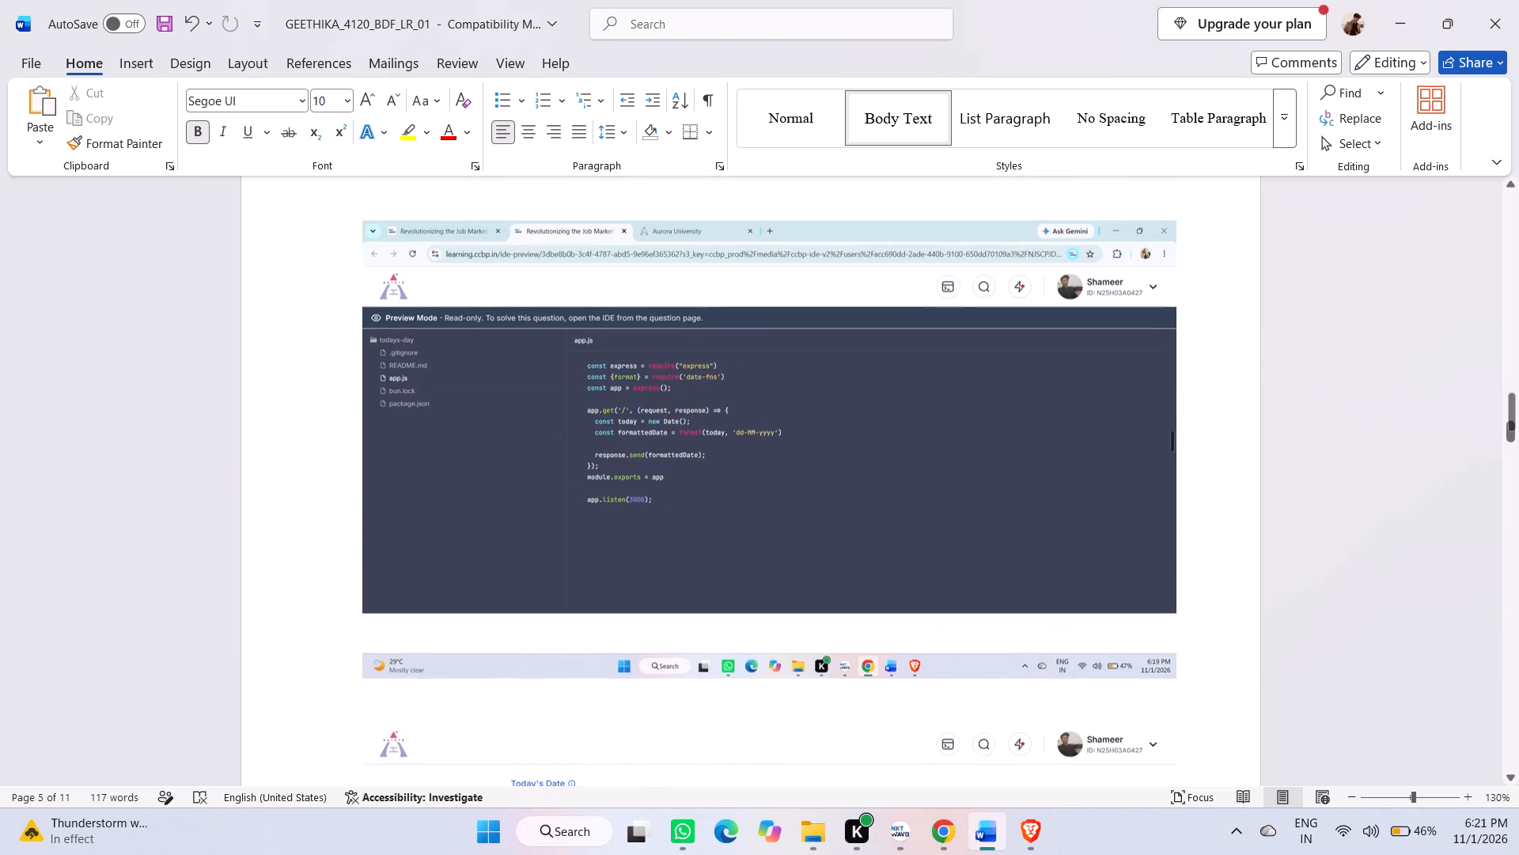
pyautogui.scroll(15, 1164, 435)
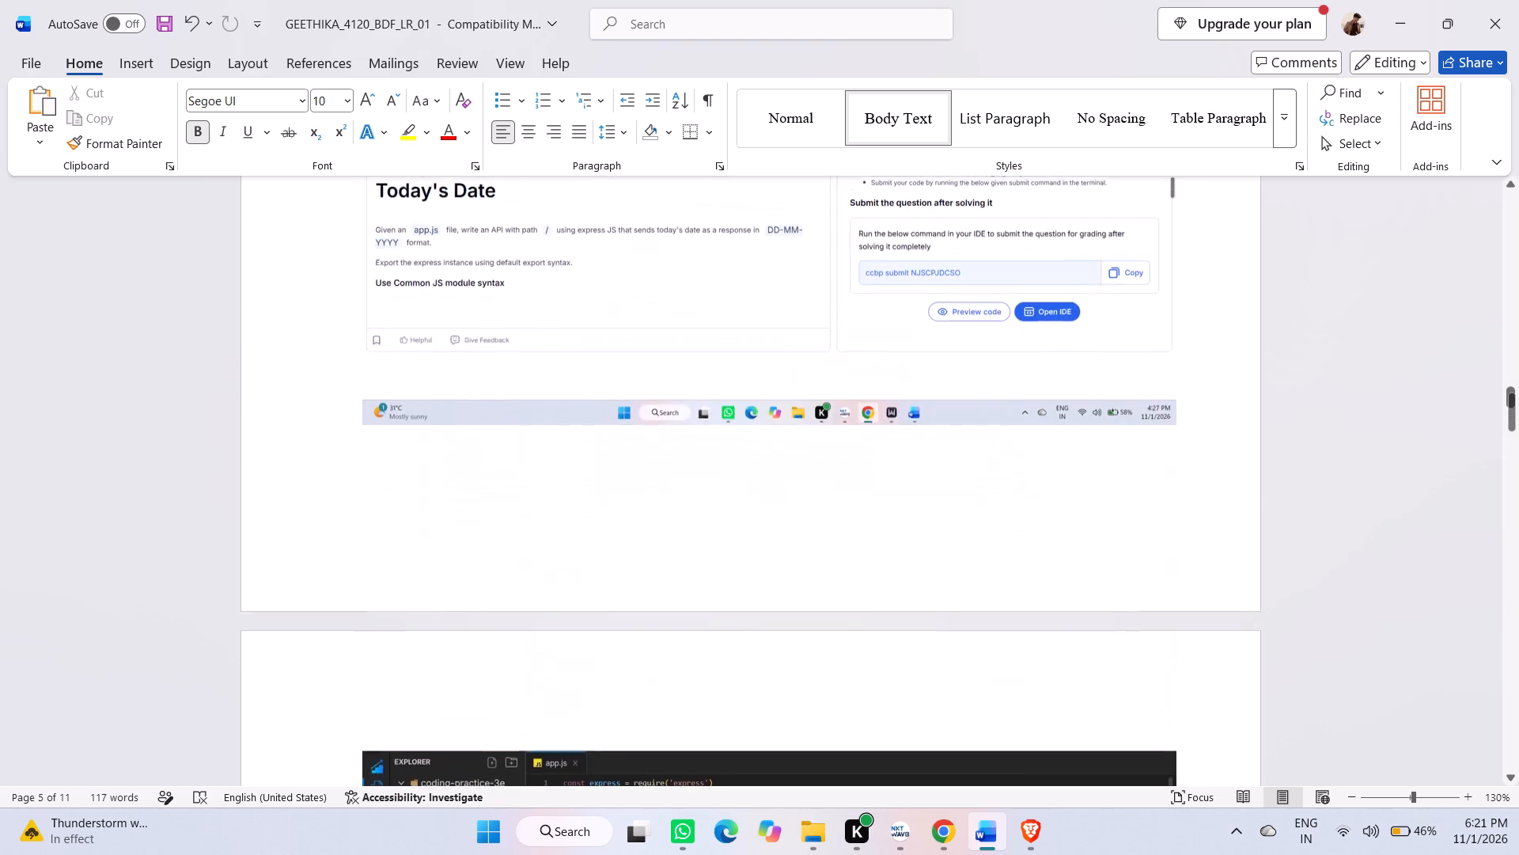
pyautogui.scroll(18, 1148, 453)
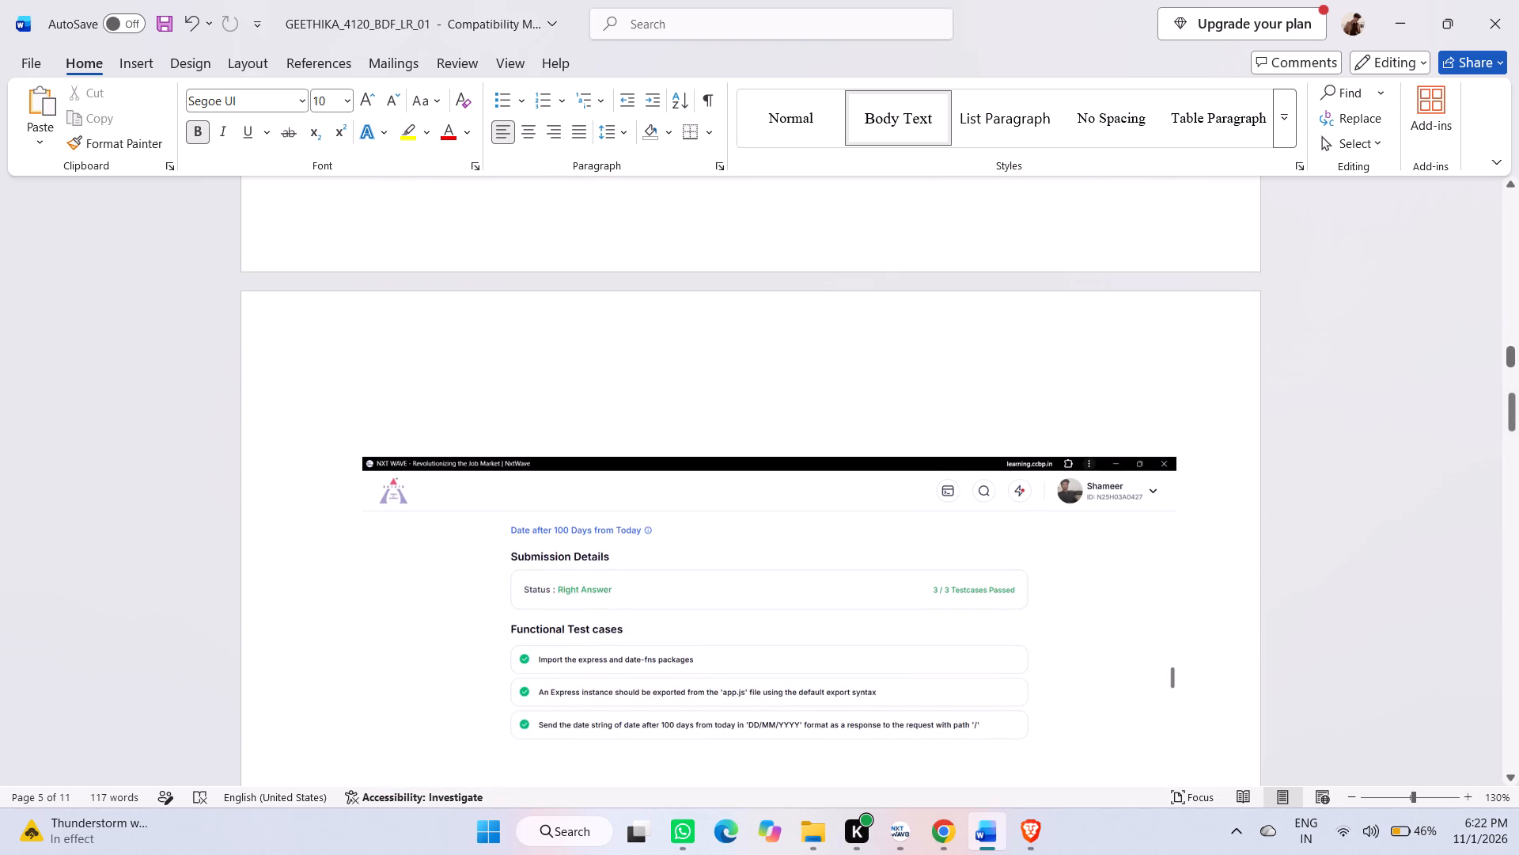
# Switch to Chrome, close the Today's Date submission page, and open the code preview of the Date after 100 Days from Today question.
pyautogui.scroll(16, 1141, 451)
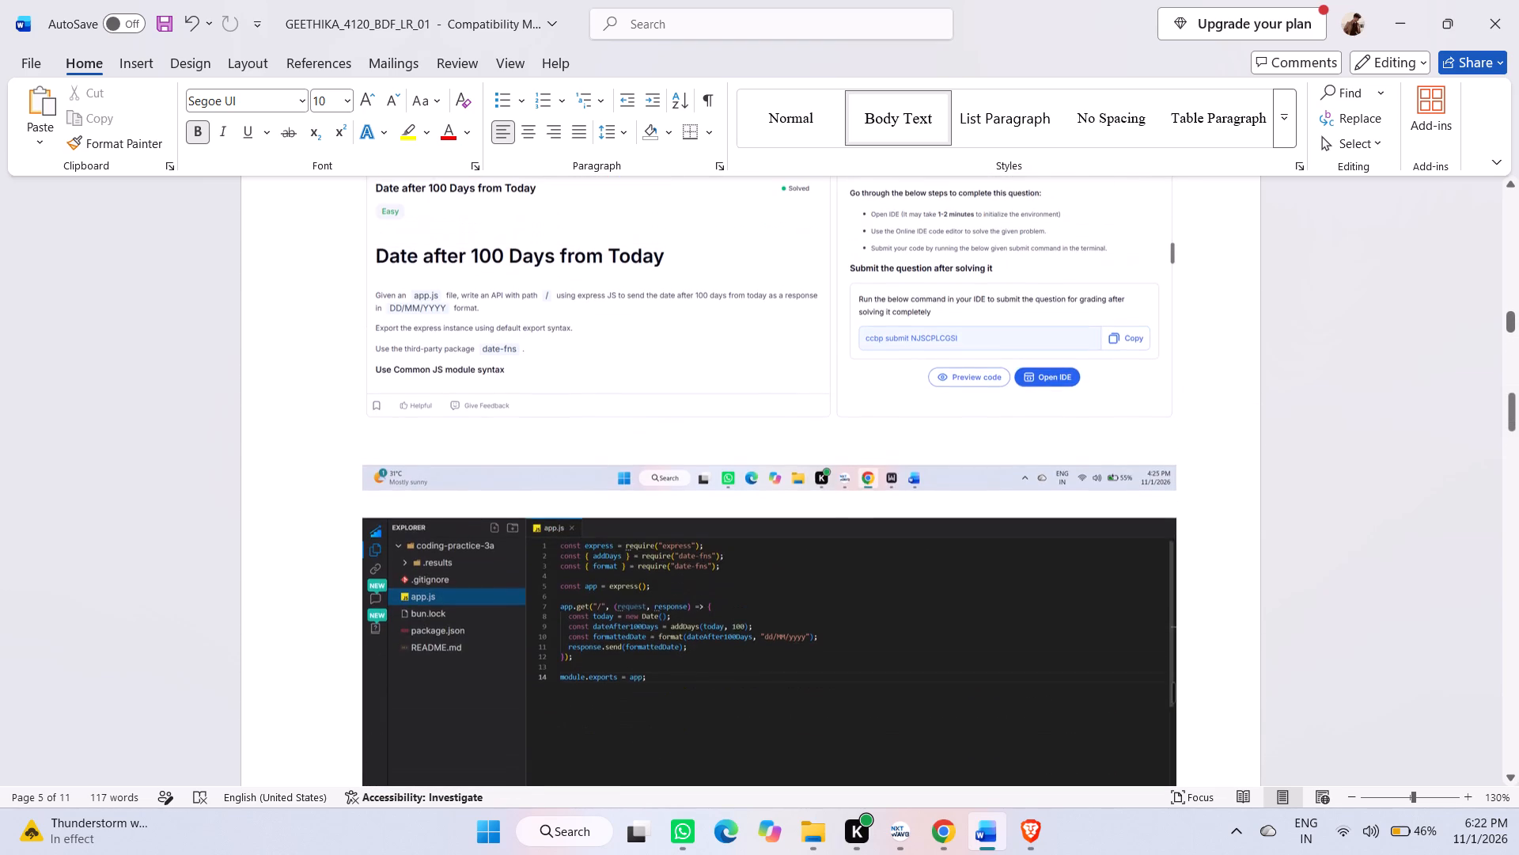
pyautogui.scroll(-12, 1143, 432)
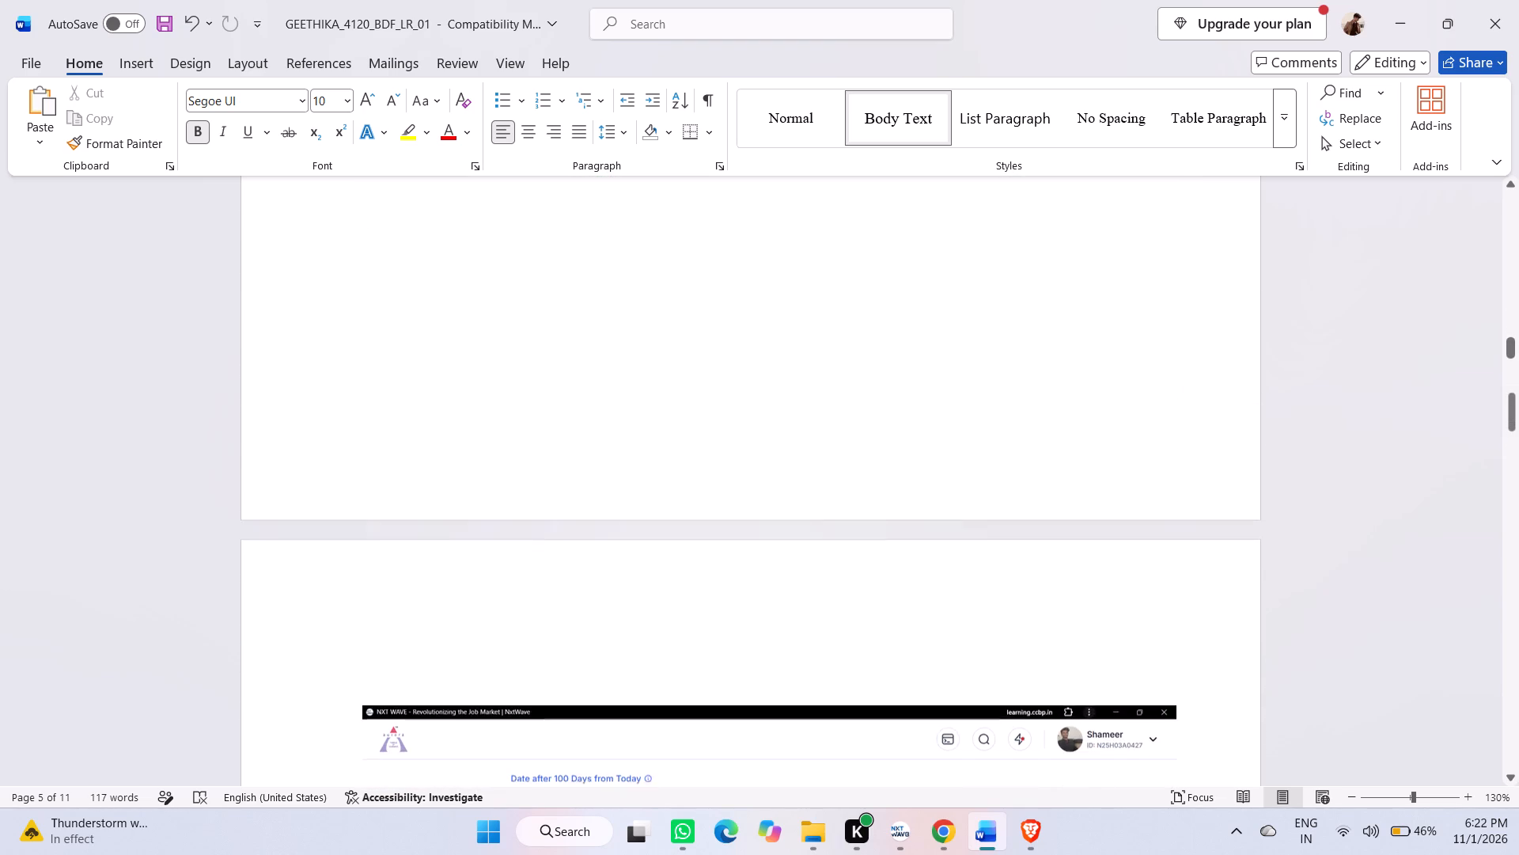
pyautogui.click(951, 830)
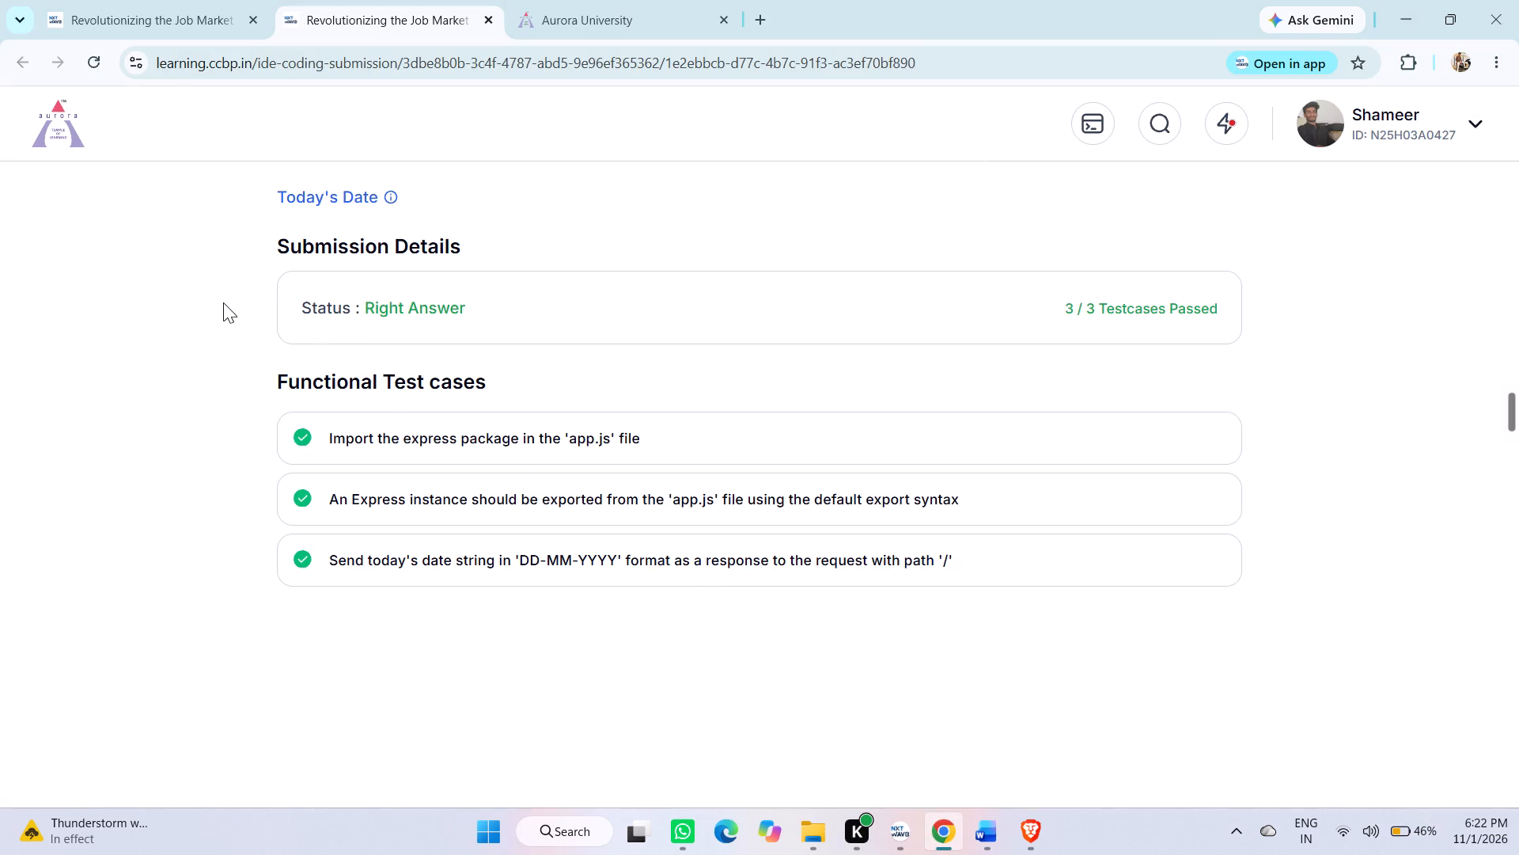
pyautogui.scroll(2, 222, 283)
pyautogui.click(492, 28)
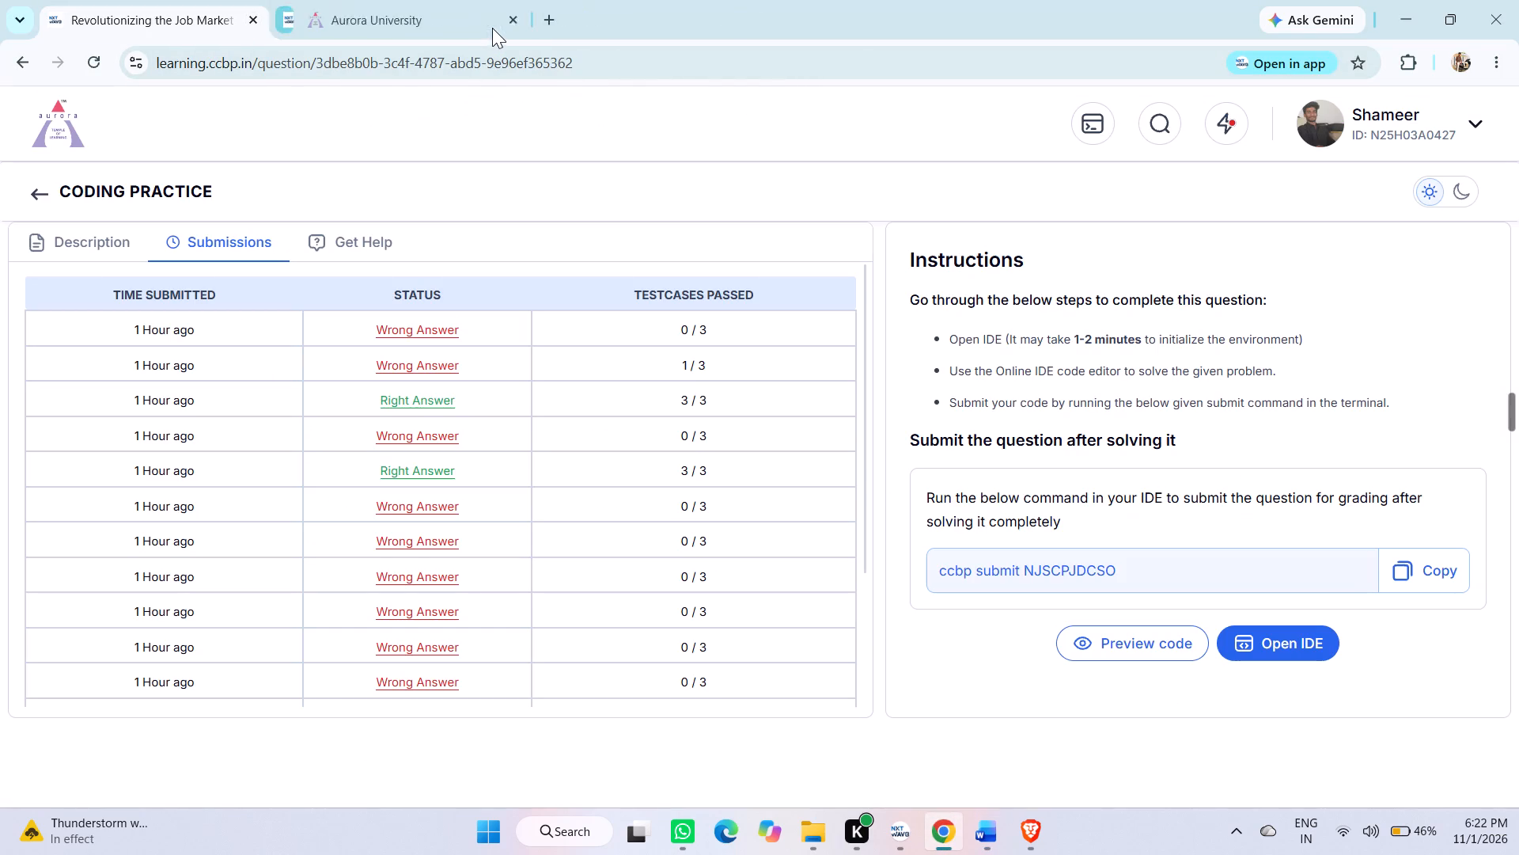
pyautogui.click(45, 200)
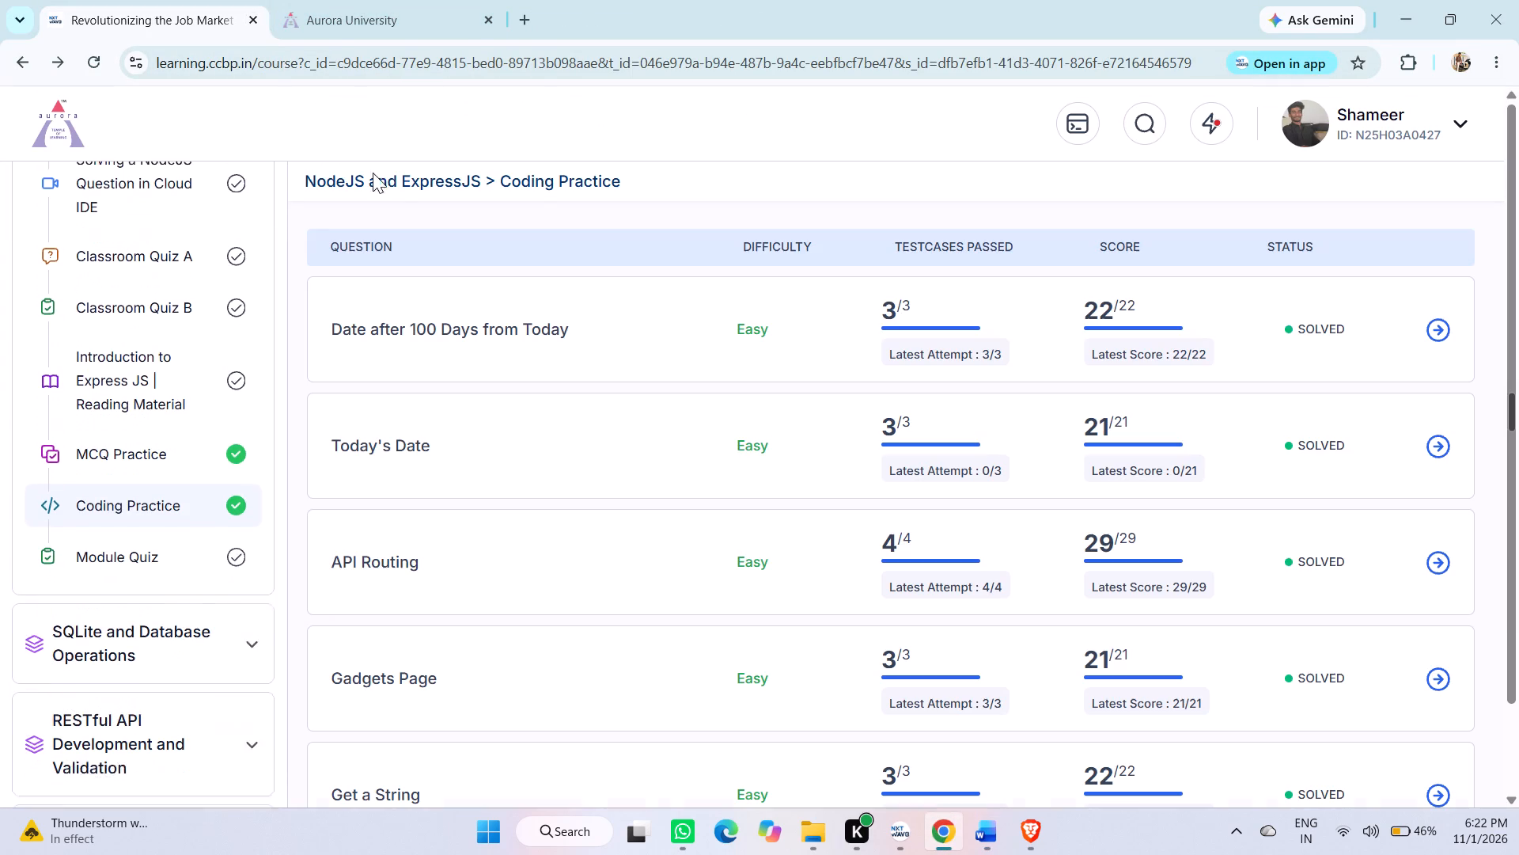
pyautogui.click(585, 333)
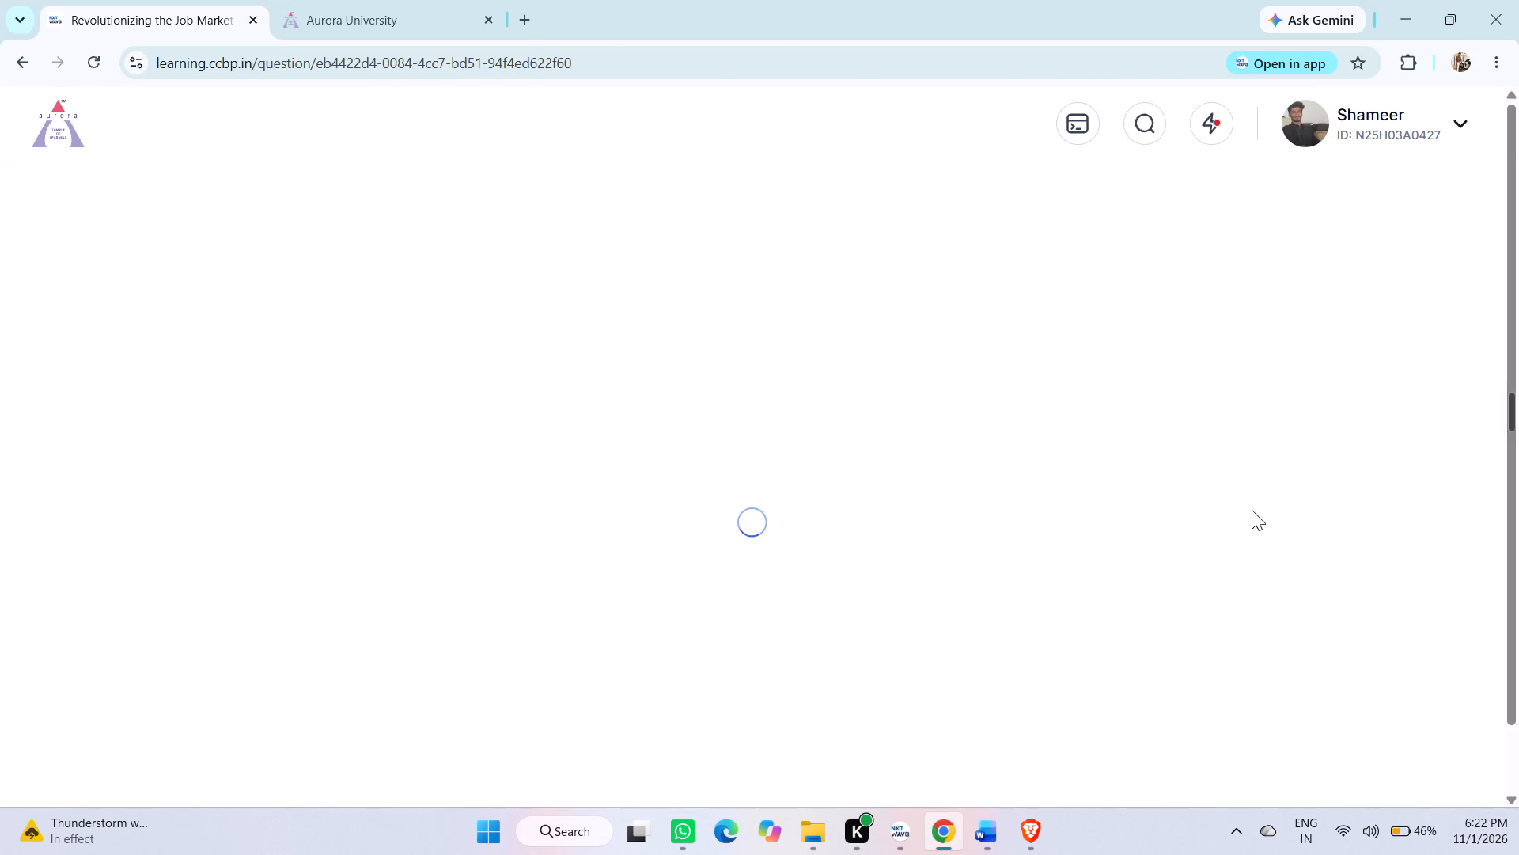
pyautogui.click(1170, 639)
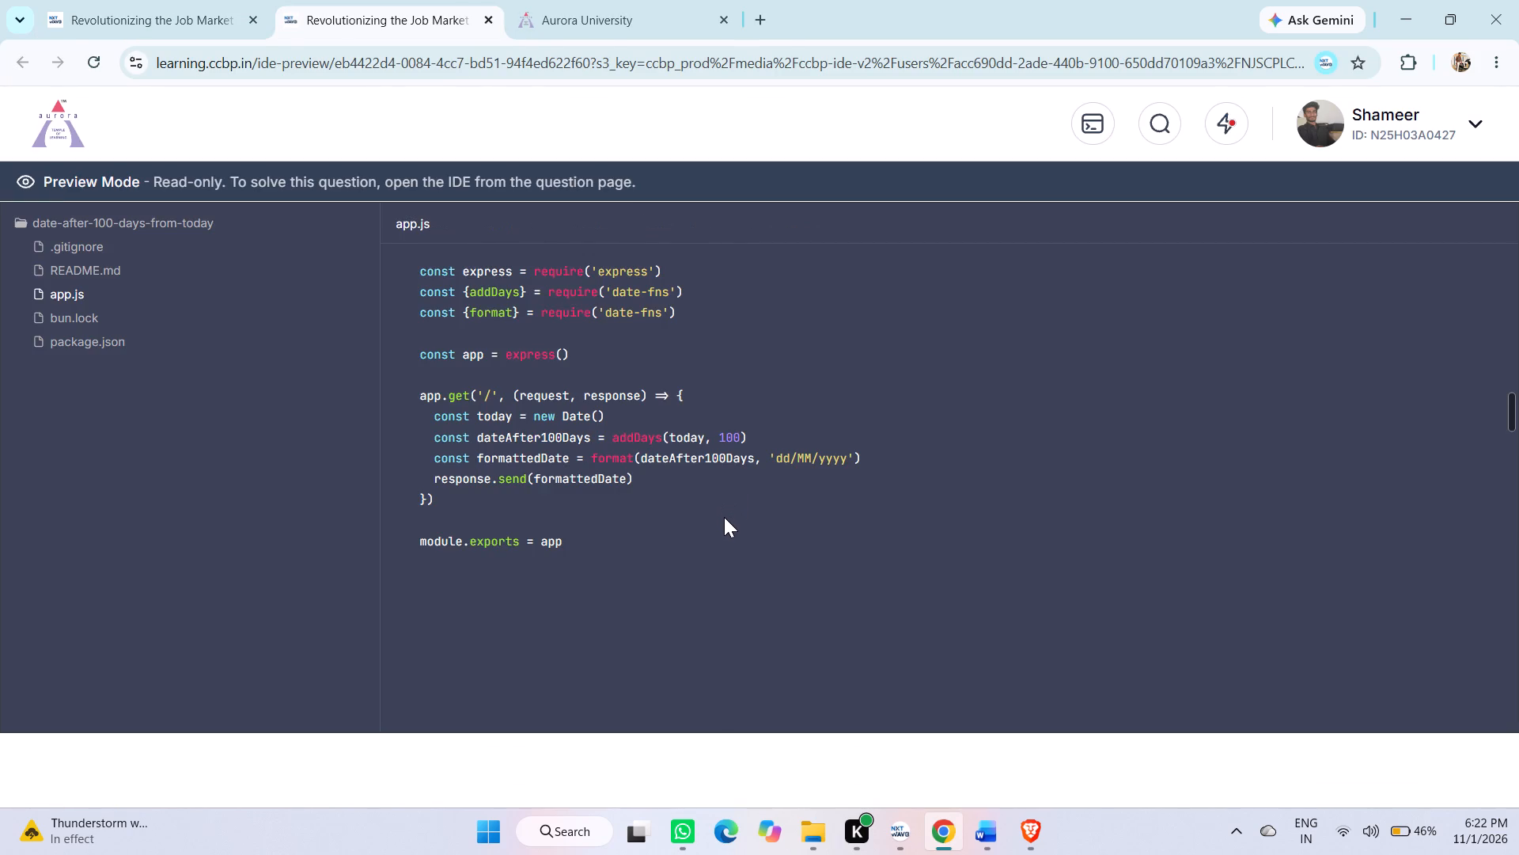
# Capture the full screen with the date-after-100-days code preview and paste it into the Word report below that exercise's IDE code screenshot.
pyautogui.press('Print')
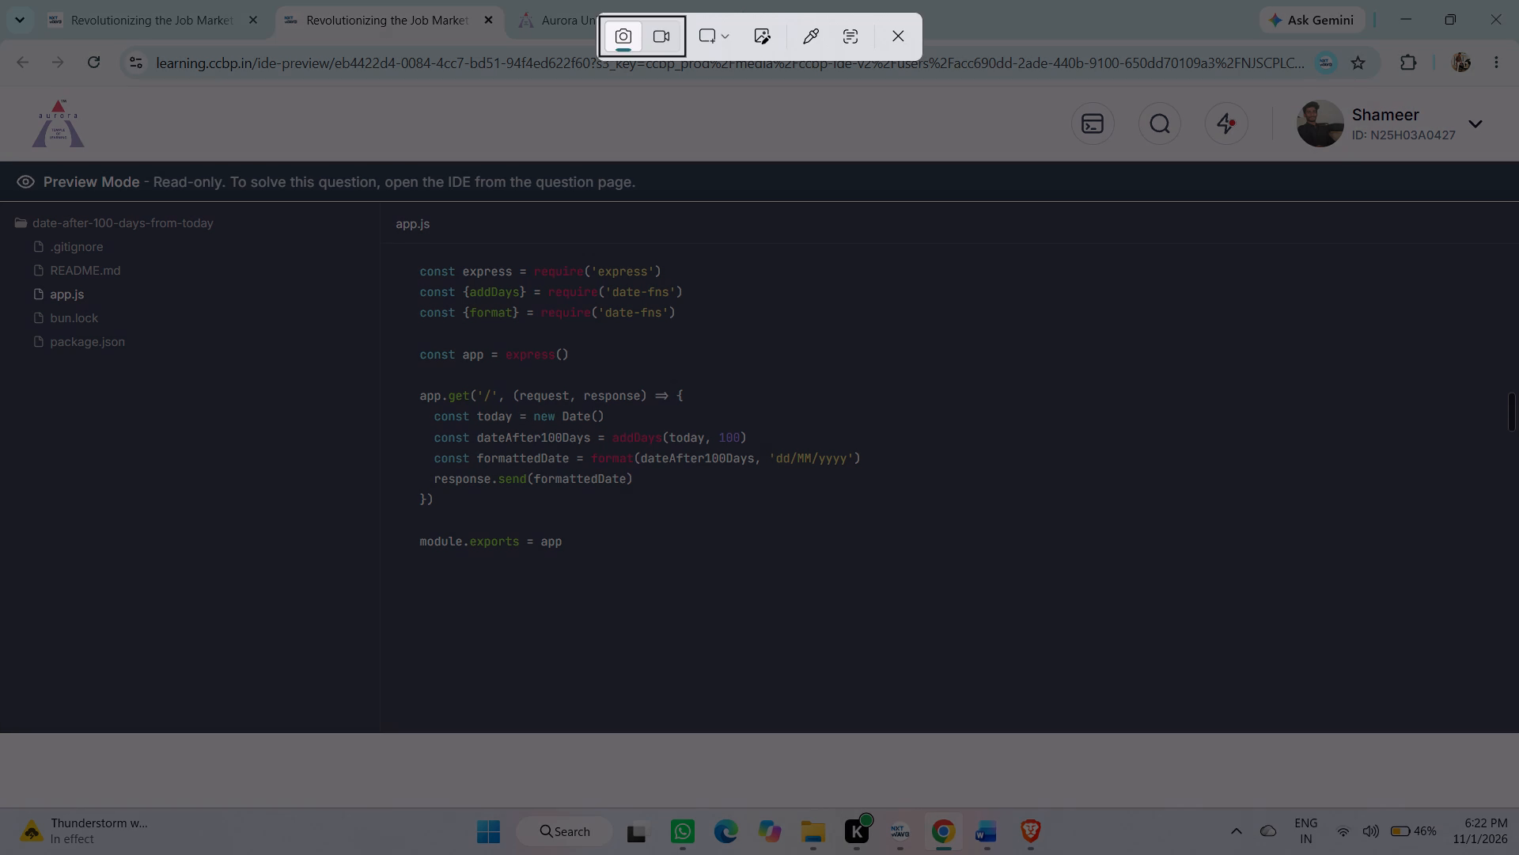
pyautogui.click(715, 29)
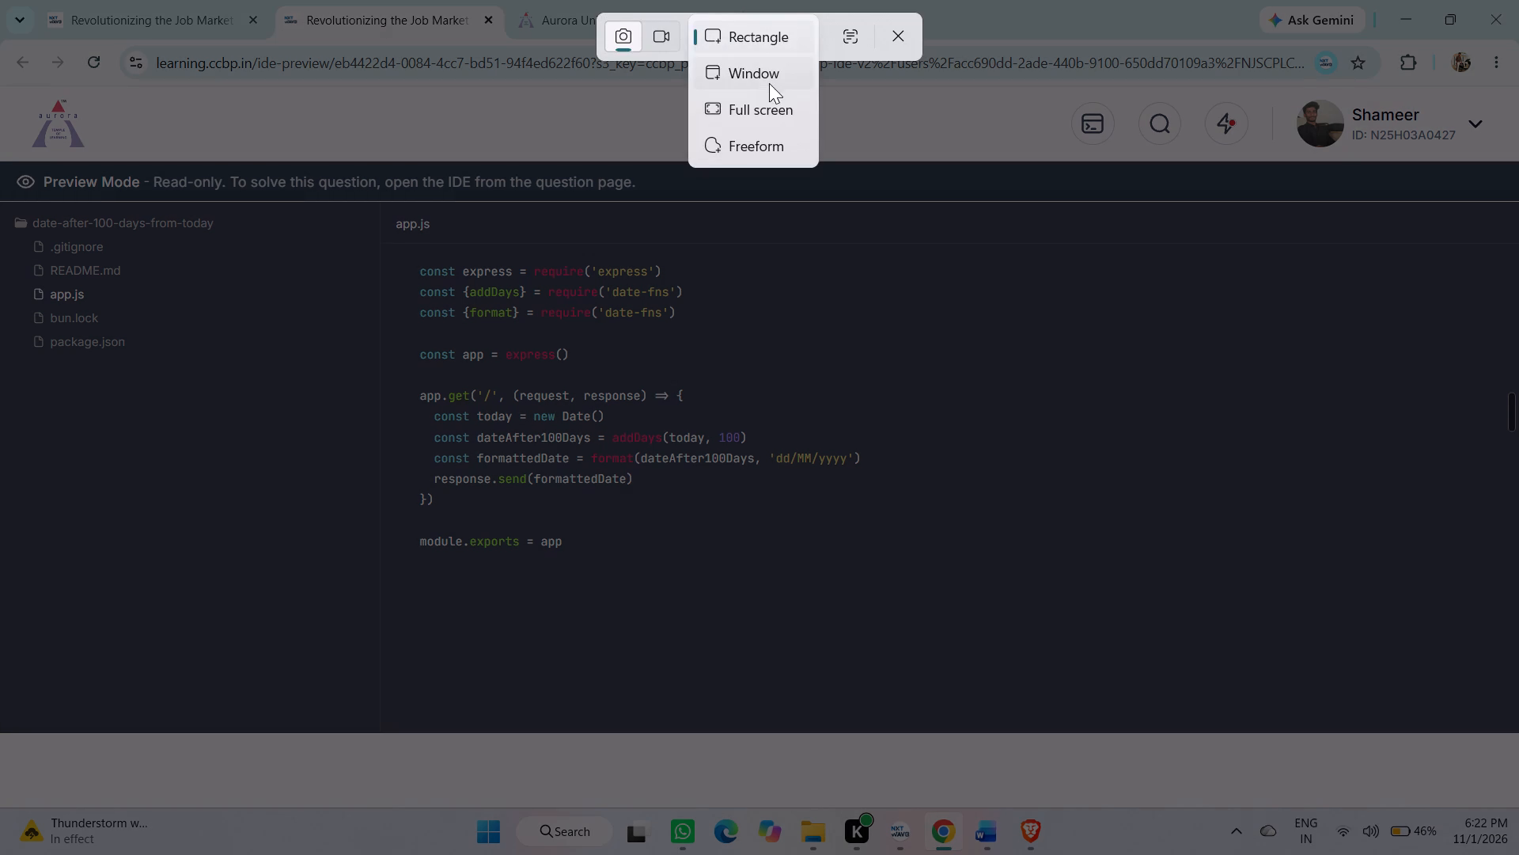
pyautogui.click(763, 98)
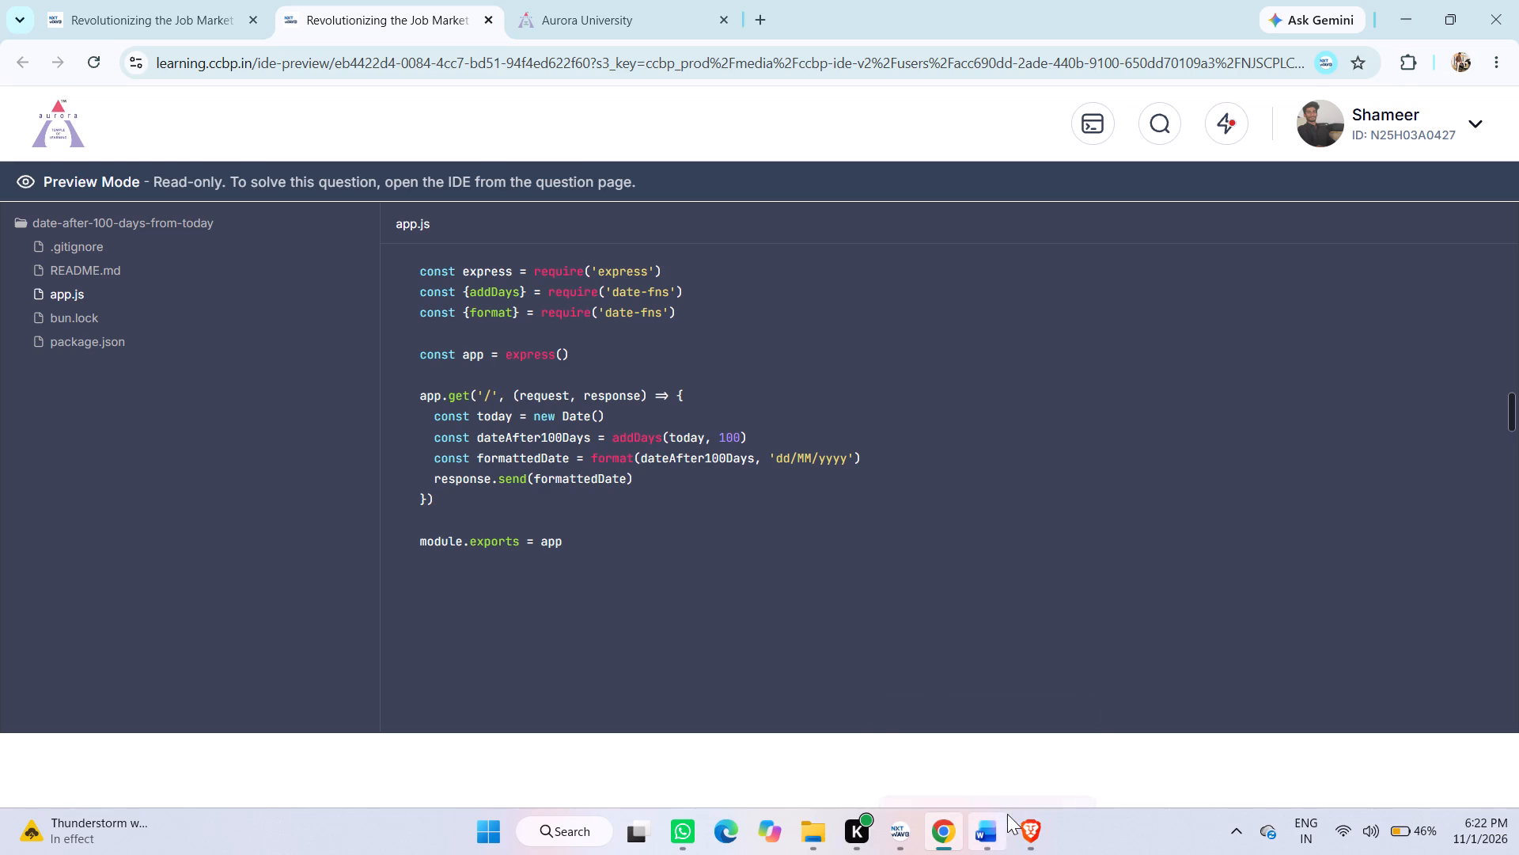
pyautogui.click(1038, 762)
pyautogui.scroll(15, 863, 671)
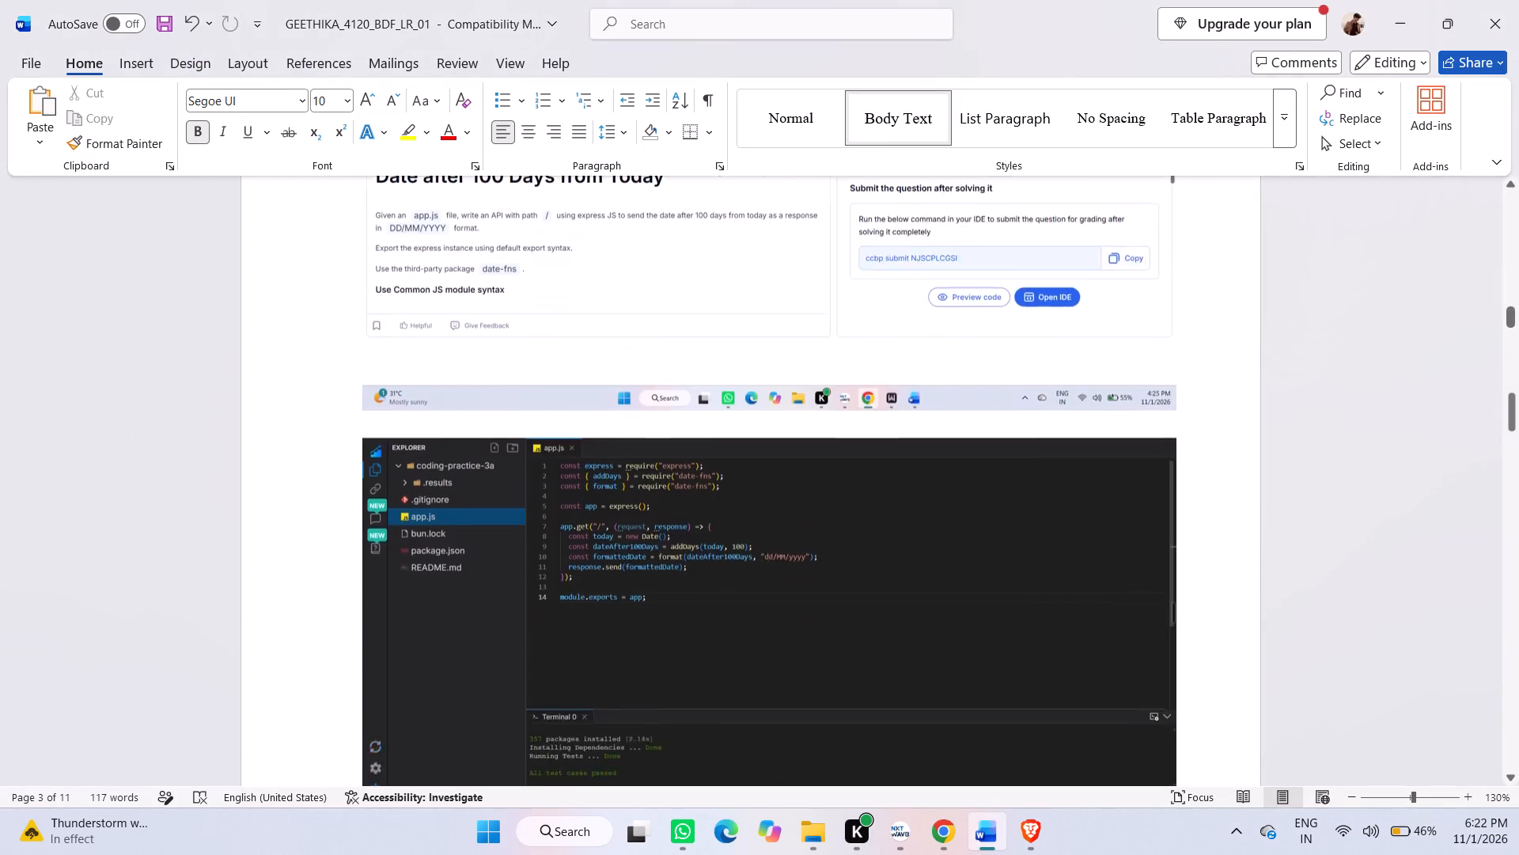
pyautogui.scroll(-11, 857, 663)
pyautogui.click(528, 503)
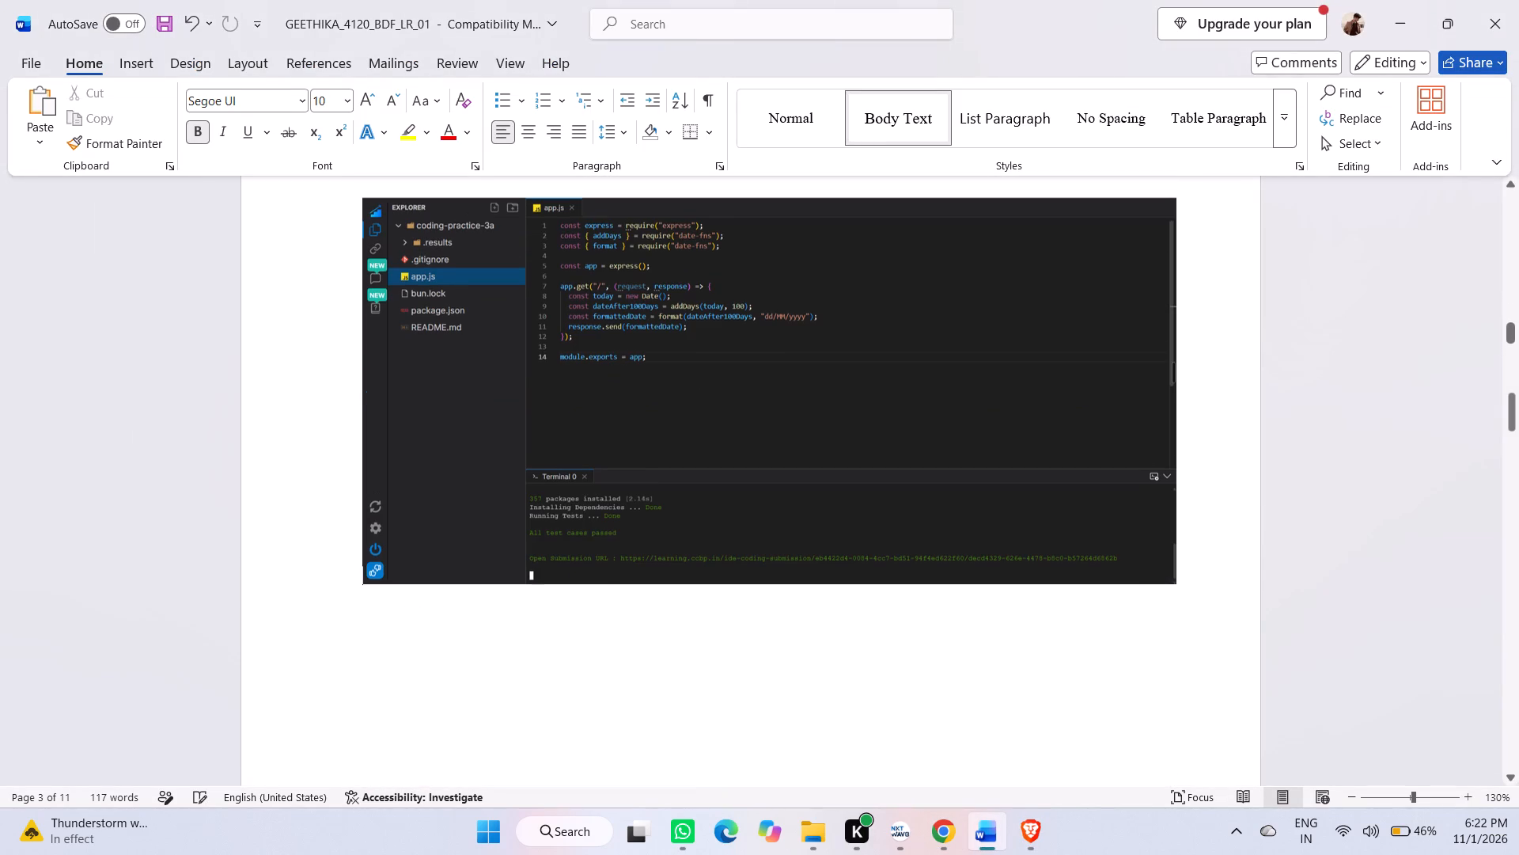
pyautogui.click(1213, 579)
pyautogui.press('Return')
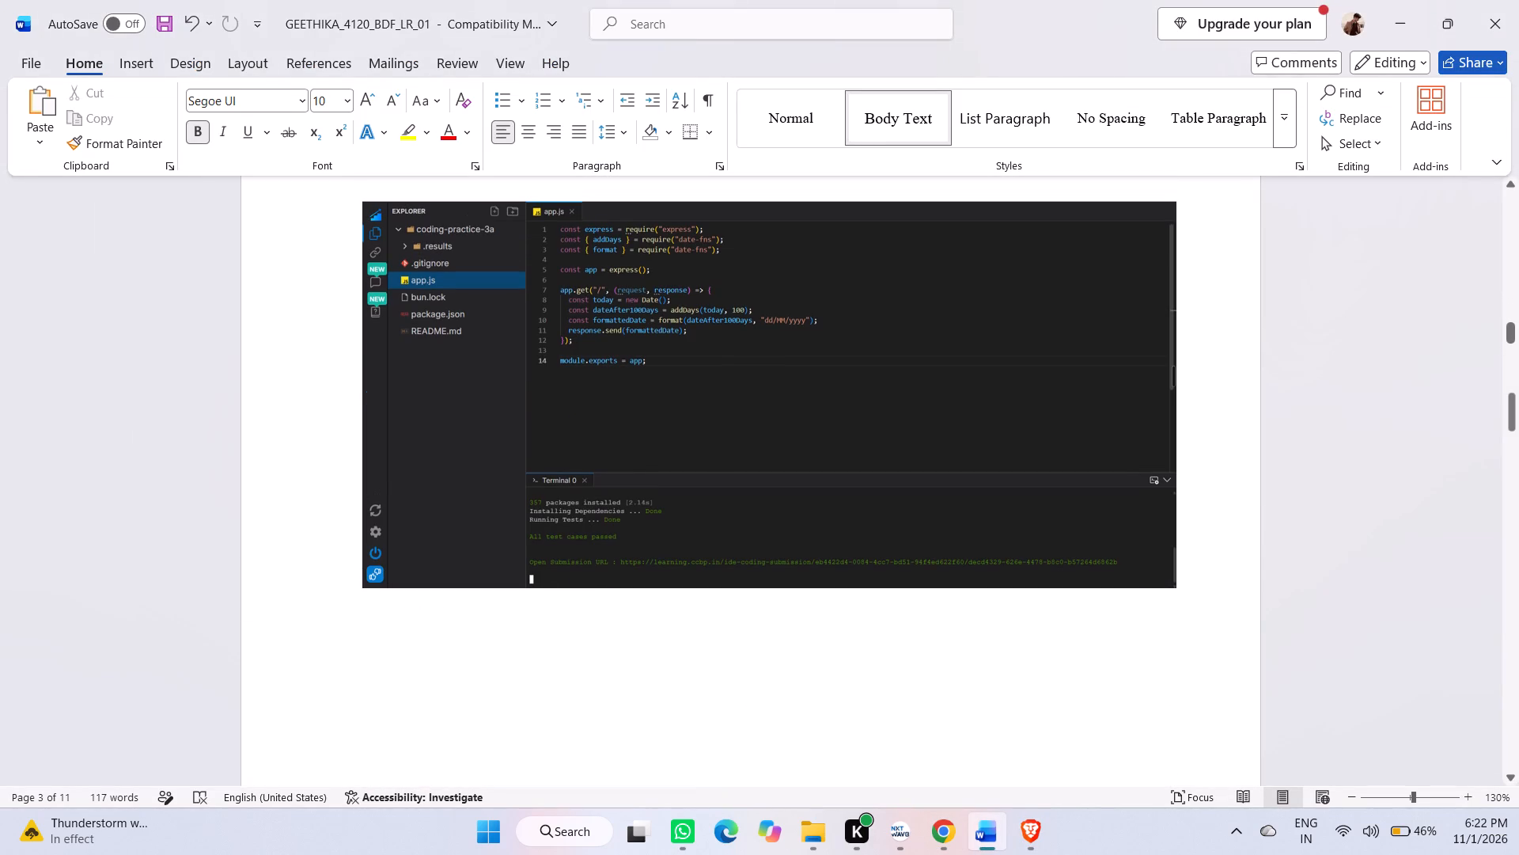
pyautogui.press('Return')
pyautogui.hotkey('ctrl', 'v')
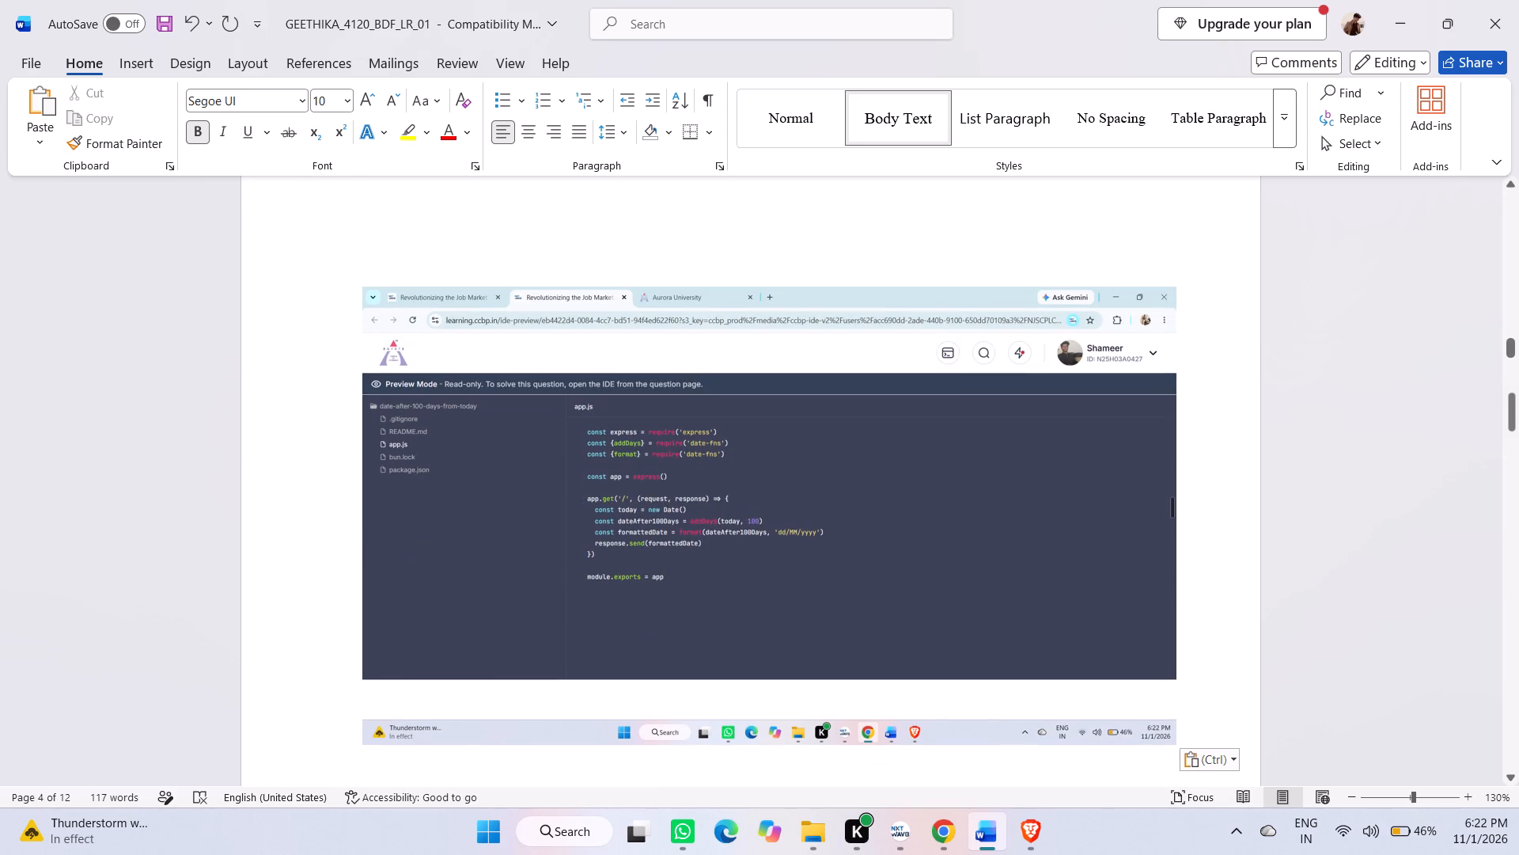
# Review the page layout from the newly pasted code preview screenshot to the Date after 100 Days submission screenshot.
pyautogui.scroll(5, 804, 458)
pyautogui.scroll(-16, 812, 469)
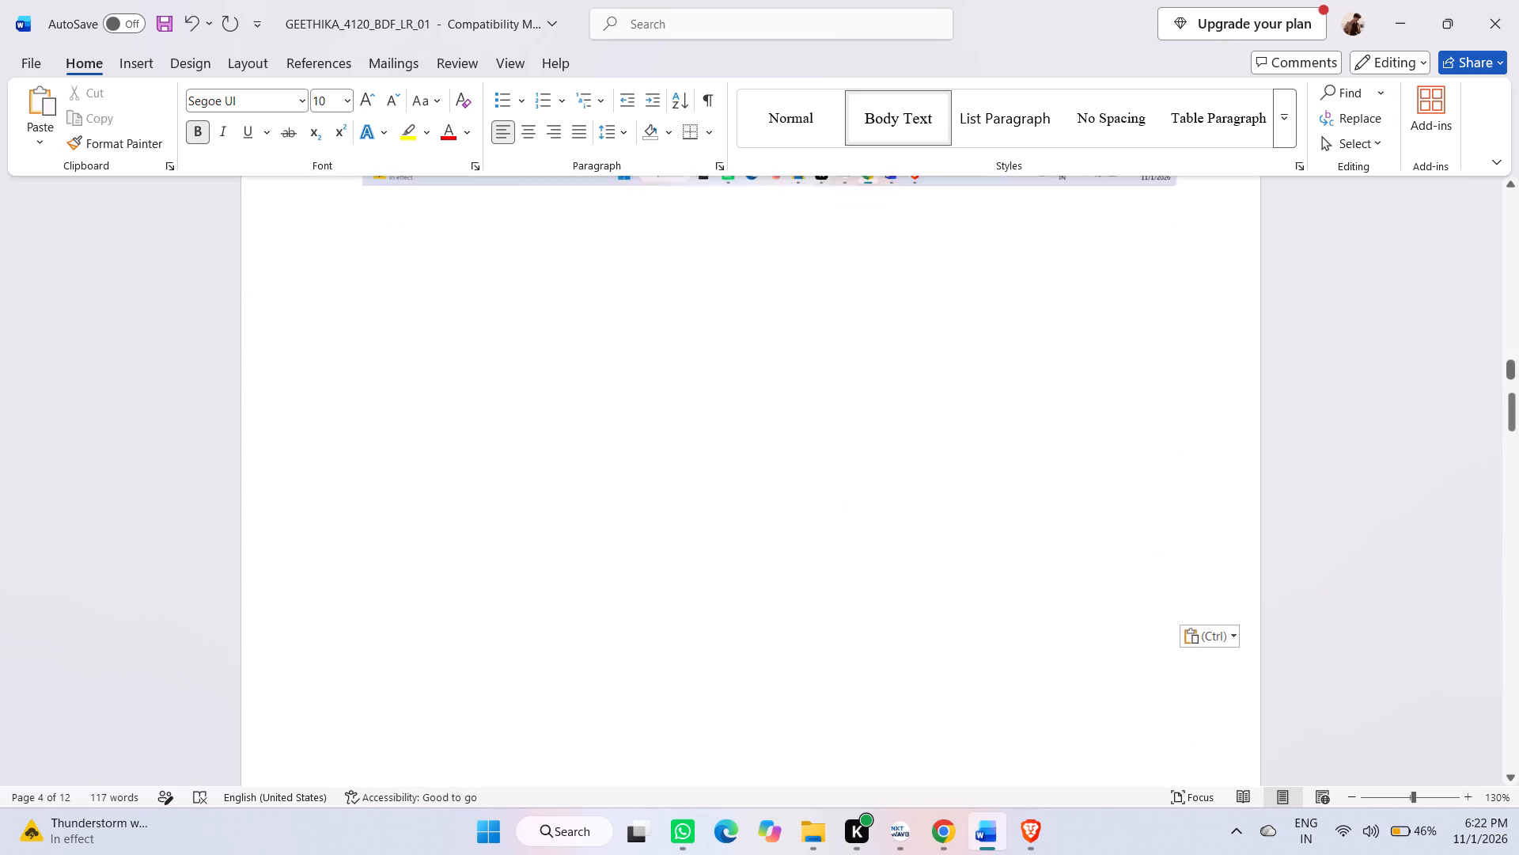
pyautogui.scroll(12, 797, 471)
pyautogui.scroll(-14, 828, 454)
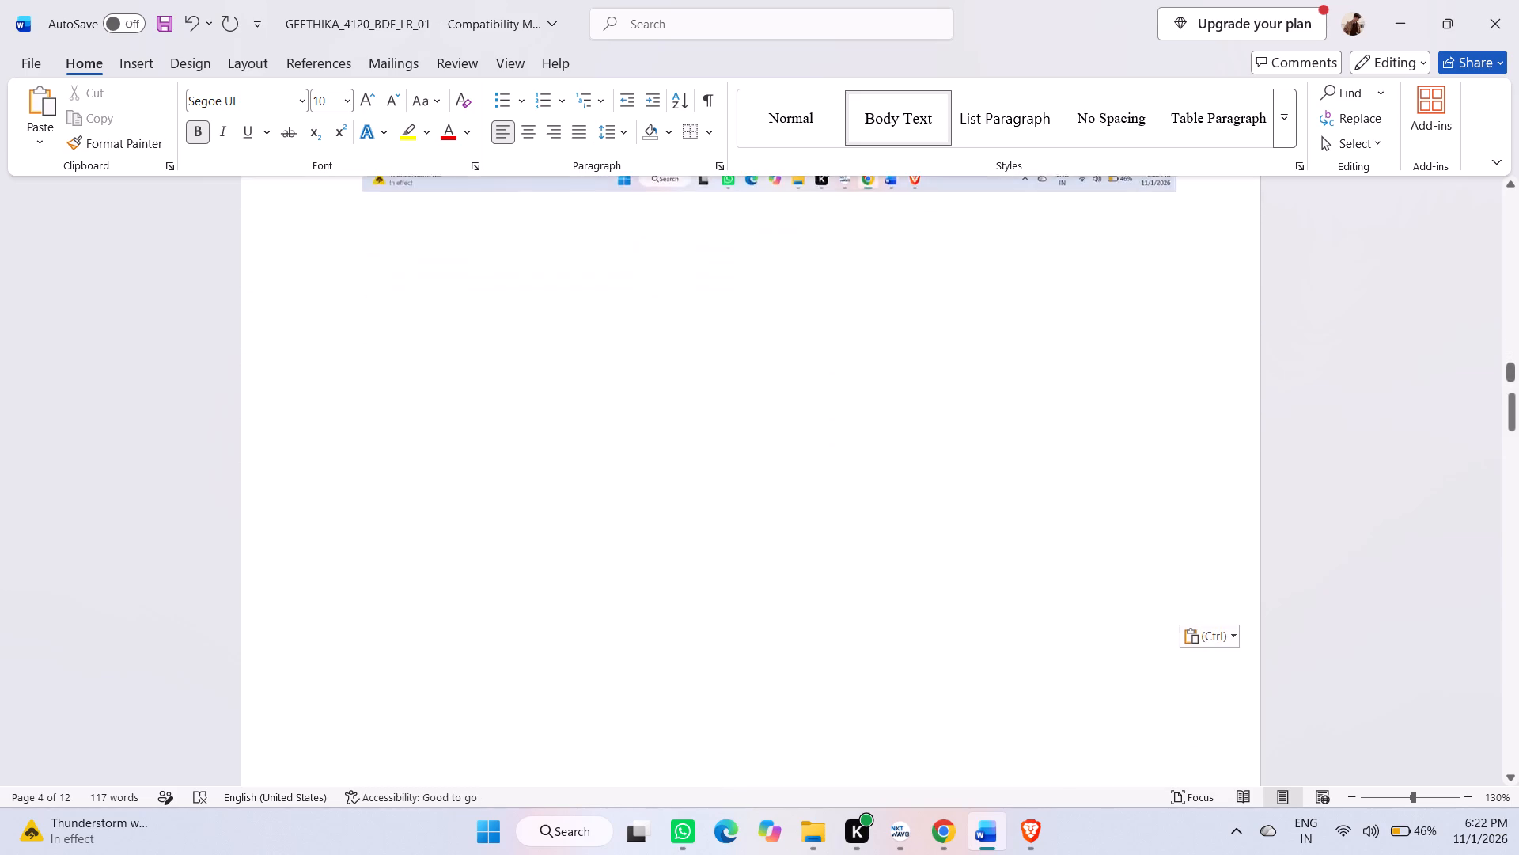
pyautogui.scroll(-10, 868, 406)
pyautogui.scroll(-4, 720, 445)
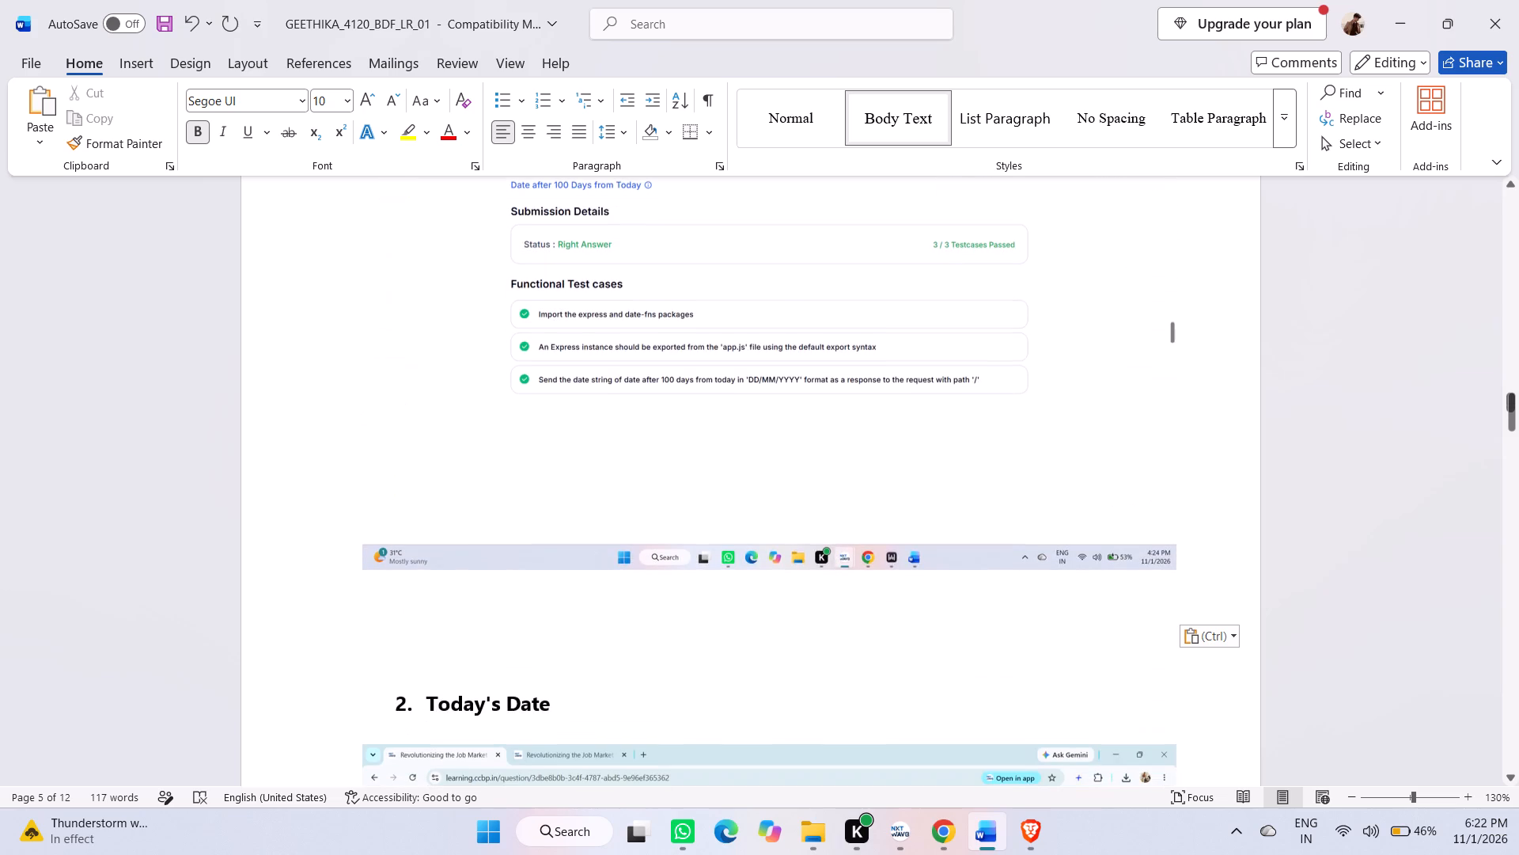
# Crop the Date after 100 Days submission screenshot to remove the black window bar above and the empty space and taskbar below.
pyautogui.click(703, 423)
pyautogui.rightClick(703, 423)
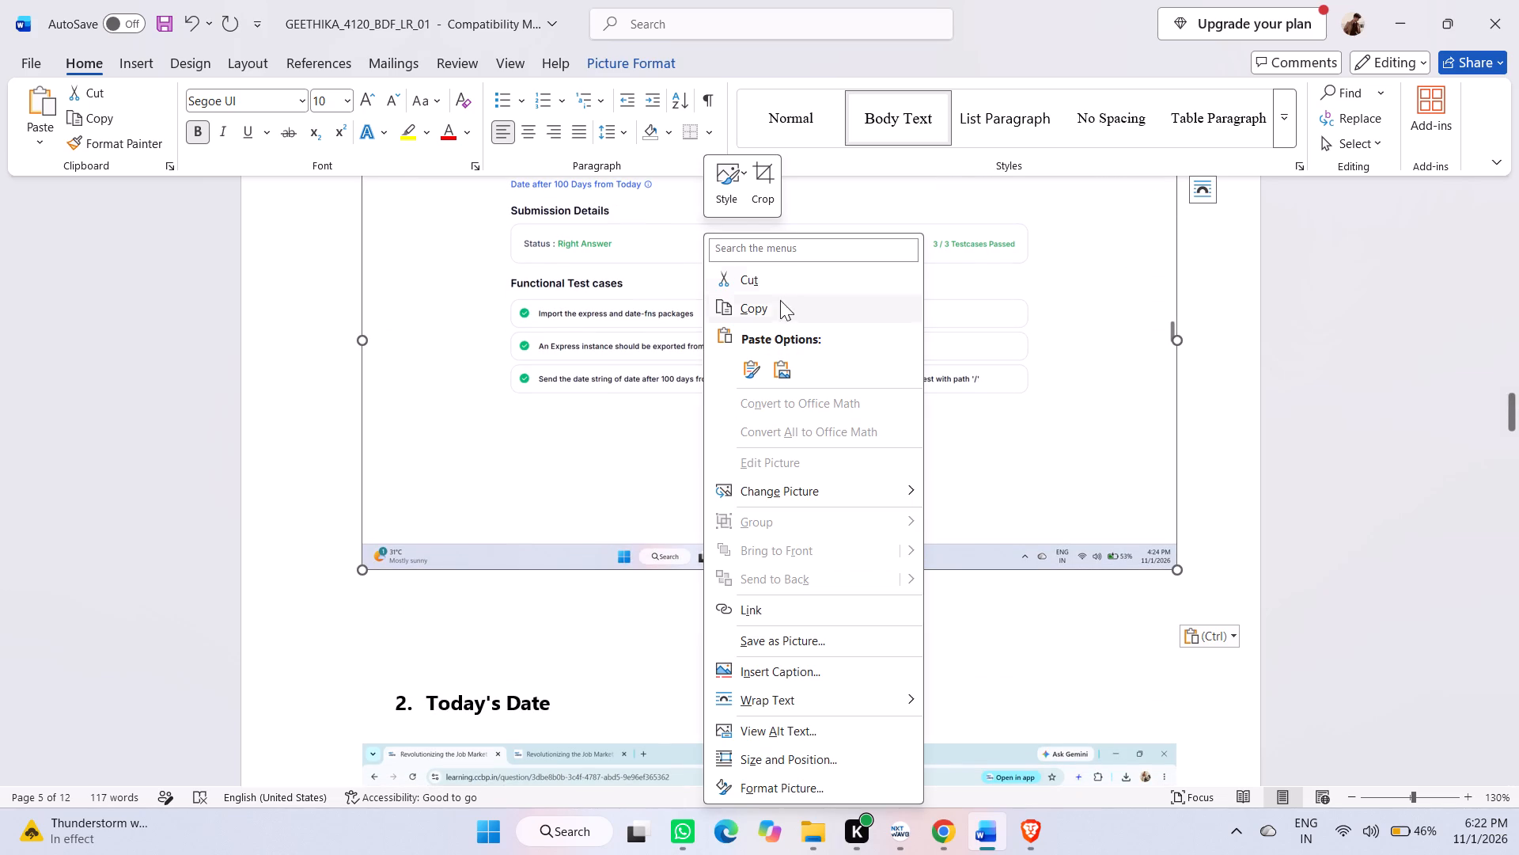
pyautogui.click(511, 618)
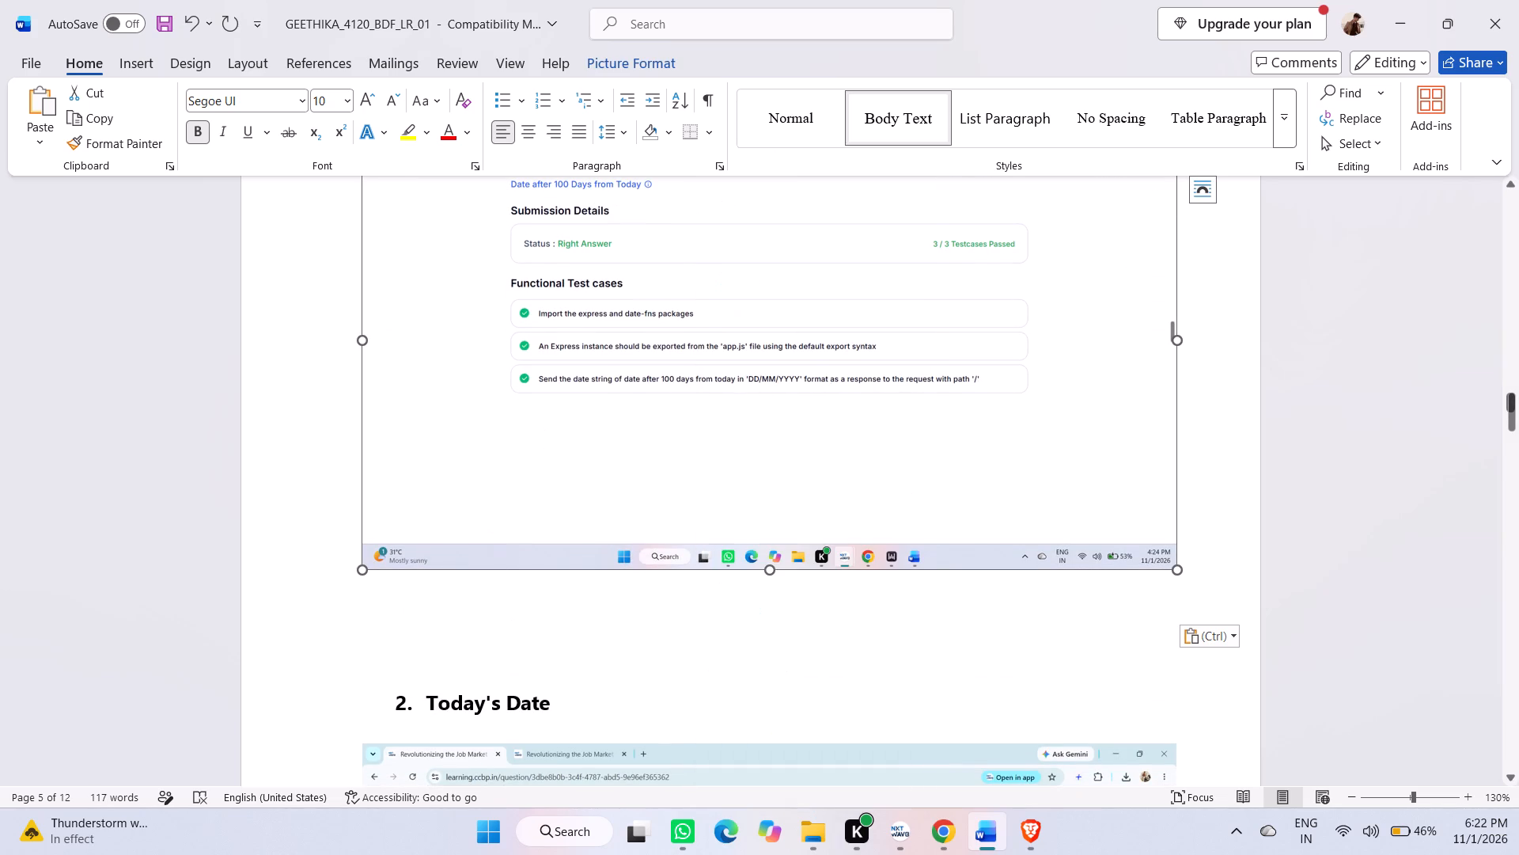
pyautogui.scroll(2, 496, 579)
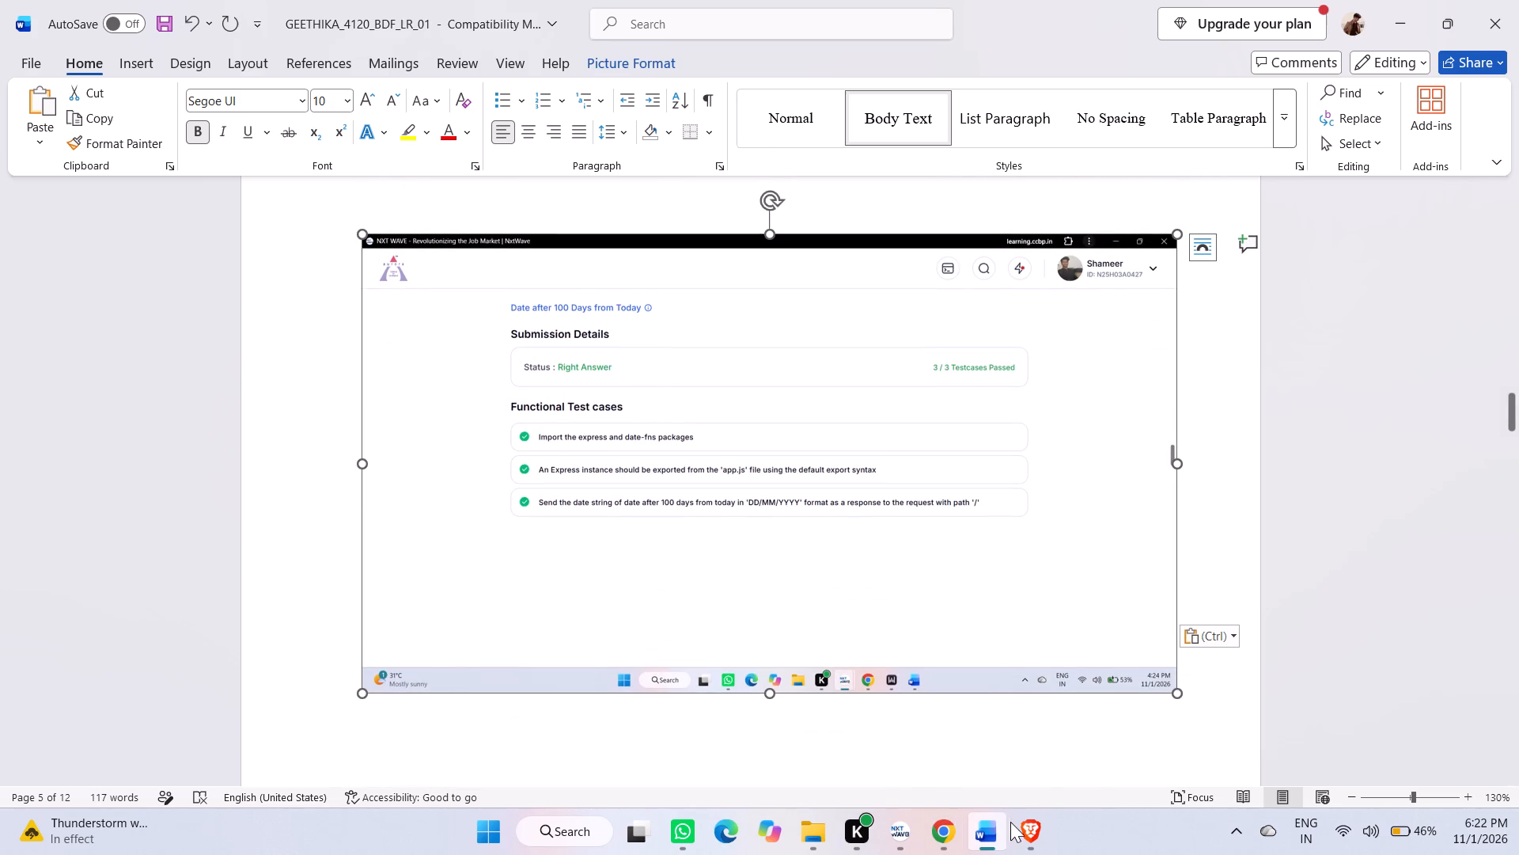
pyautogui.click(1033, 831)
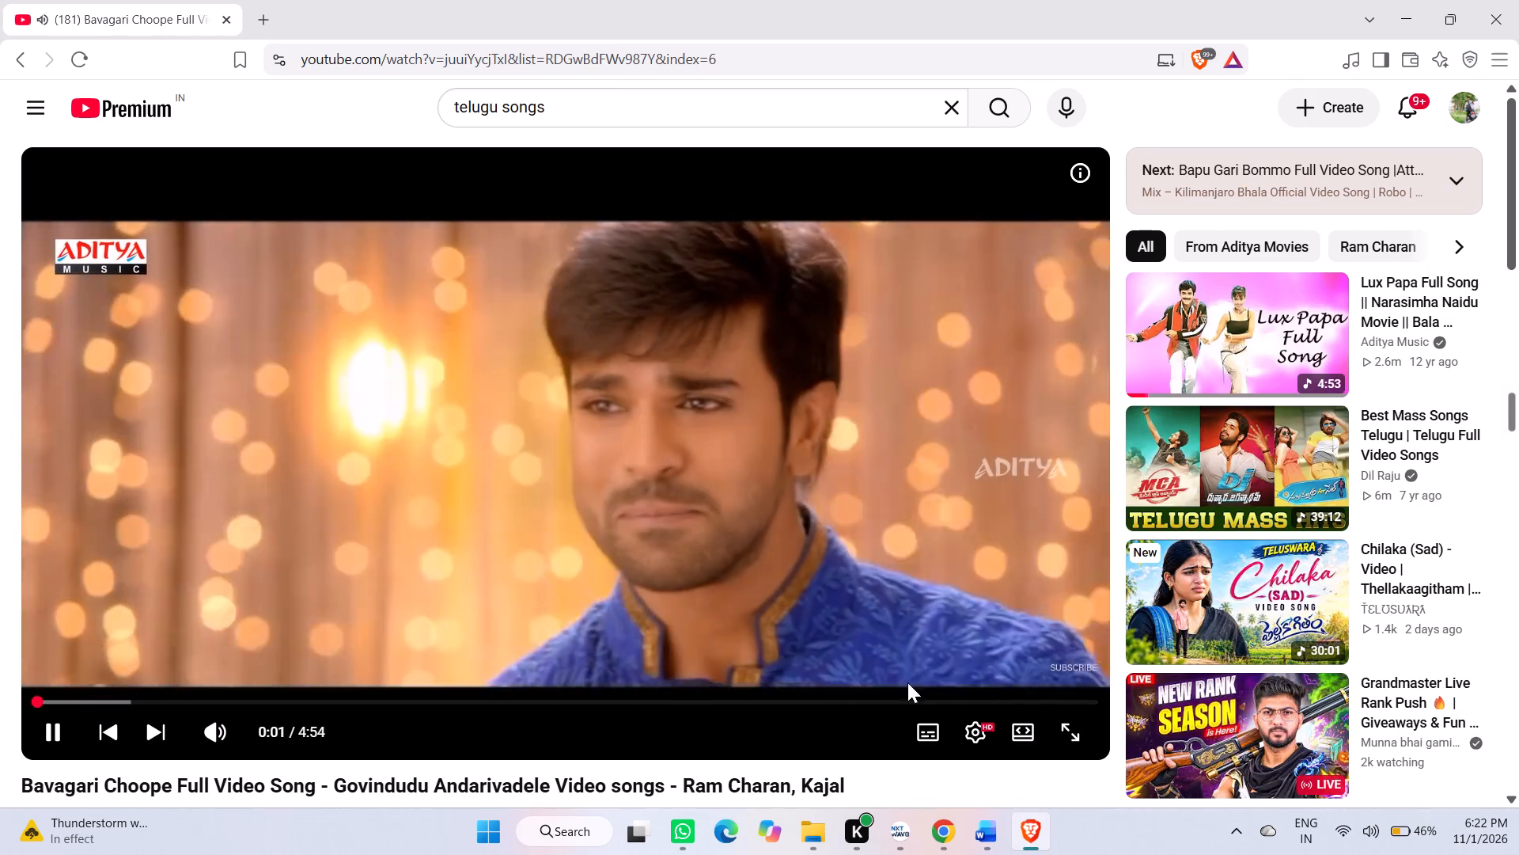
pyautogui.click(975, 849)
pyautogui.rightClick(589, 311)
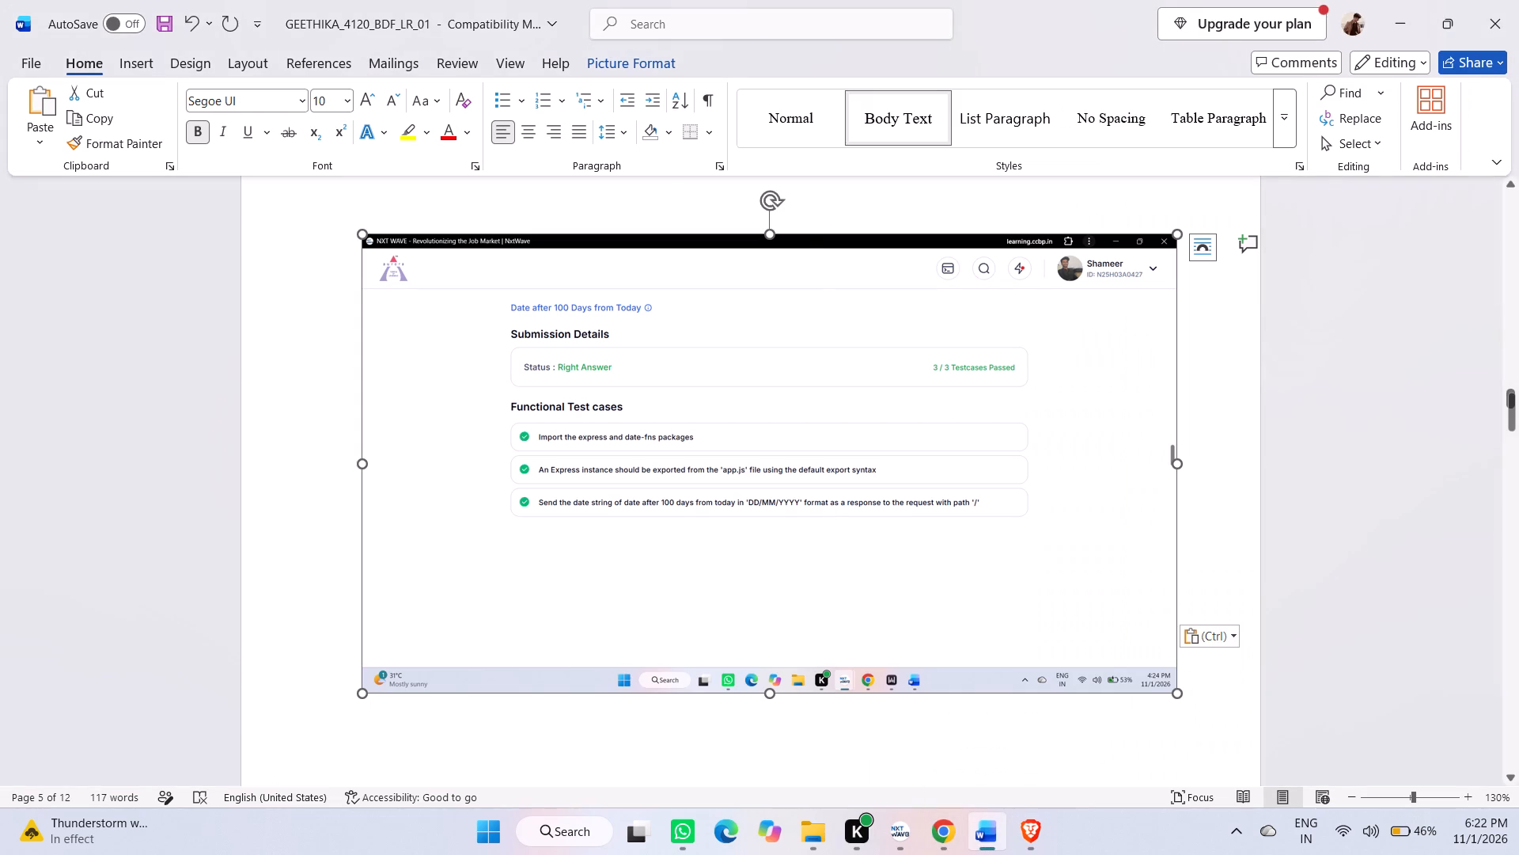
pyautogui.click(654, 200)
pyautogui.moveTo(767, 239); pyautogui.dragTo(767, 248)
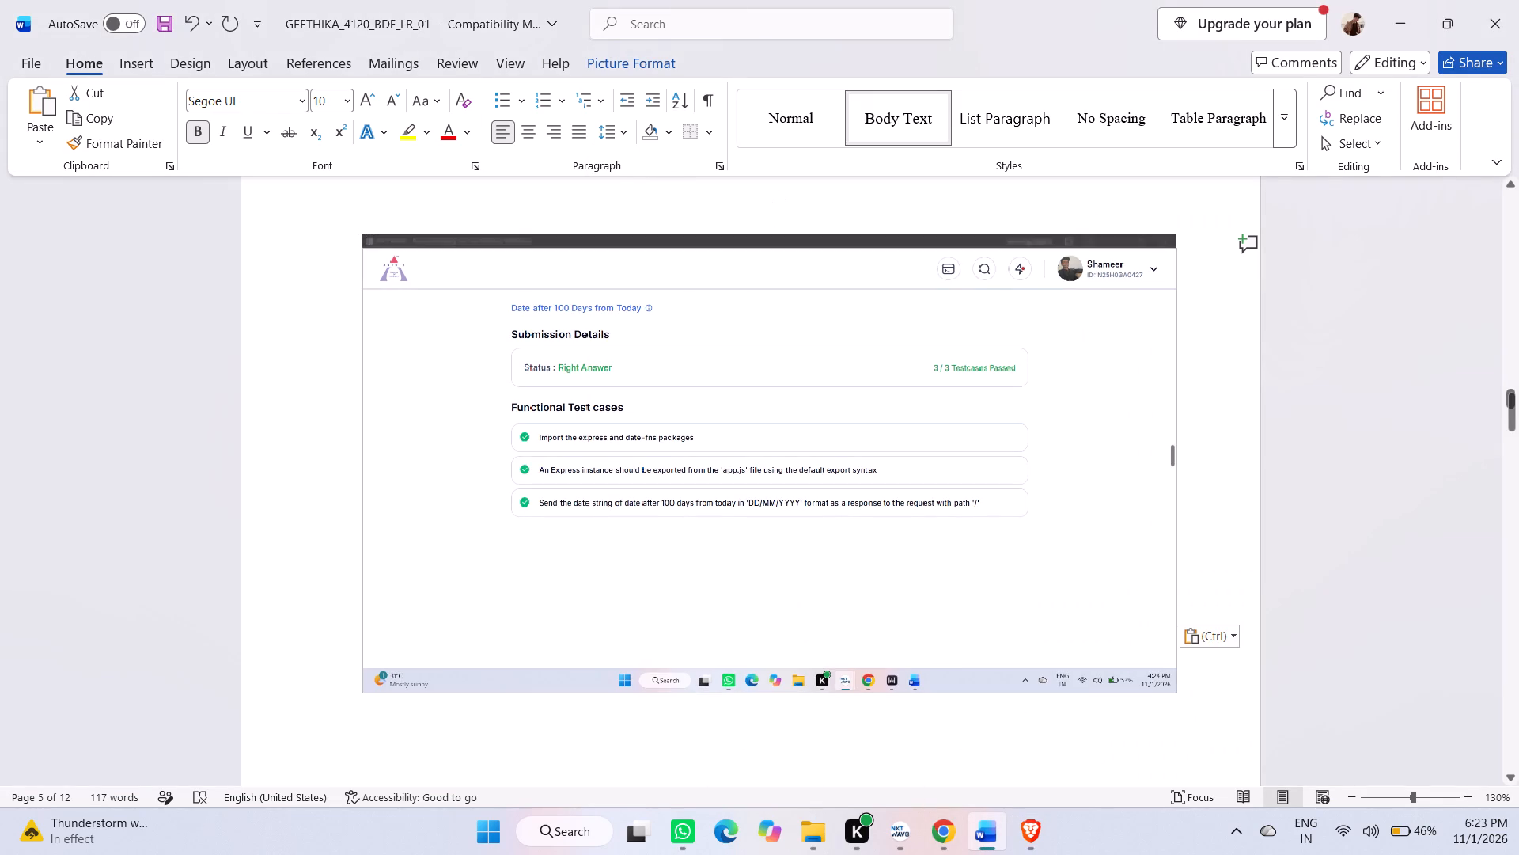
pyautogui.moveTo(767, 248); pyautogui.dragTo(767, 250)
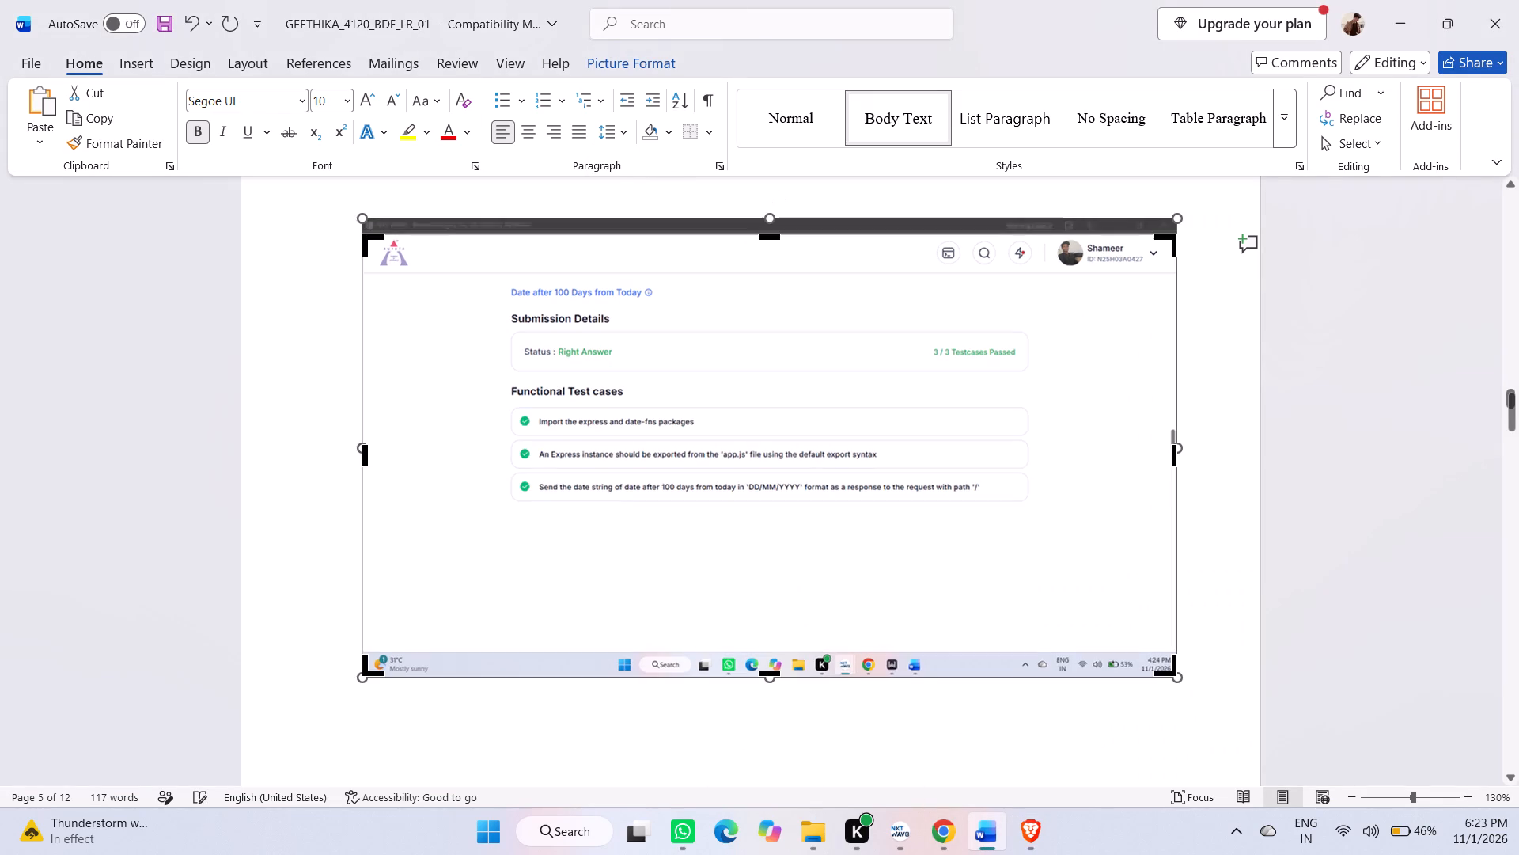
pyautogui.rightClick(757, 401)
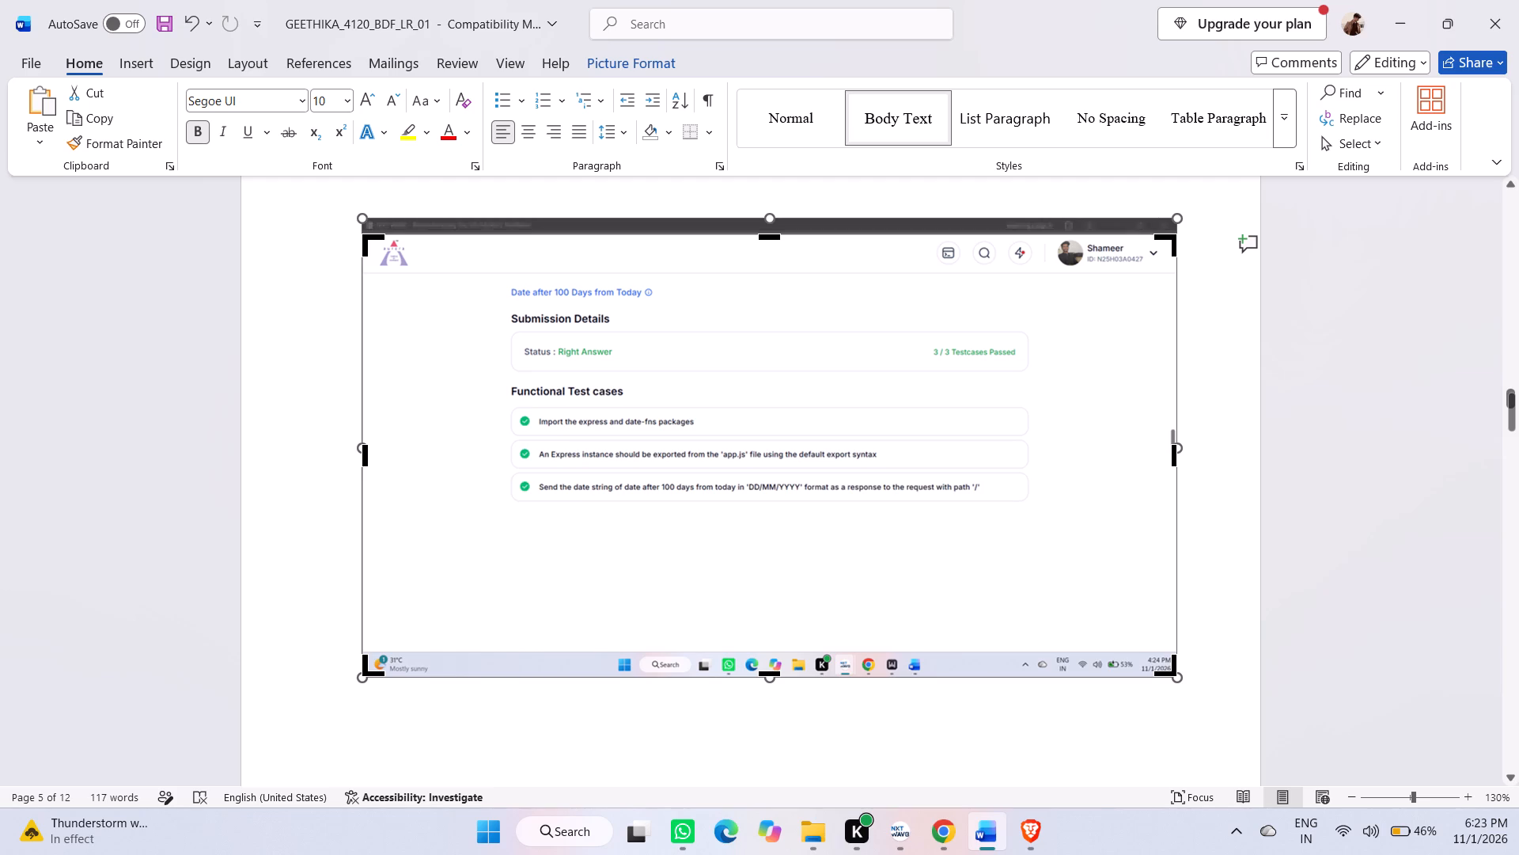
pyautogui.moveTo(771, 672); pyautogui.dragTo(760, 556)
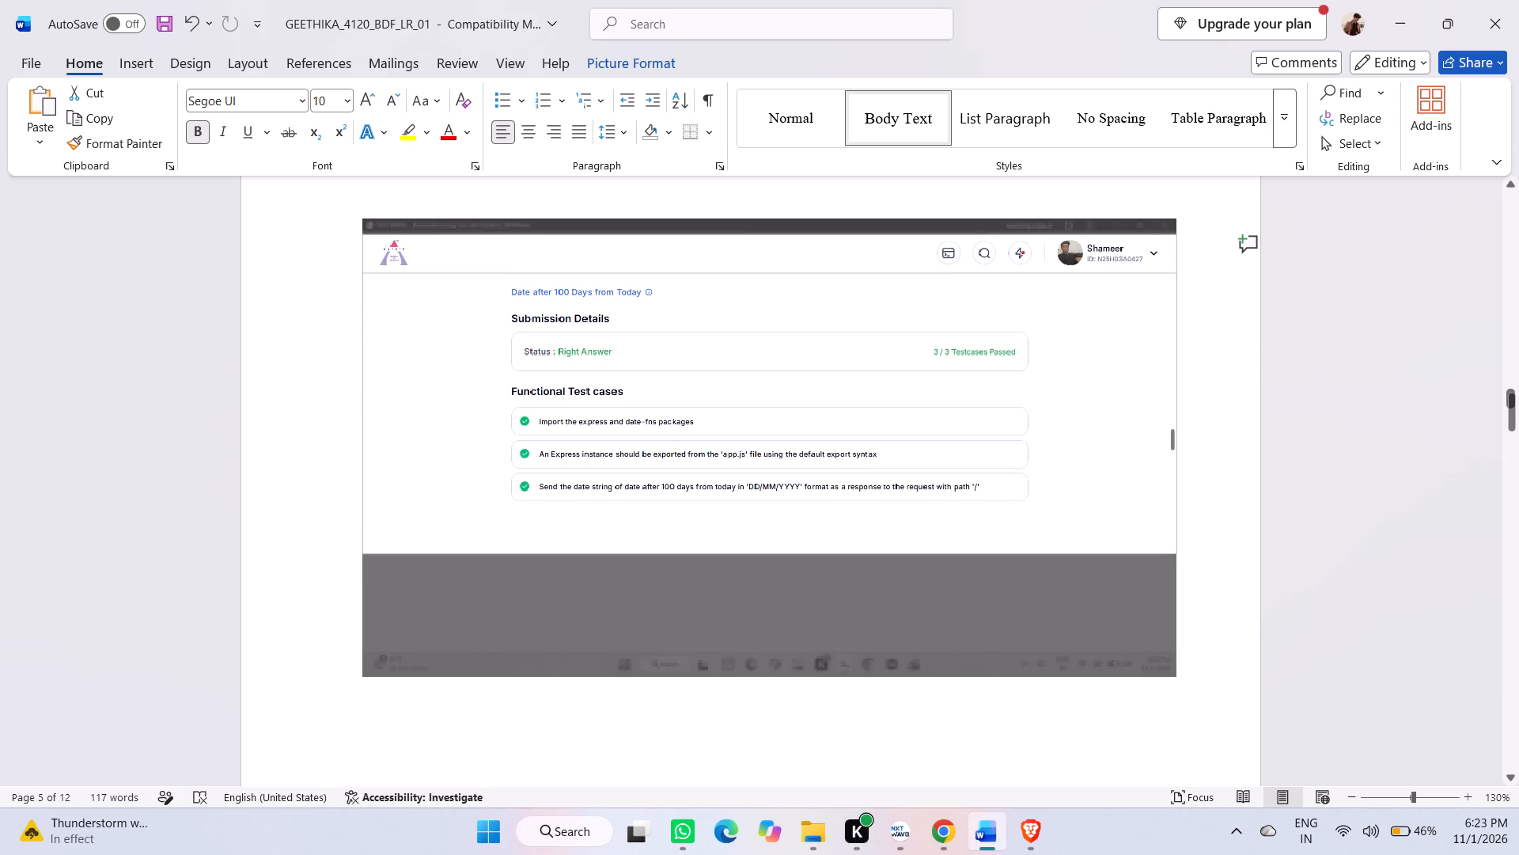
pyautogui.moveTo(760, 556); pyautogui.dragTo(765, 533)
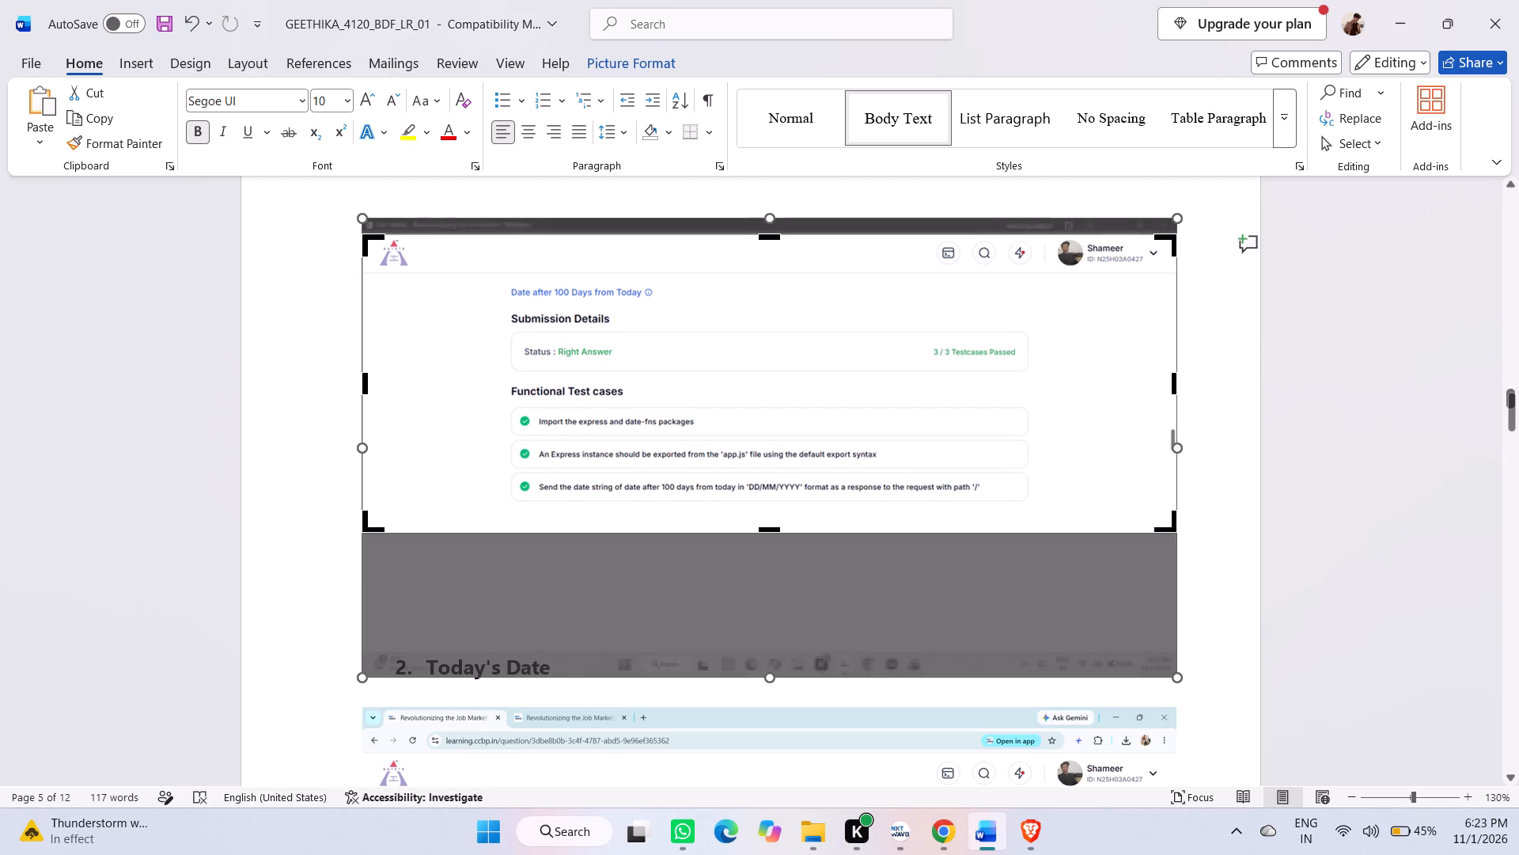
pyautogui.click(1215, 482)
# Review the Date after 100 Days screenshots from the question and code images through to the cropped submission details.
pyautogui.scroll(16, 1165, 488)
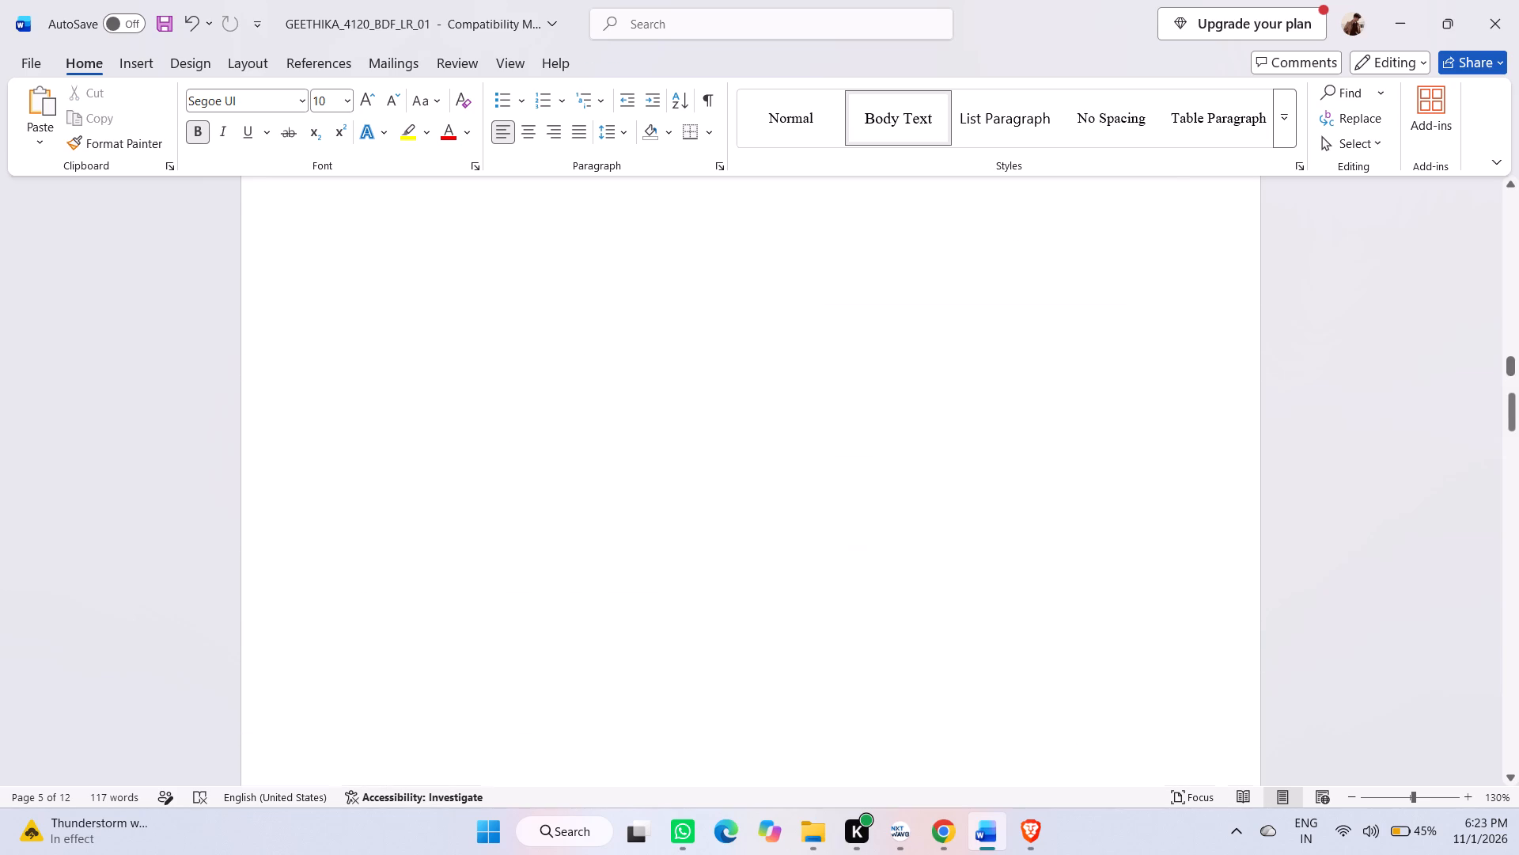
pyautogui.scroll(7, 1173, 474)
pyautogui.scroll(3, 747, 480)
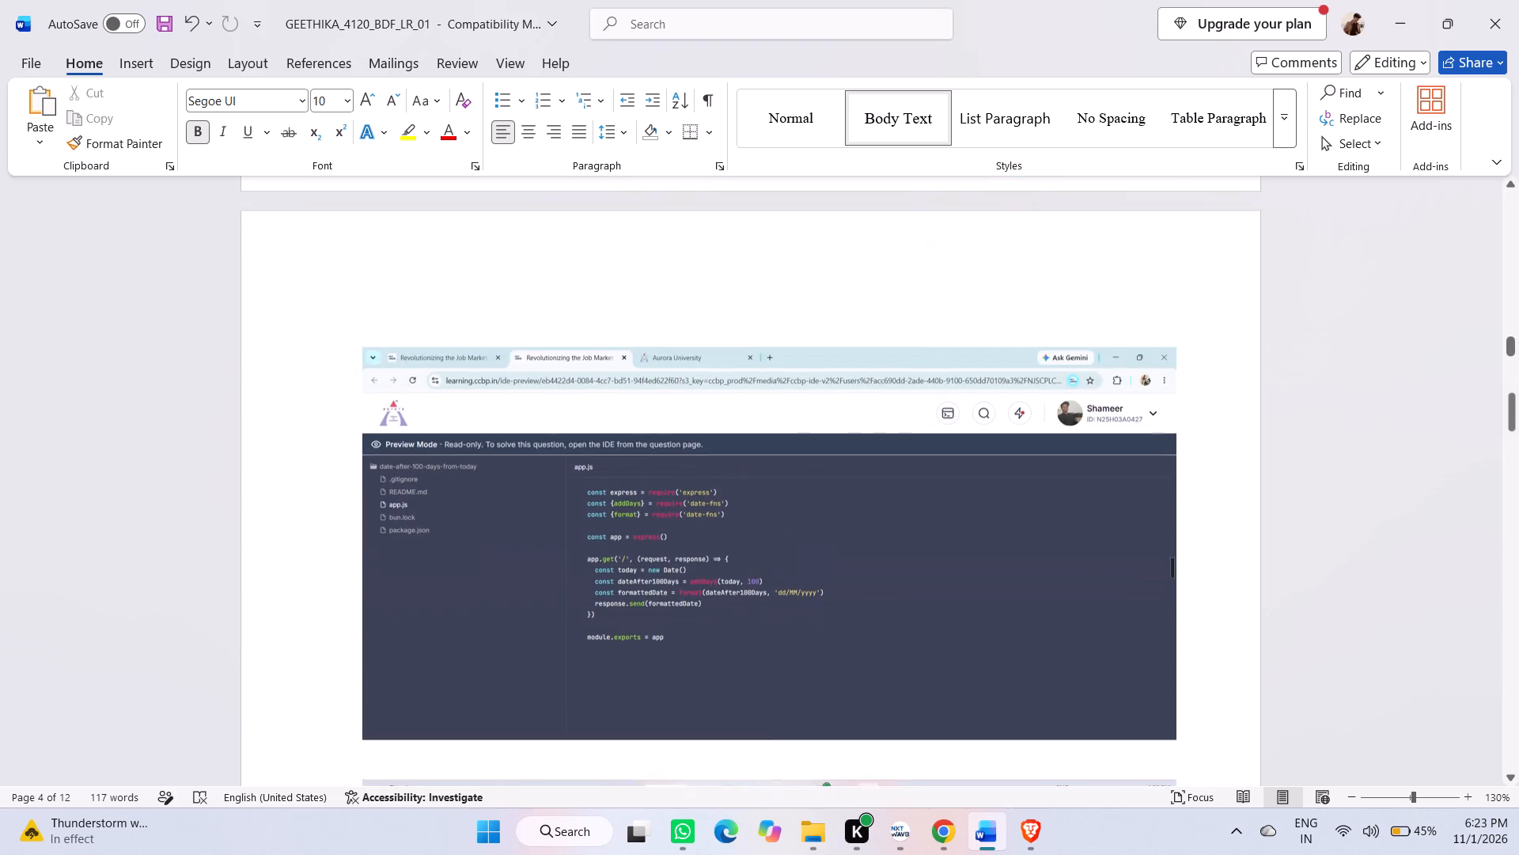
pyautogui.scroll(-13, 747, 480)
pyautogui.click(532, 539)
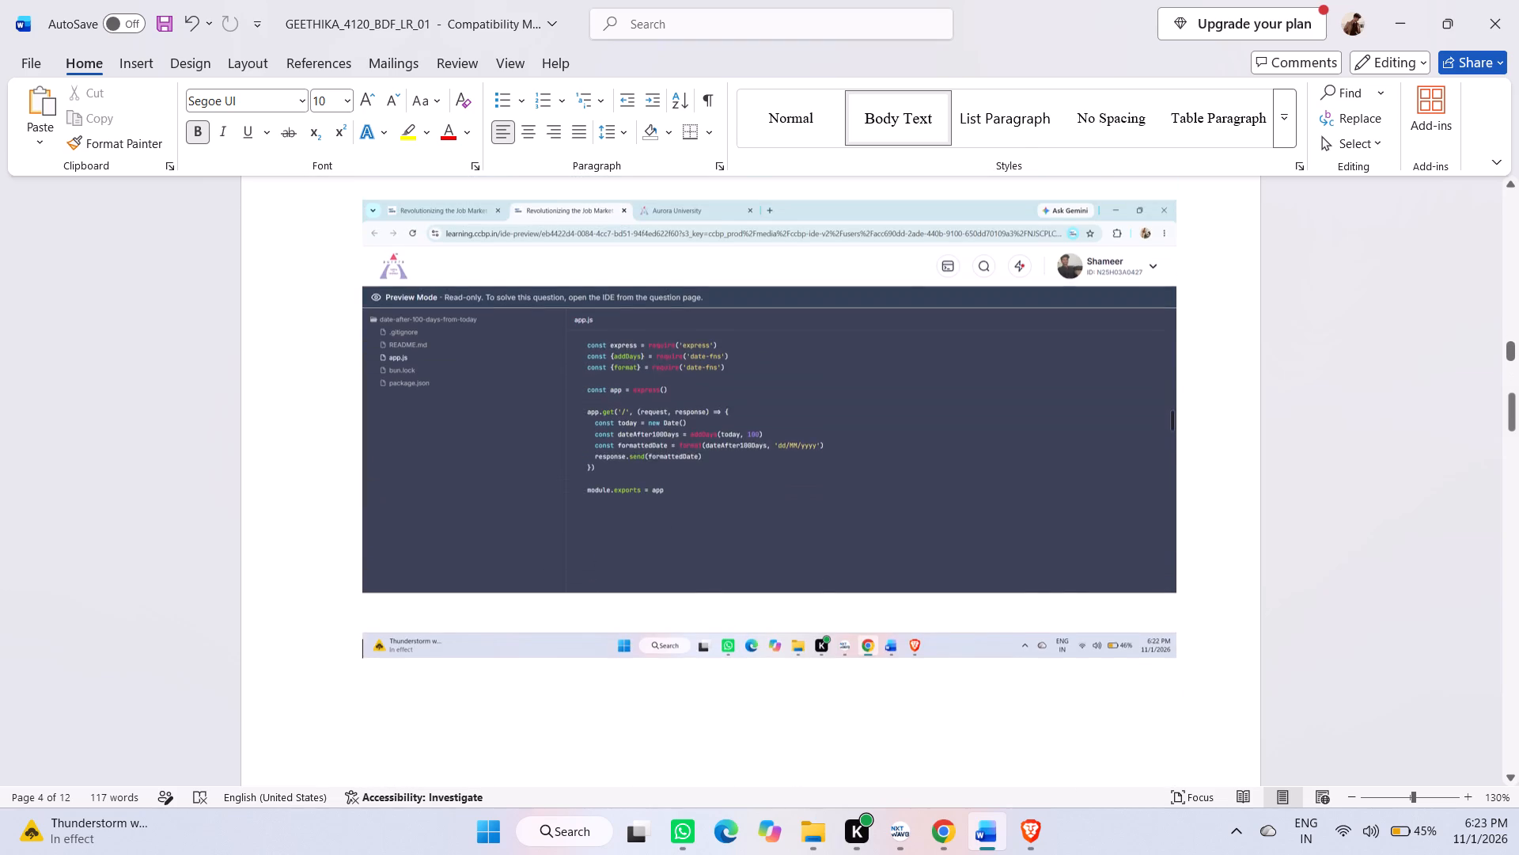
pyautogui.scroll(19, 623, 528)
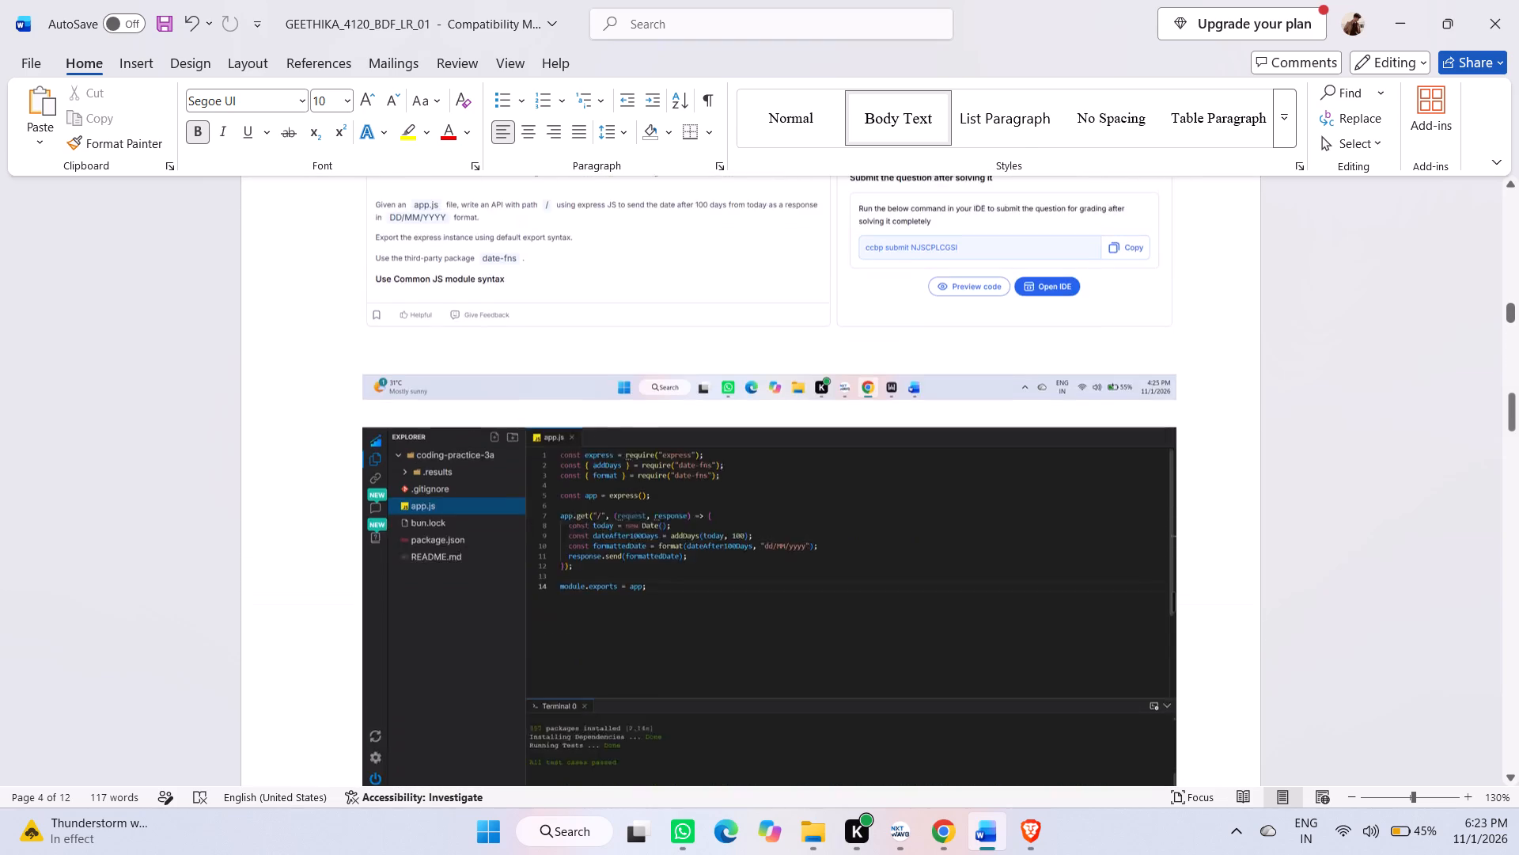
pyautogui.scroll(-20, 660, 464)
pyautogui.scroll(-7, 660, 464)
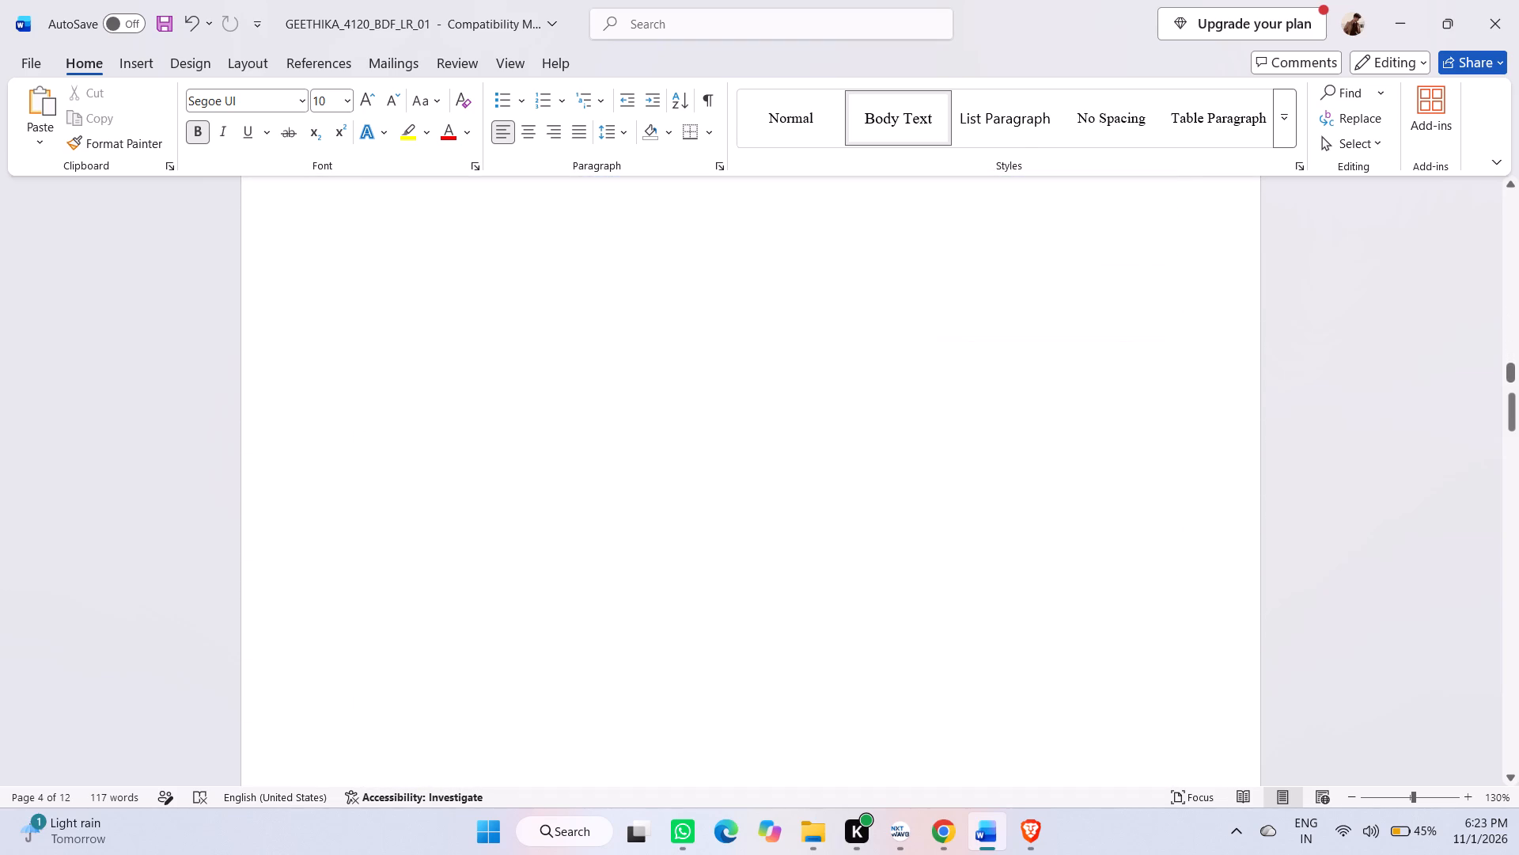
pyautogui.scroll(-16, 645, 424)
pyautogui.click(641, 422)
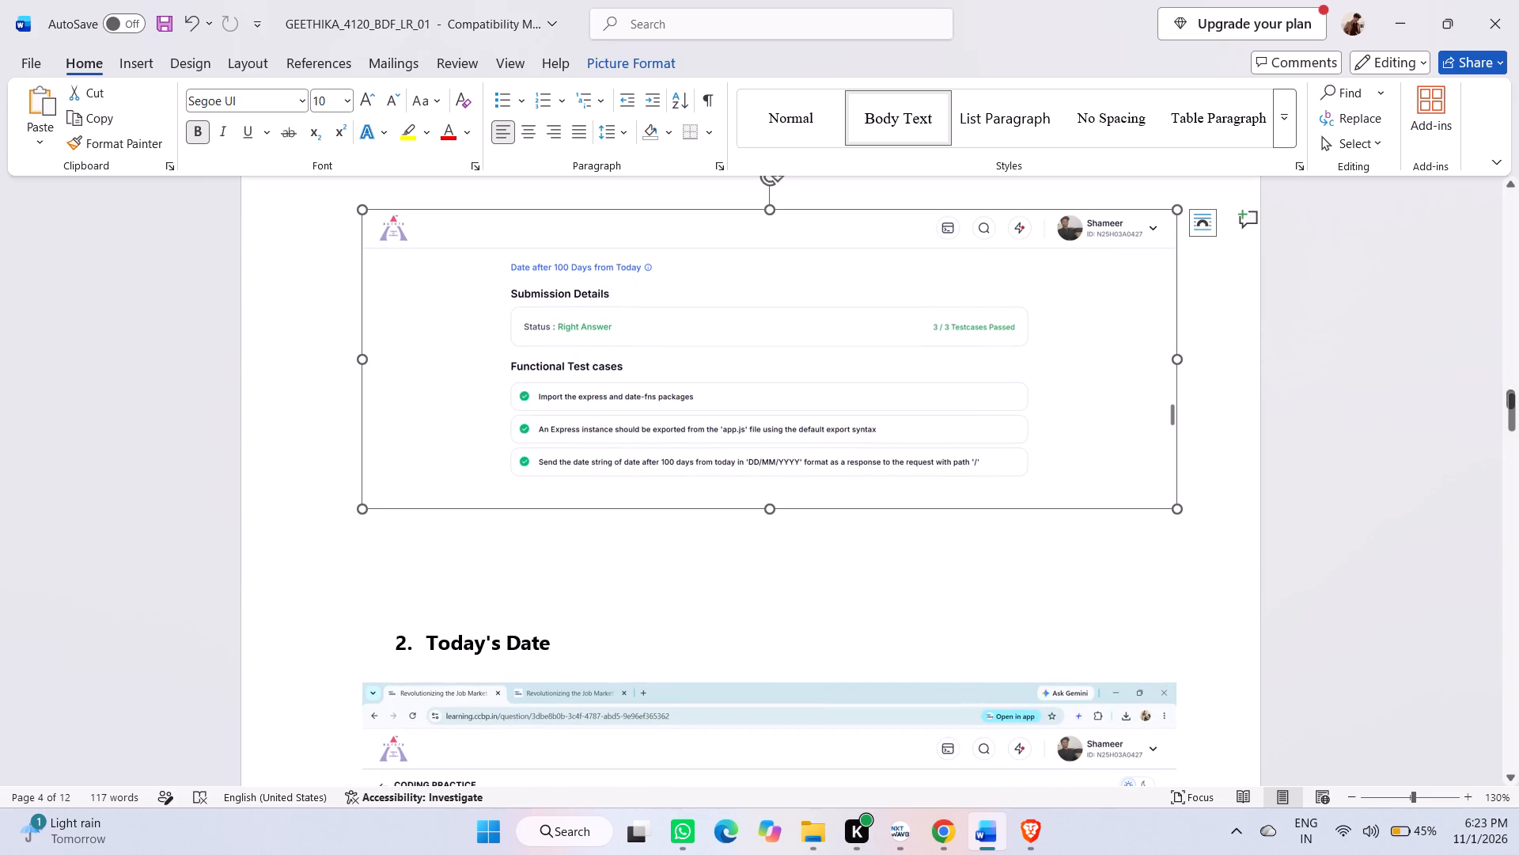
# Move the cropped Date after 100 Days submission screenshot to directly below that exercise's code preview screenshot, on a new line.
pyautogui.hotkey('ctrl', 'x')
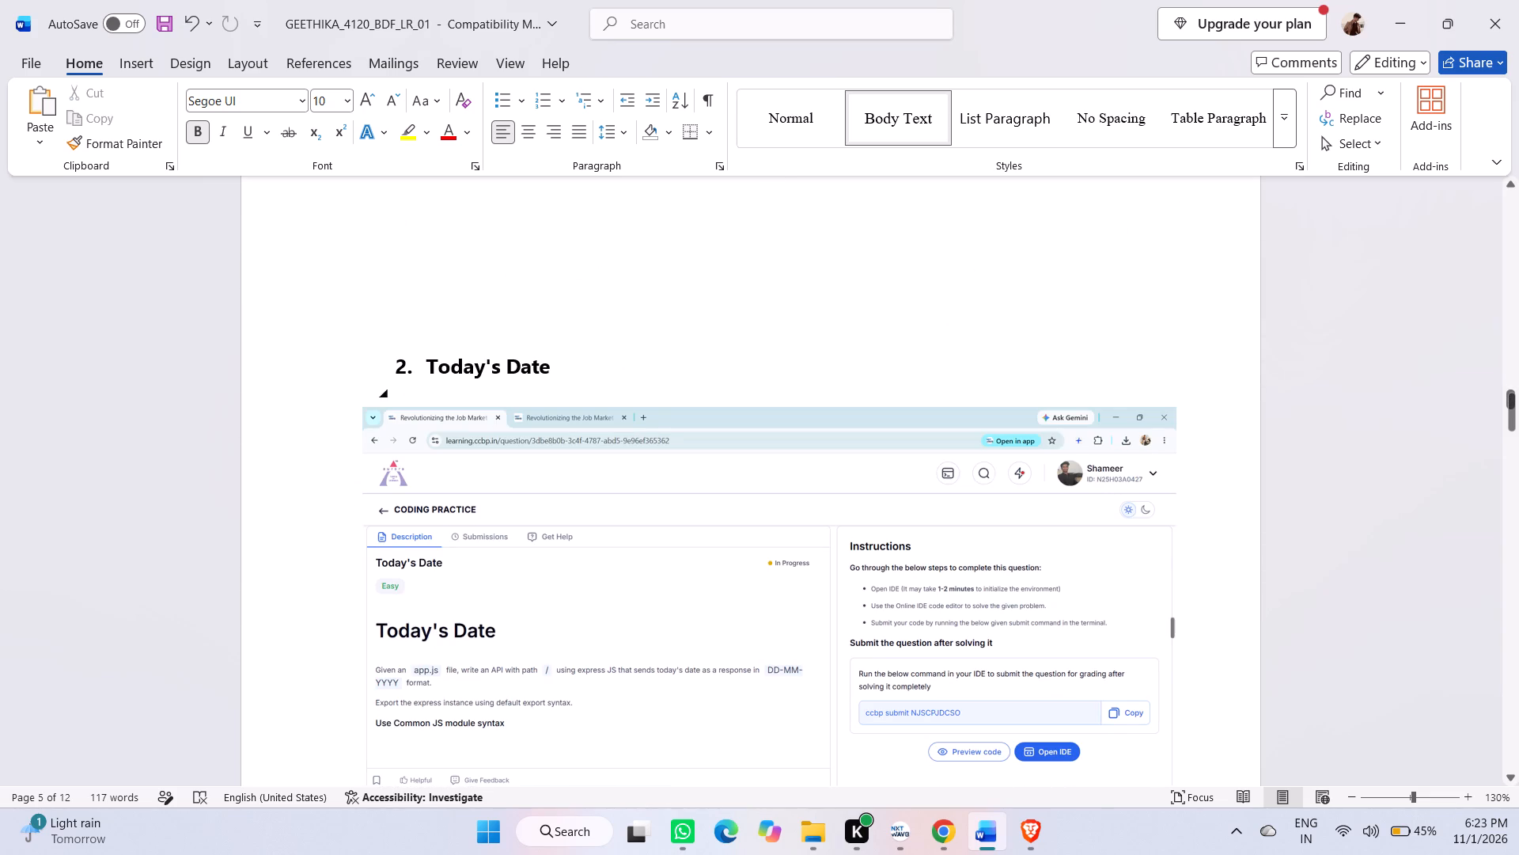
pyautogui.scroll(10, 620, 400)
pyautogui.click(483, 378)
pyautogui.scroll(3, 483, 378)
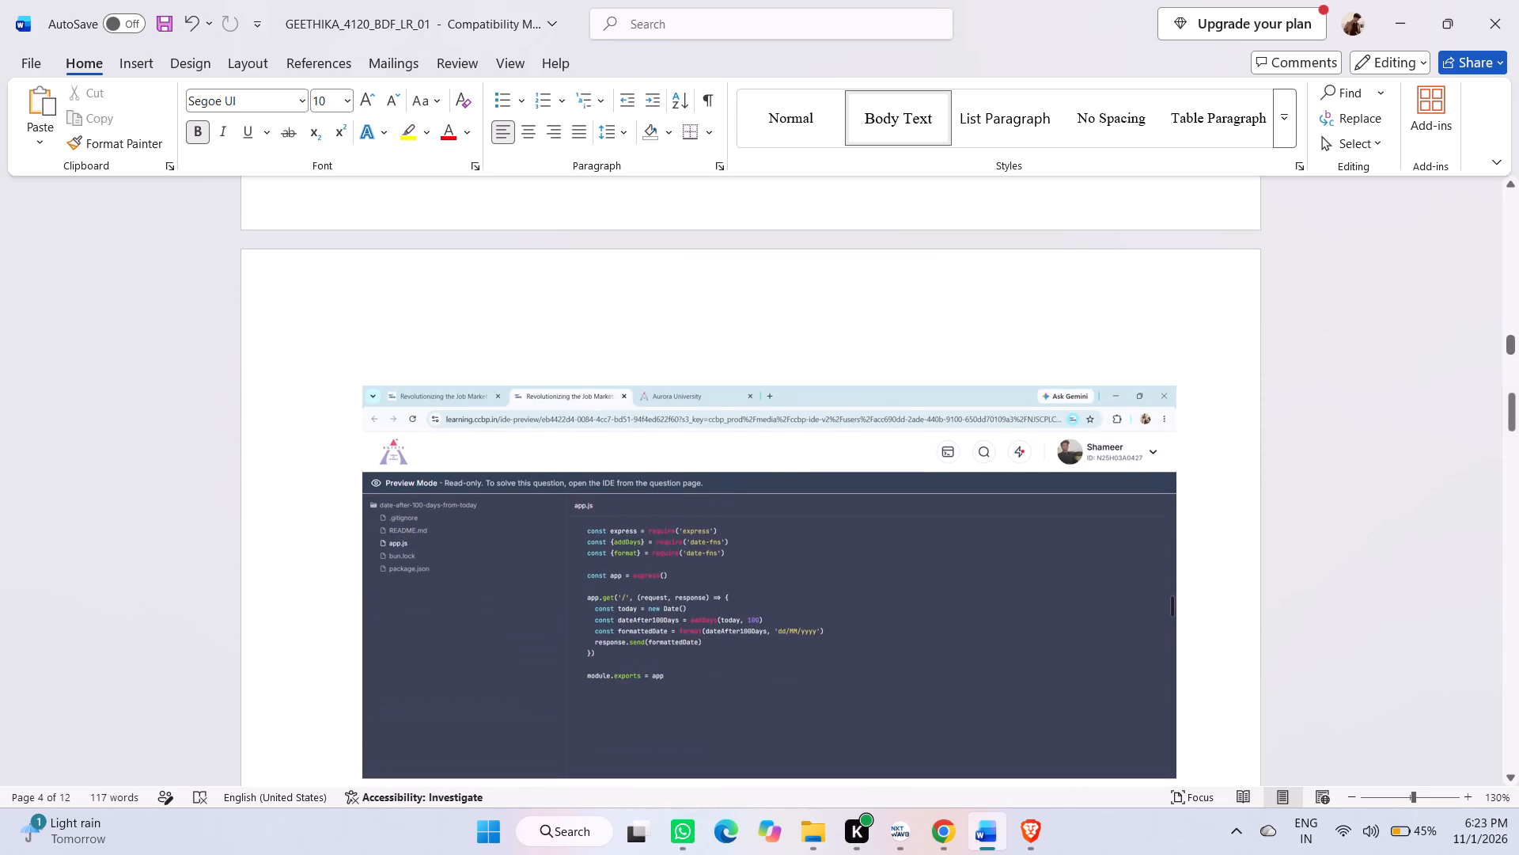
pyautogui.scroll(-4, 1037, 718)
pyautogui.click(1218, 584)
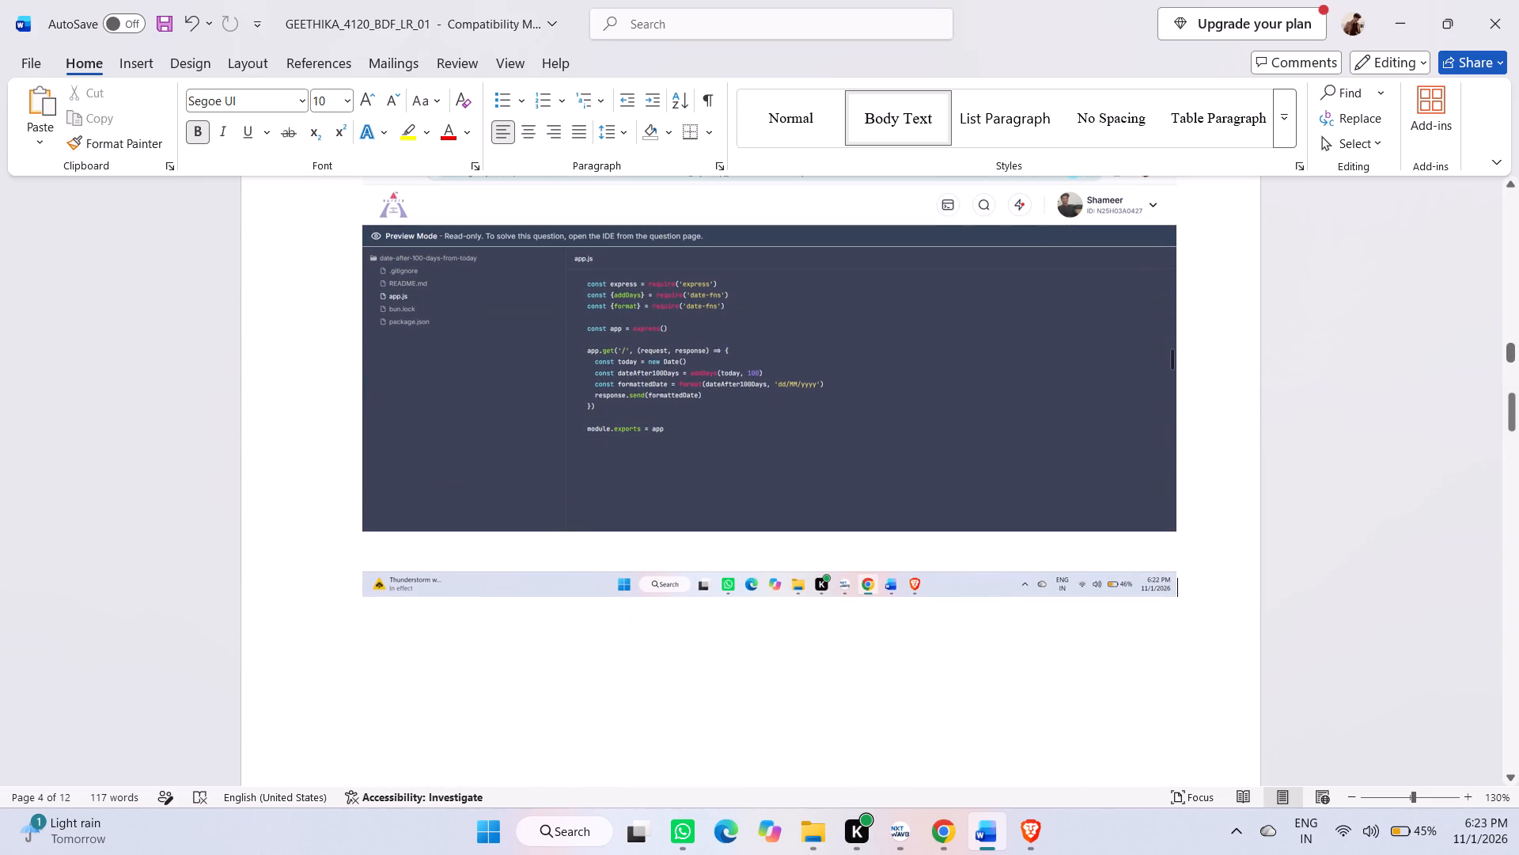
pyautogui.press('Return')
pyautogui.press('Return')
pyautogui.press('Return')
pyautogui.press('Return')
pyautogui.hotkey('ctrl', 'v')
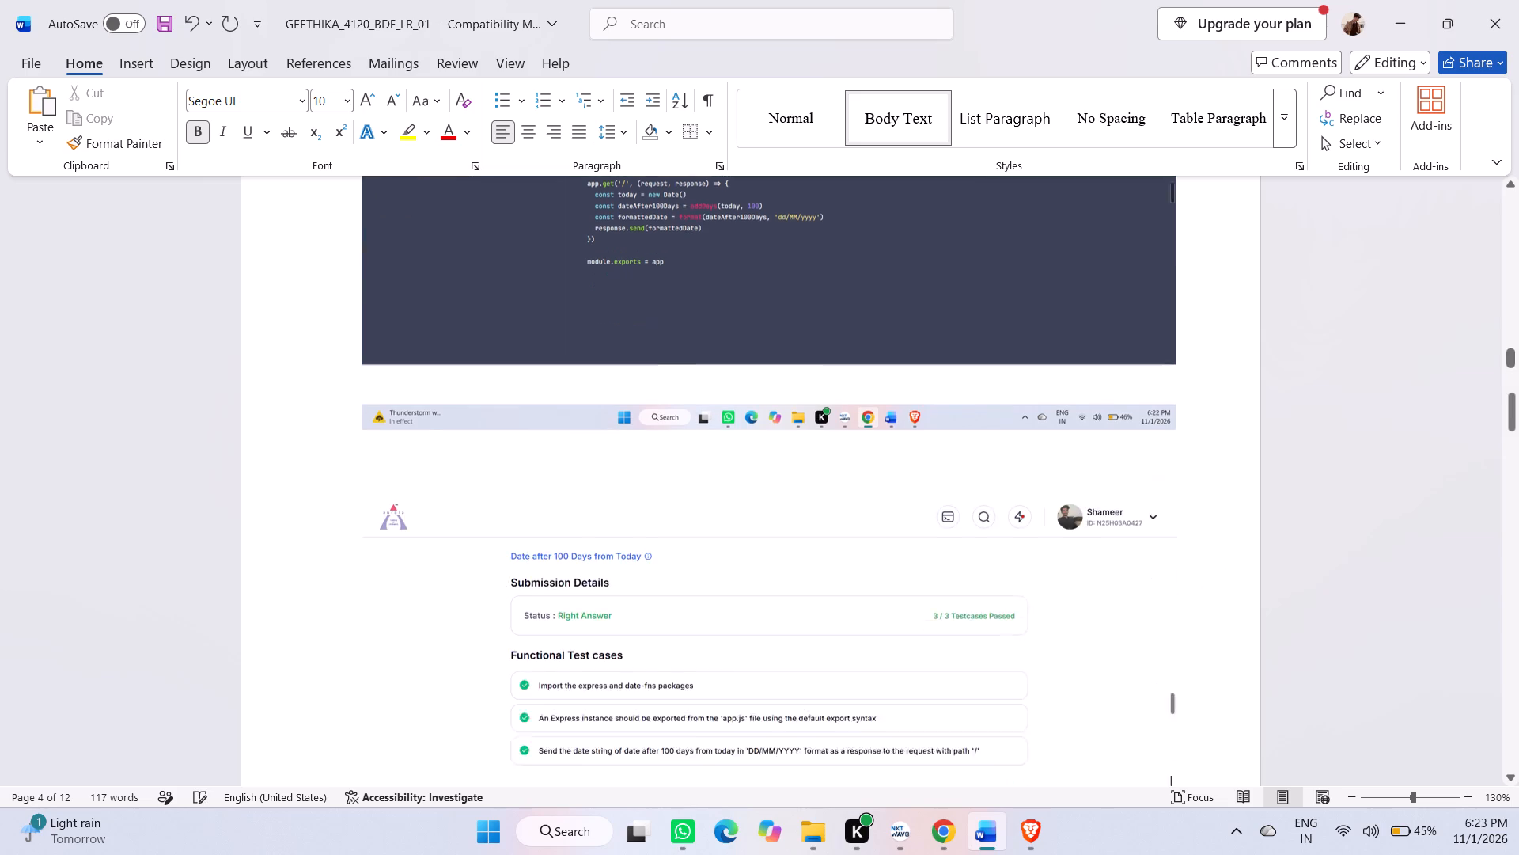
# Insert an unnumbered blank line between the "Date after 100 Days from Today" heading and its question screenshot.
pyautogui.scroll(2, 1172, 566)
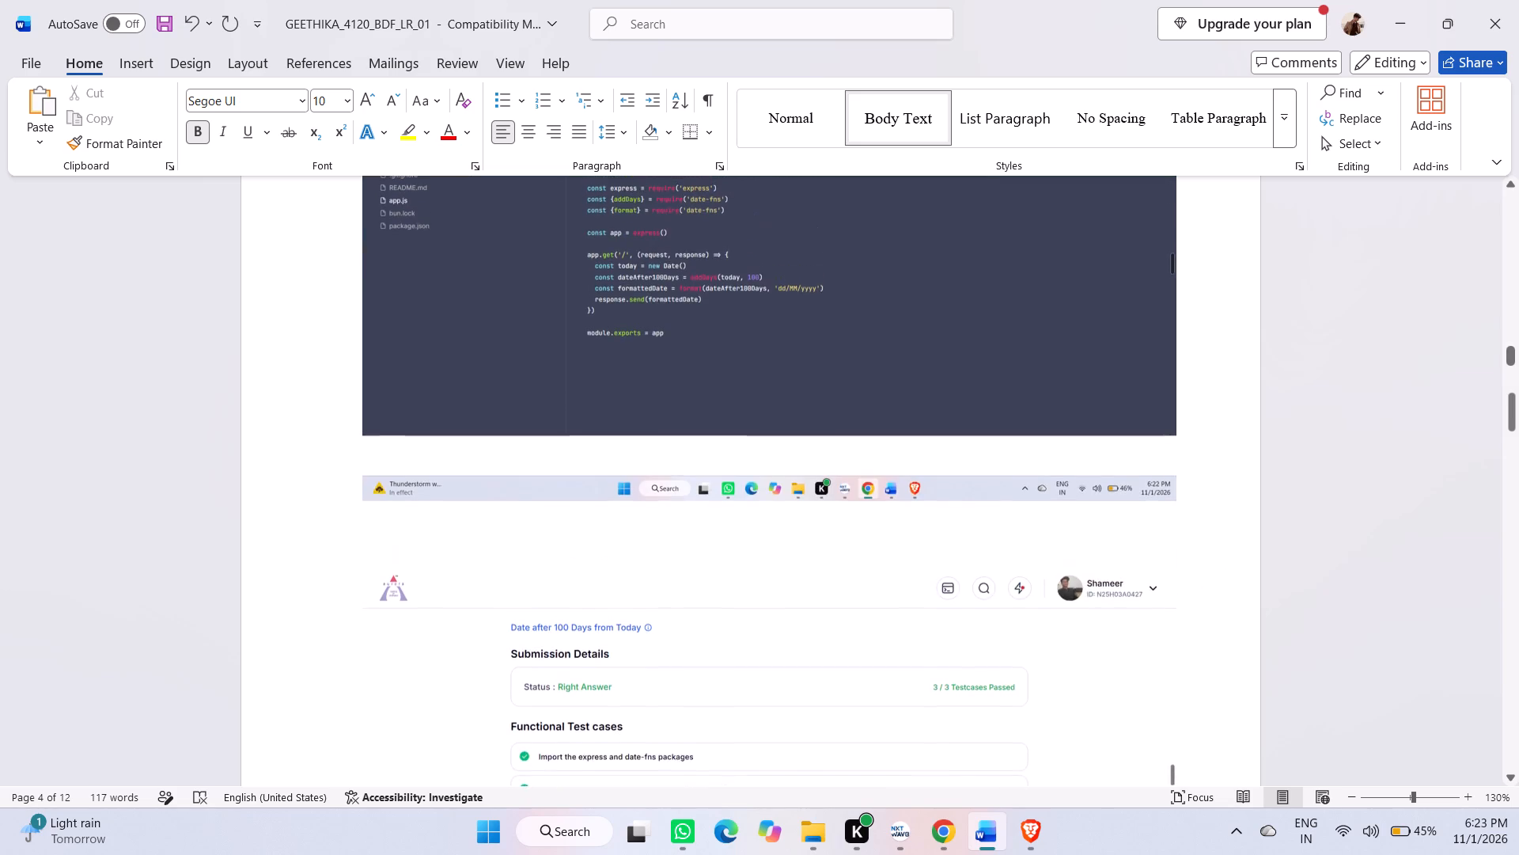
pyautogui.scroll(20, 1176, 552)
pyautogui.scroll(8, 1176, 552)
pyautogui.click(784, 377)
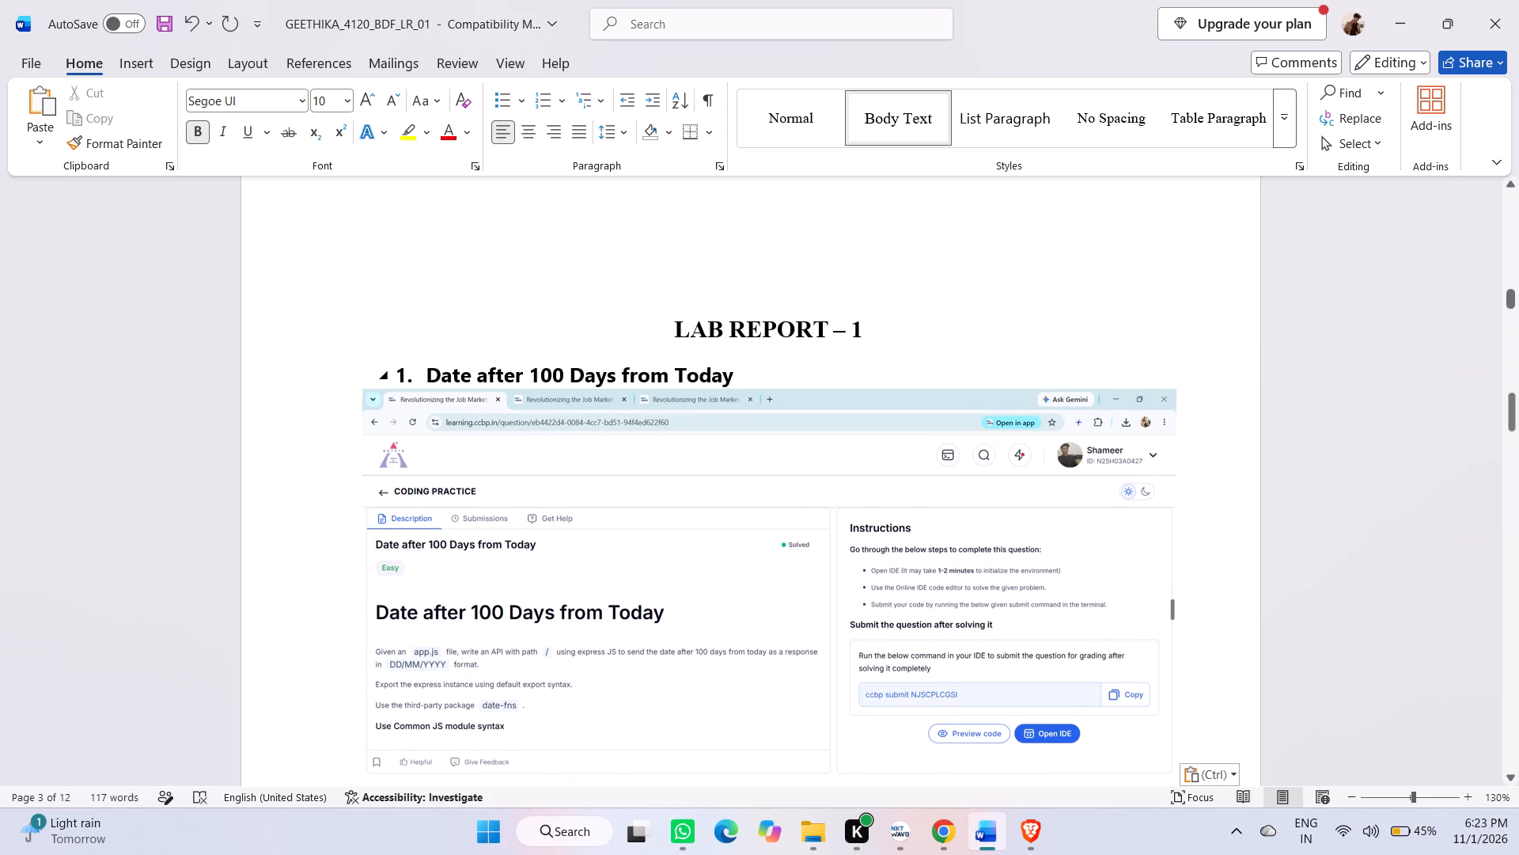
pyautogui.press('Return')
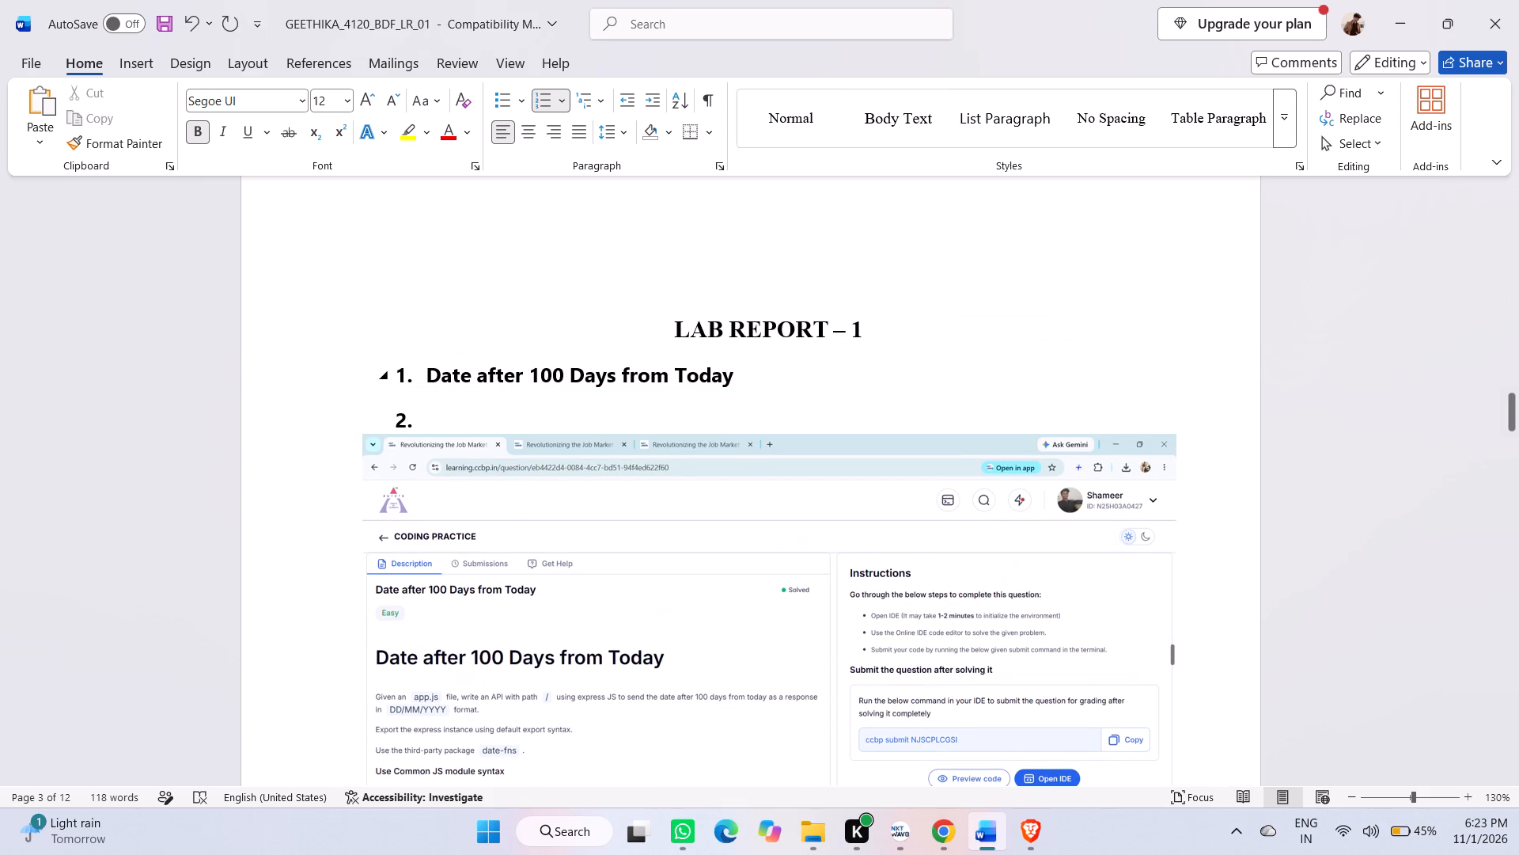
pyautogui.press('BackSpace')
pyautogui.press('BackSpace')
# Review the layout of the screenshots from the Date after 100 Days question through to the Today's Date submission details.
pyautogui.scroll(-3, 786, 355)
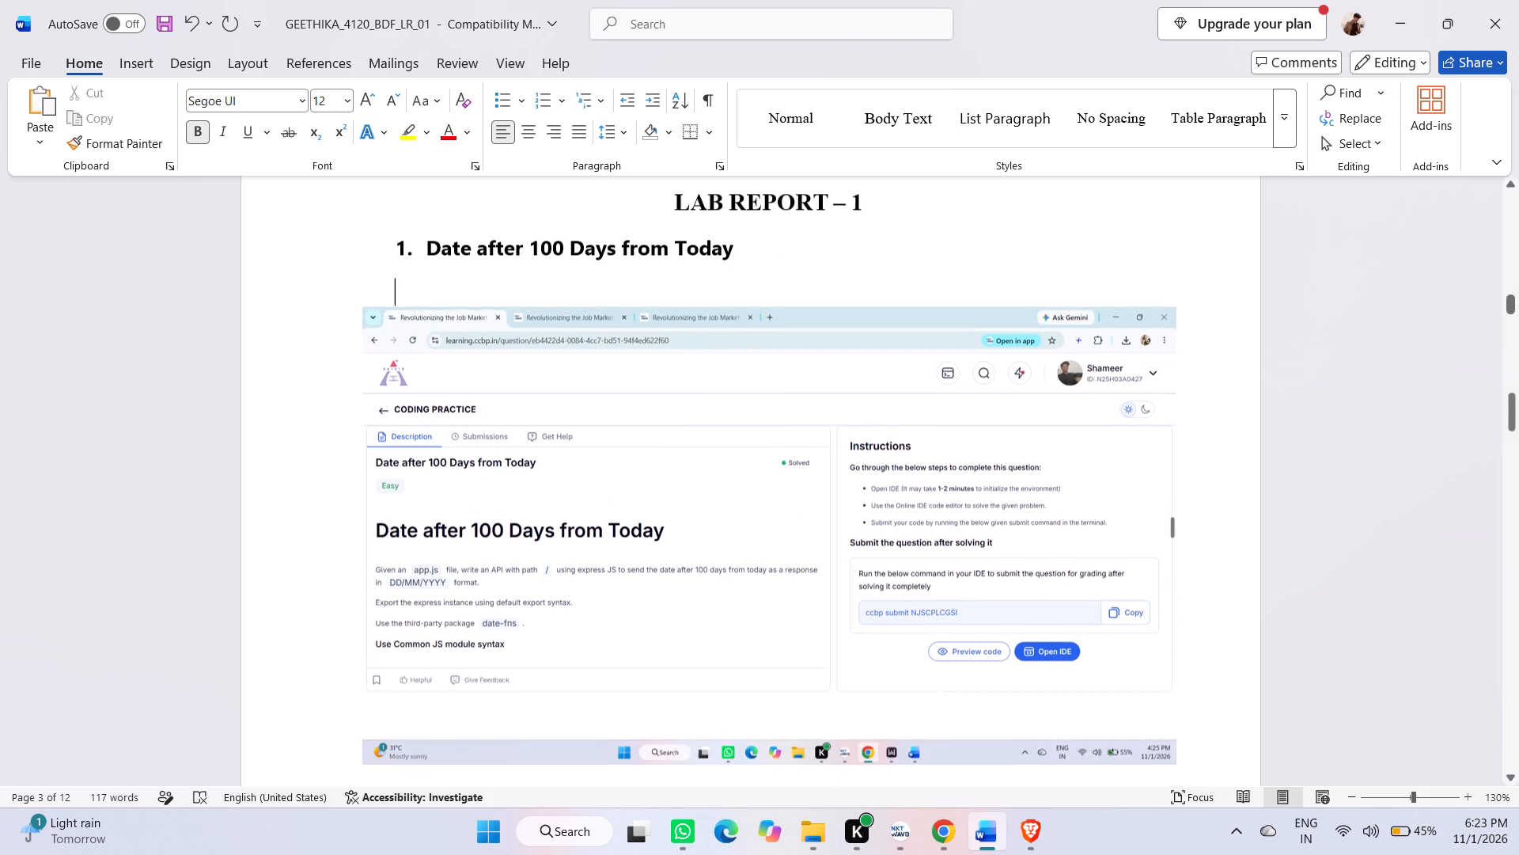
pyautogui.scroll(-10, 788, 345)
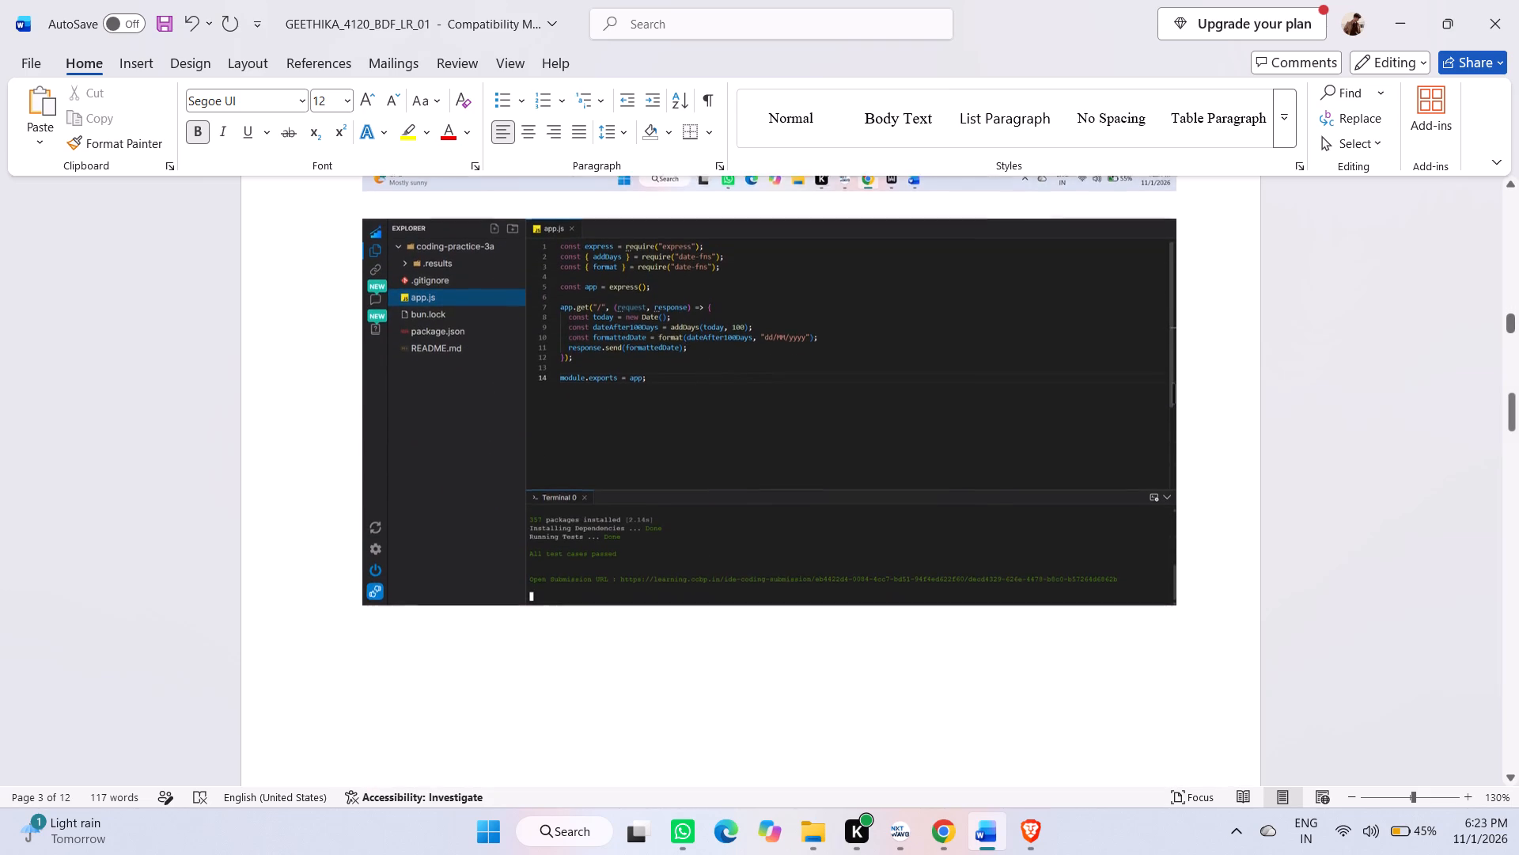
pyautogui.scroll(-16, 805, 303)
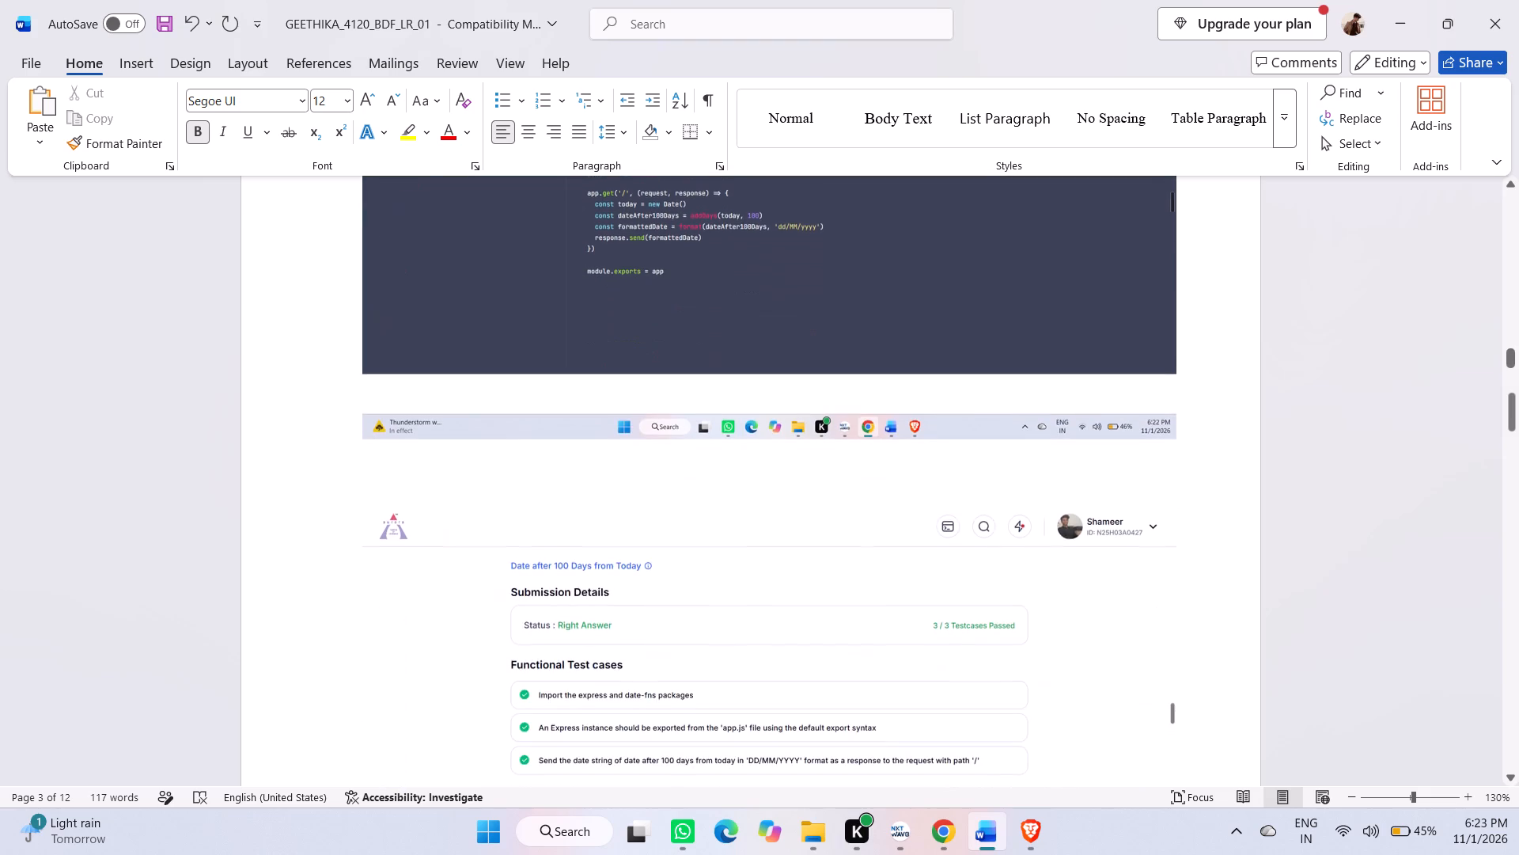
pyautogui.scroll(-4, 812, 287)
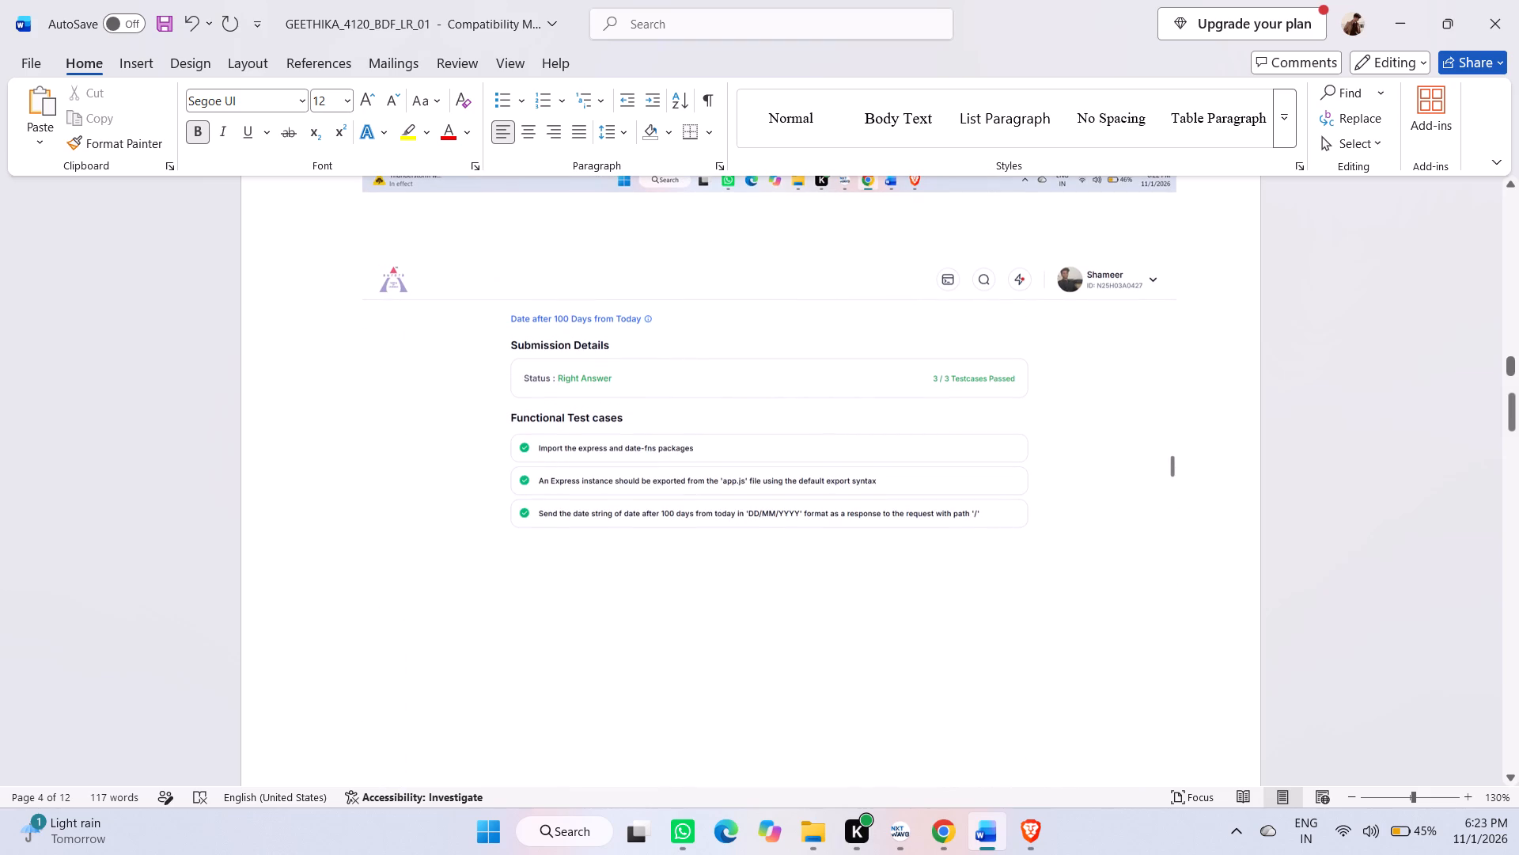
pyautogui.scroll(-3, 818, 274)
pyautogui.scroll(4, 820, 295)
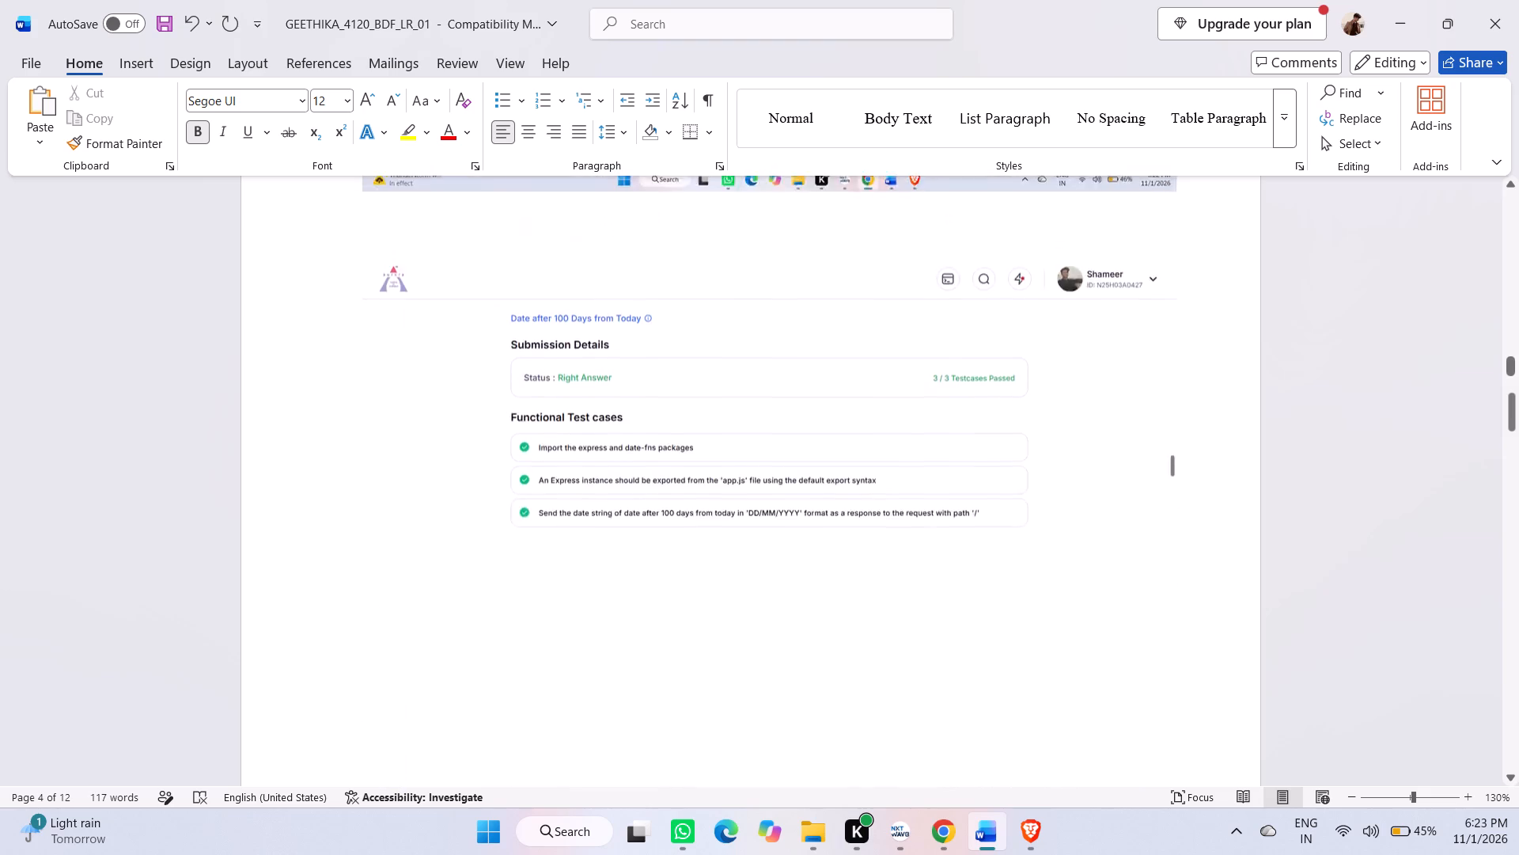
pyautogui.scroll(6, 824, 294)
pyautogui.scroll(-13, 824, 294)
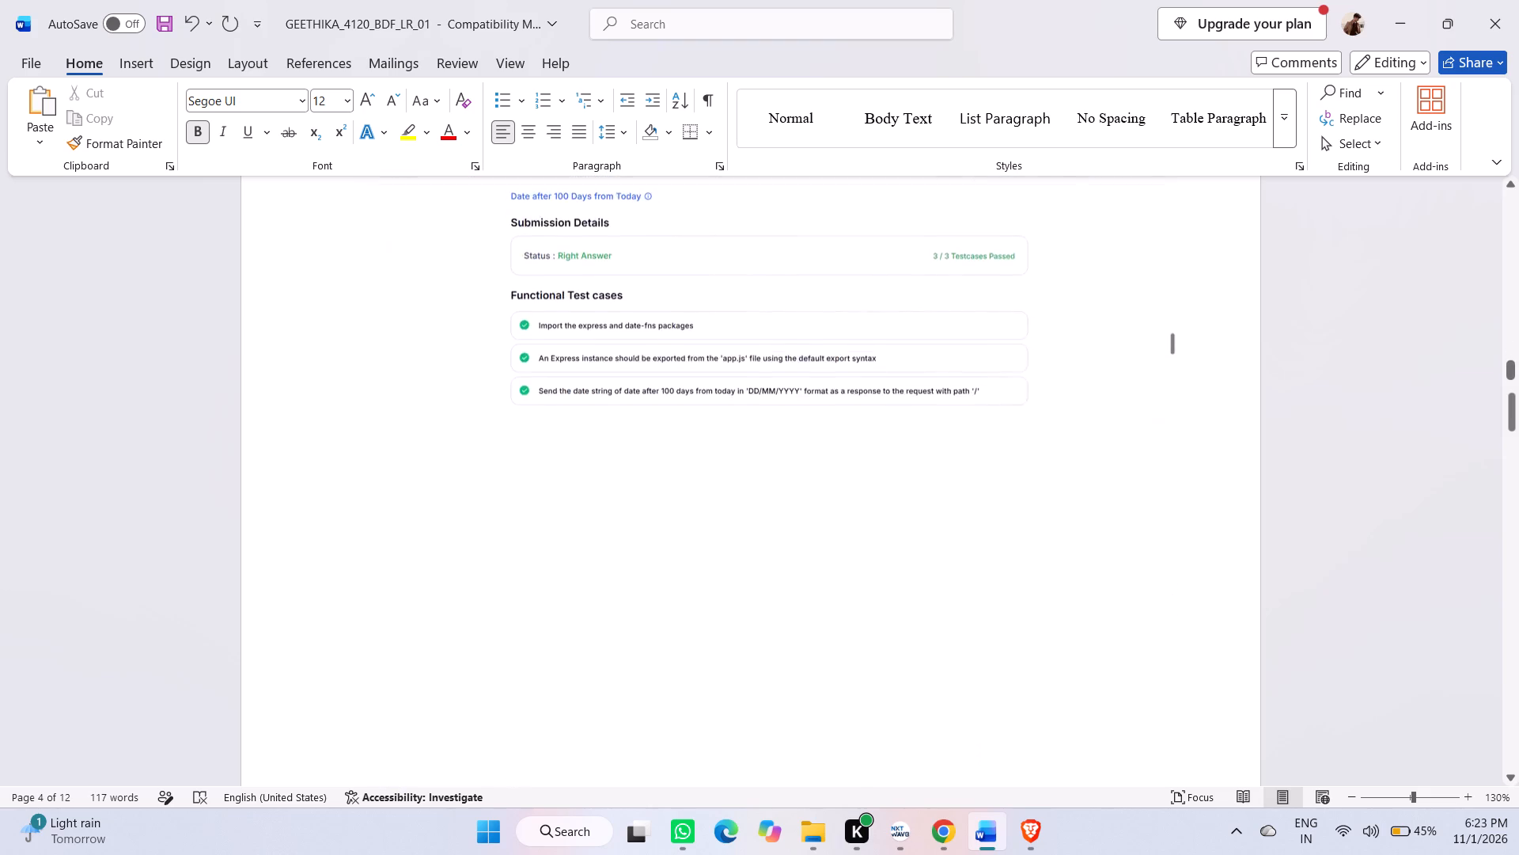
pyautogui.scroll(-16, 824, 287)
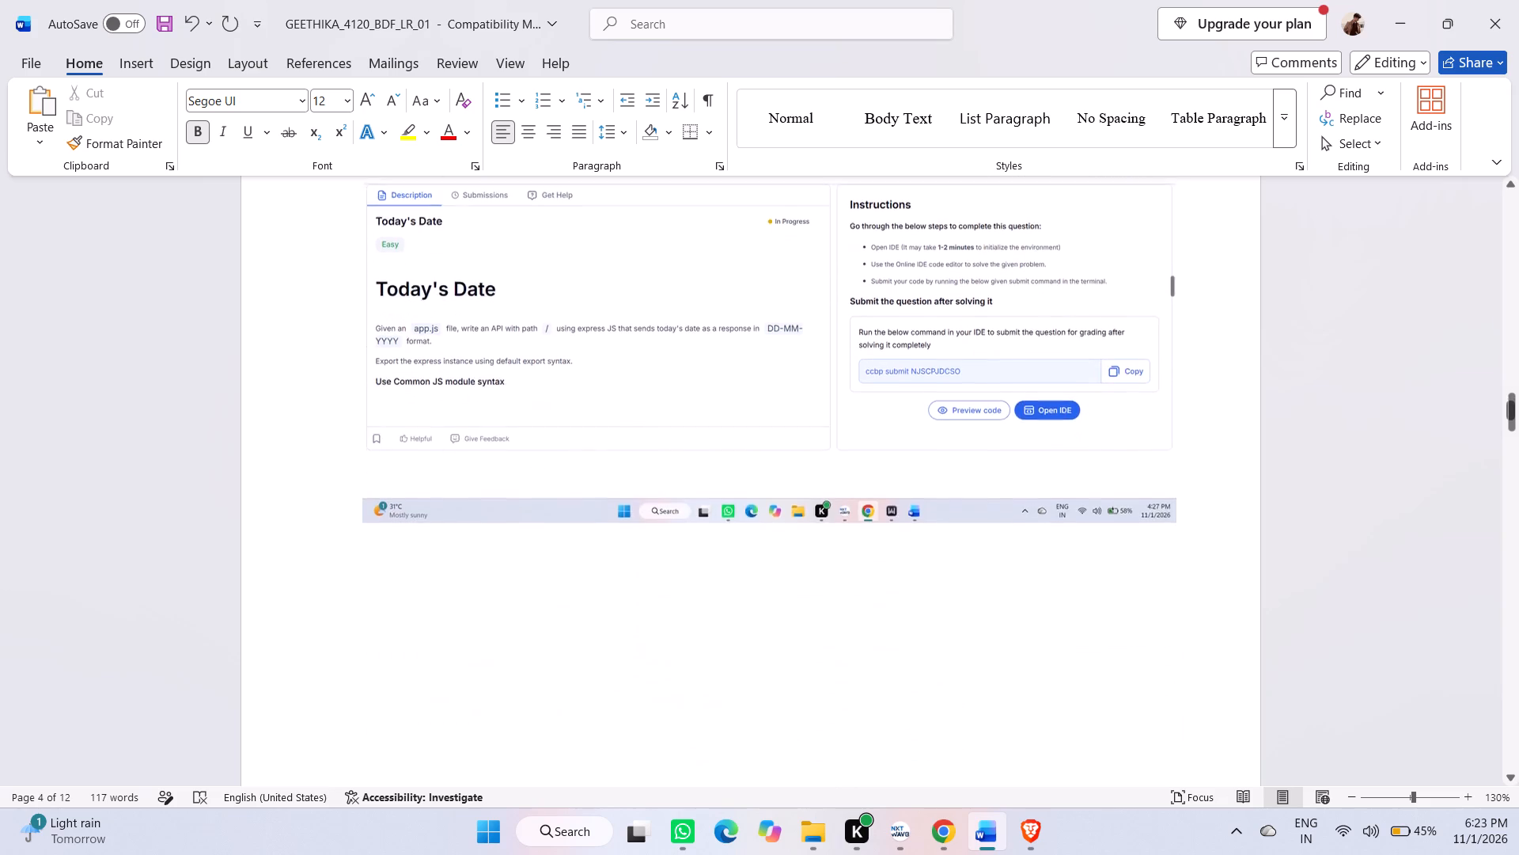
pyautogui.scroll(-16, 798, 305)
pyautogui.scroll(4, 773, 299)
pyautogui.scroll(-5, 773, 299)
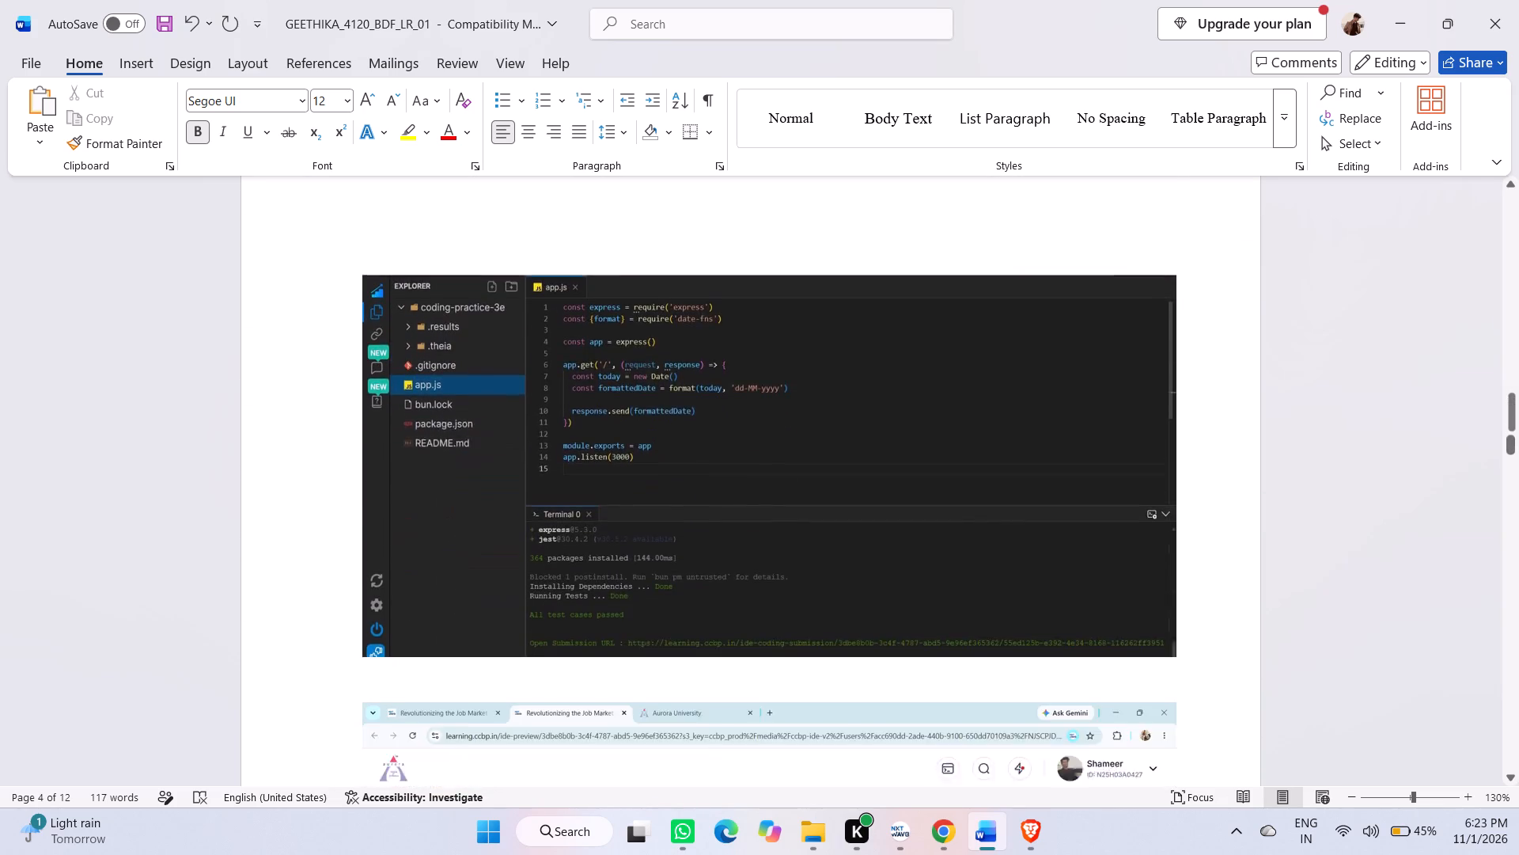
pyautogui.scroll(-7, 772, 306)
pyautogui.scroll(-6, 710, 640)
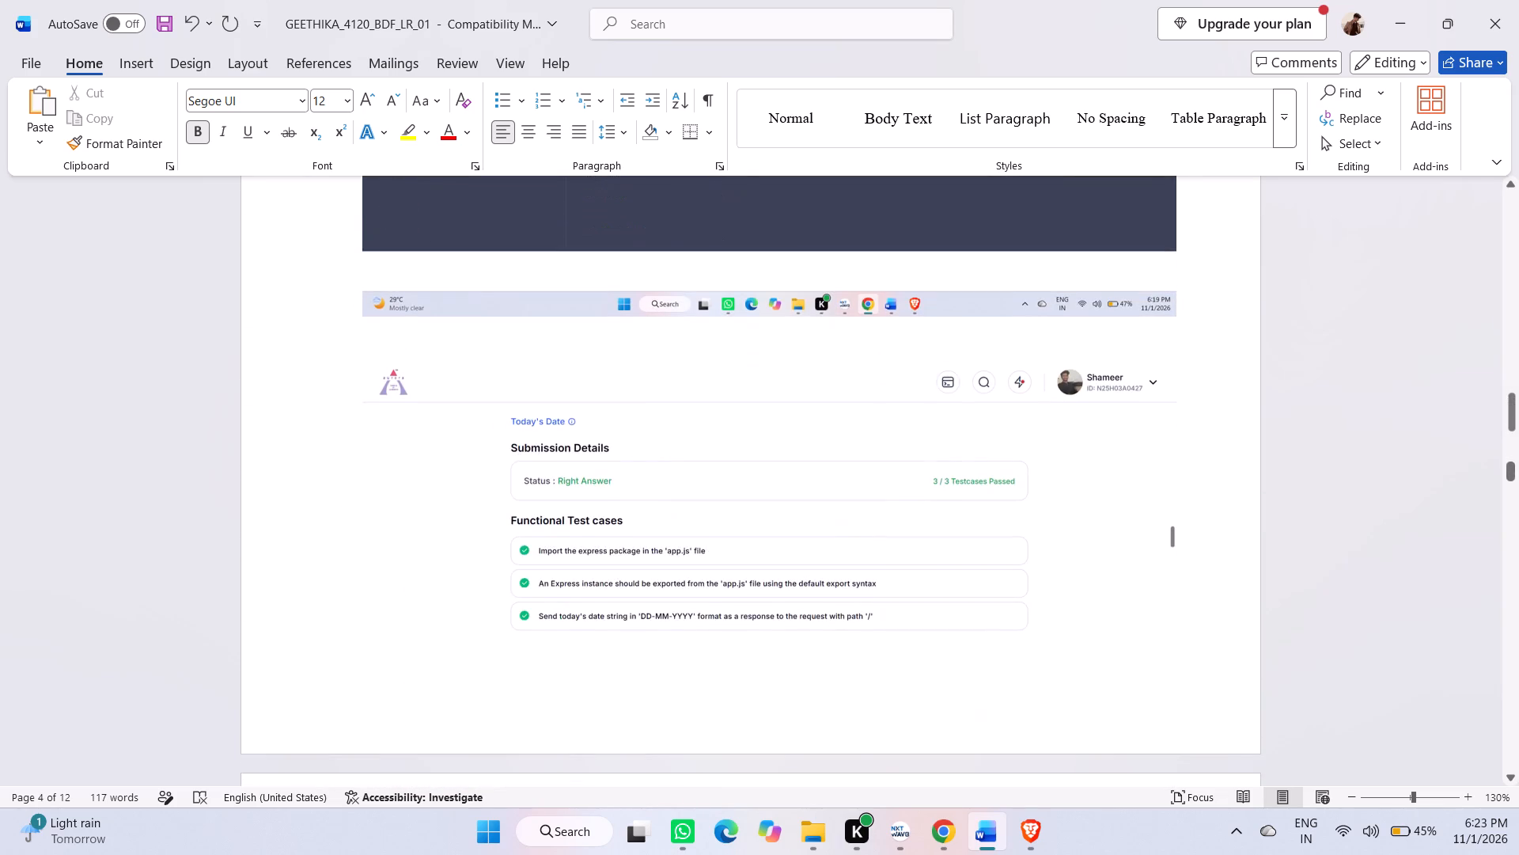
# Move the Today's Date IDE code screenshot up to directly below that exercise's question screenshot, on a new line.
pyautogui.scroll(20, 703, 637)
pyautogui.scroll(6, 703, 637)
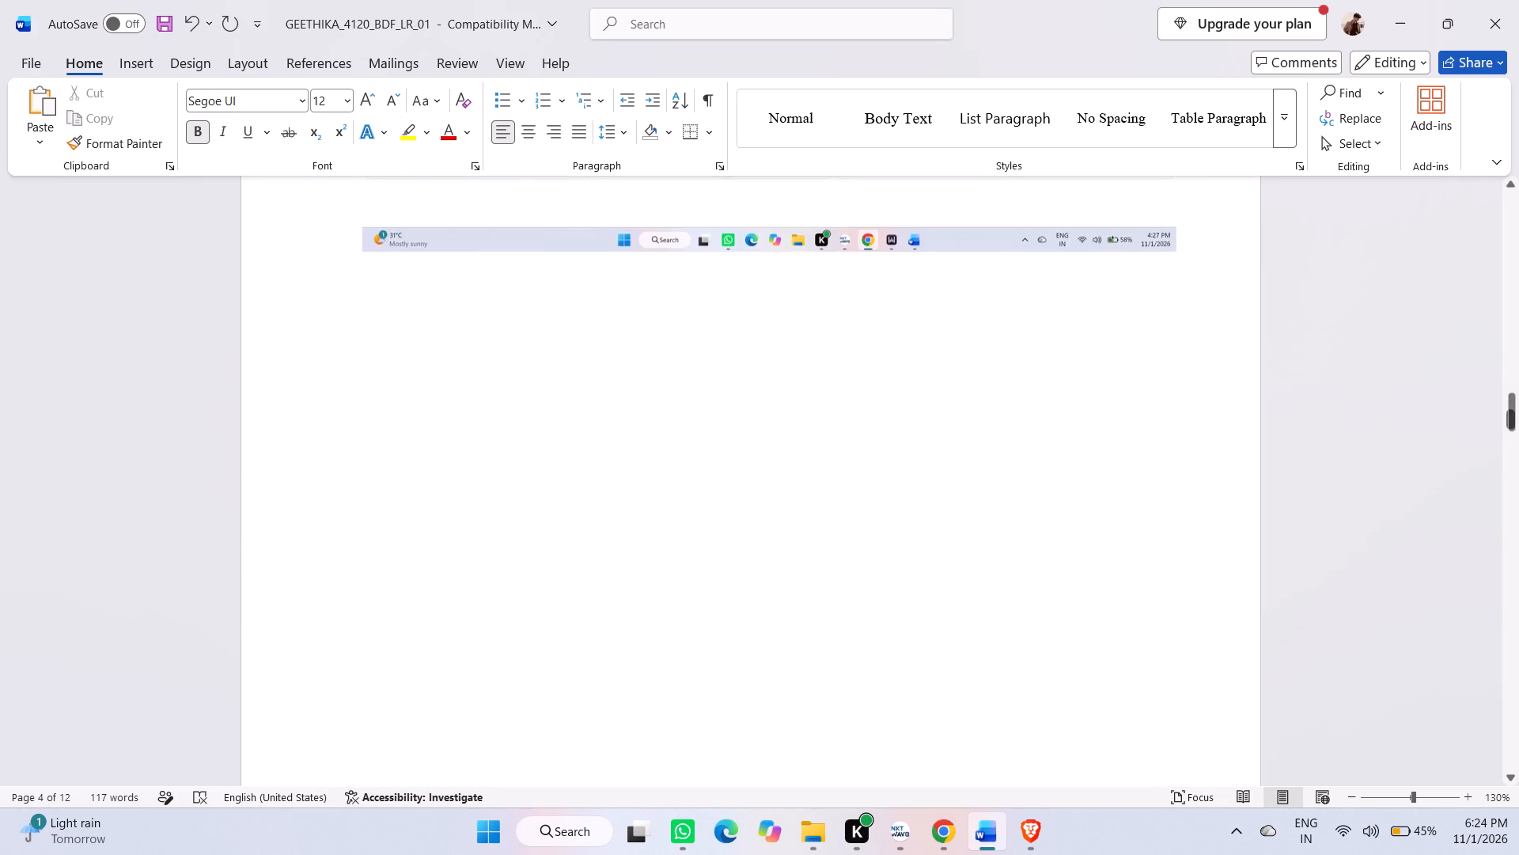
pyautogui.scroll(-9, 704, 632)
pyautogui.click(644, 612)
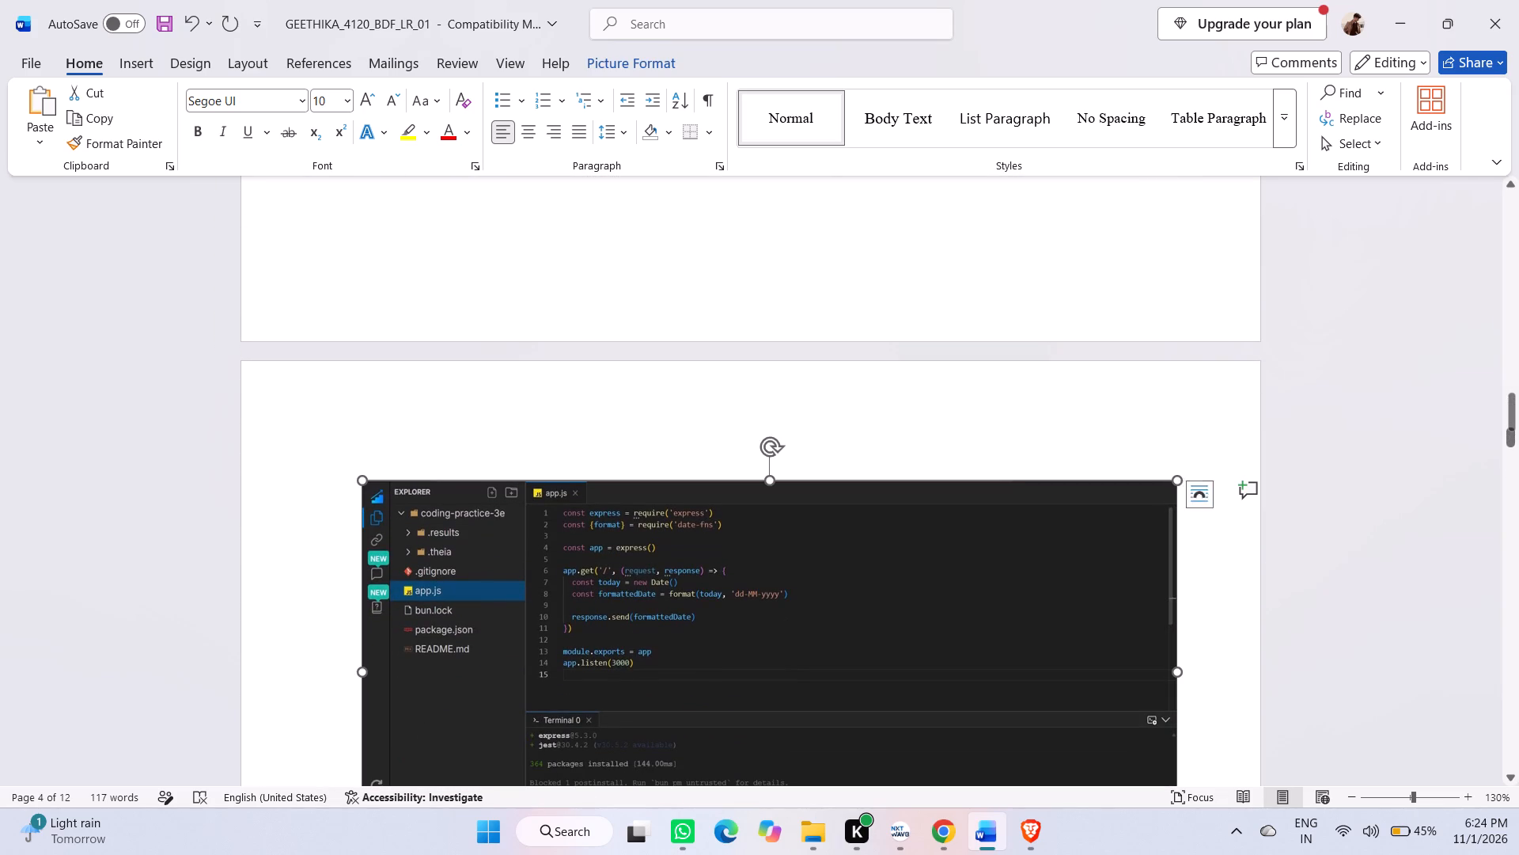
pyautogui.hotkey('ctrl', 'x')
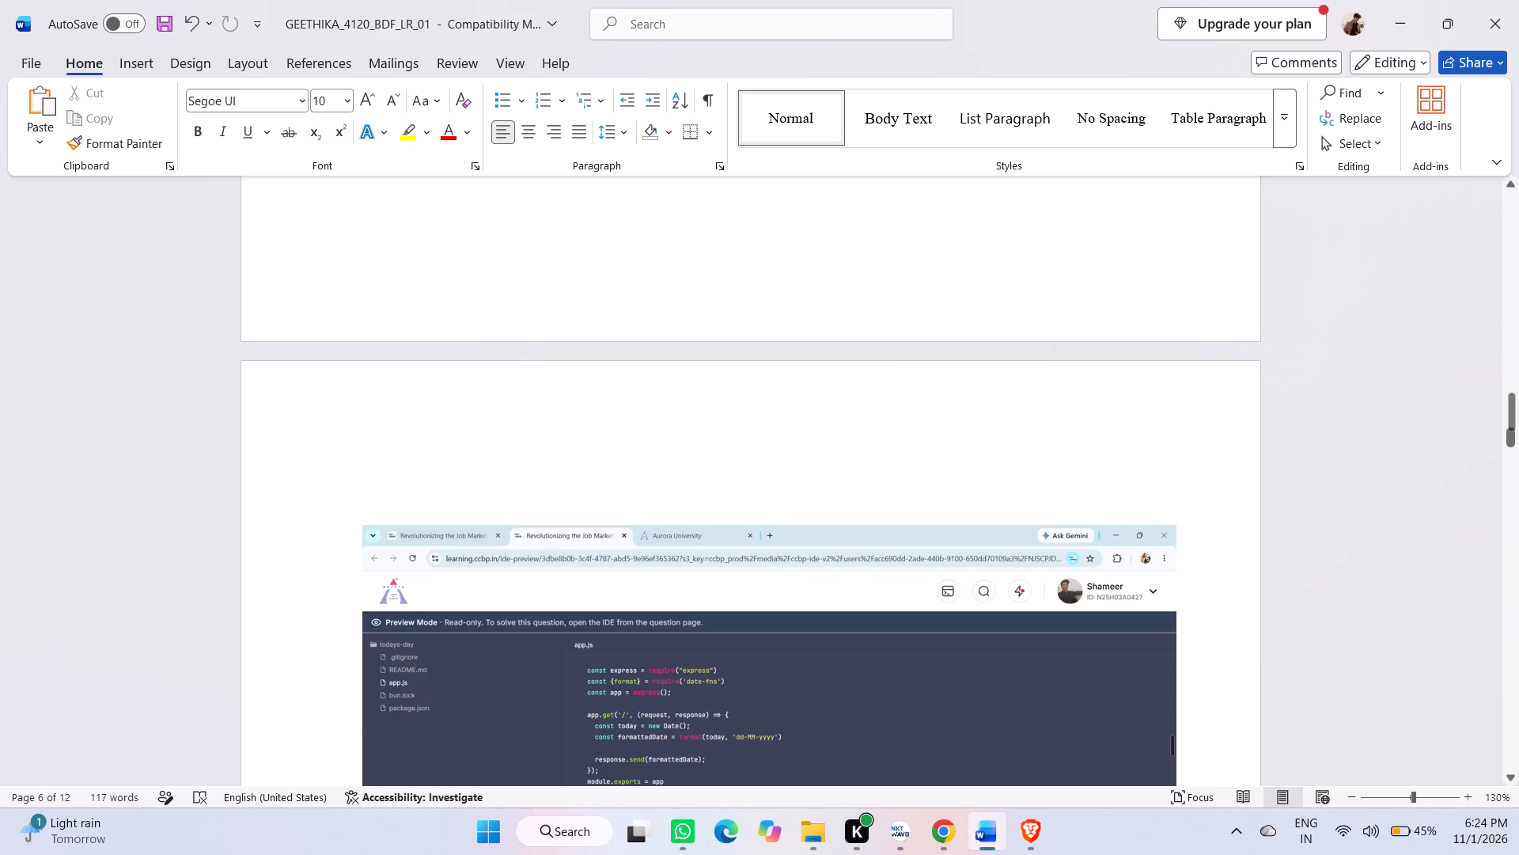
pyautogui.scroll(11, 644, 612)
pyautogui.click(453, 510)
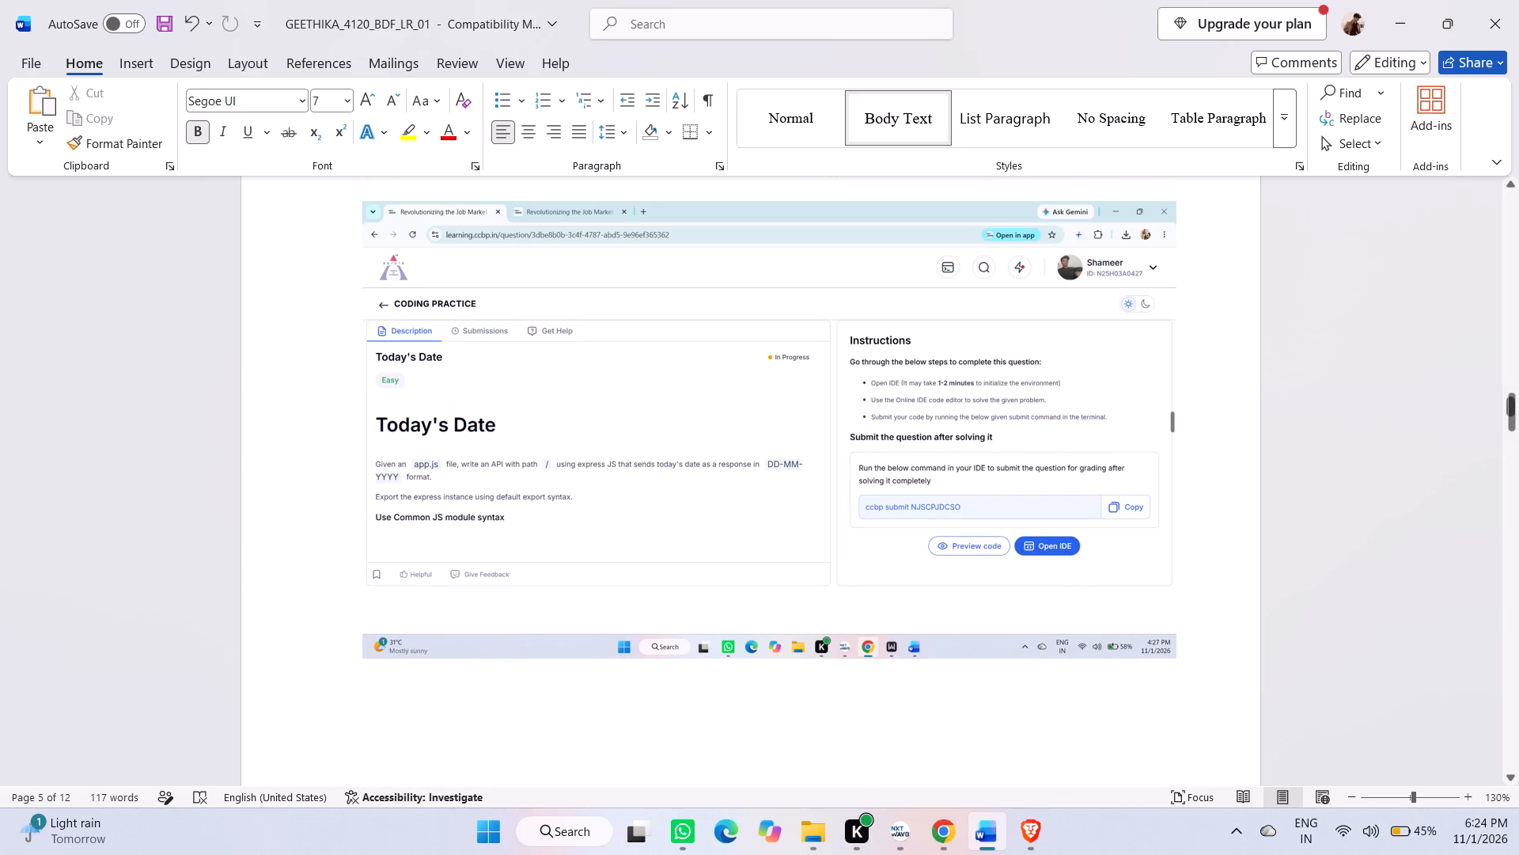
pyautogui.click(1191, 638)
pyautogui.press('Return')
pyautogui.press('Return')
pyautogui.hotkey('ctrl', 'v')
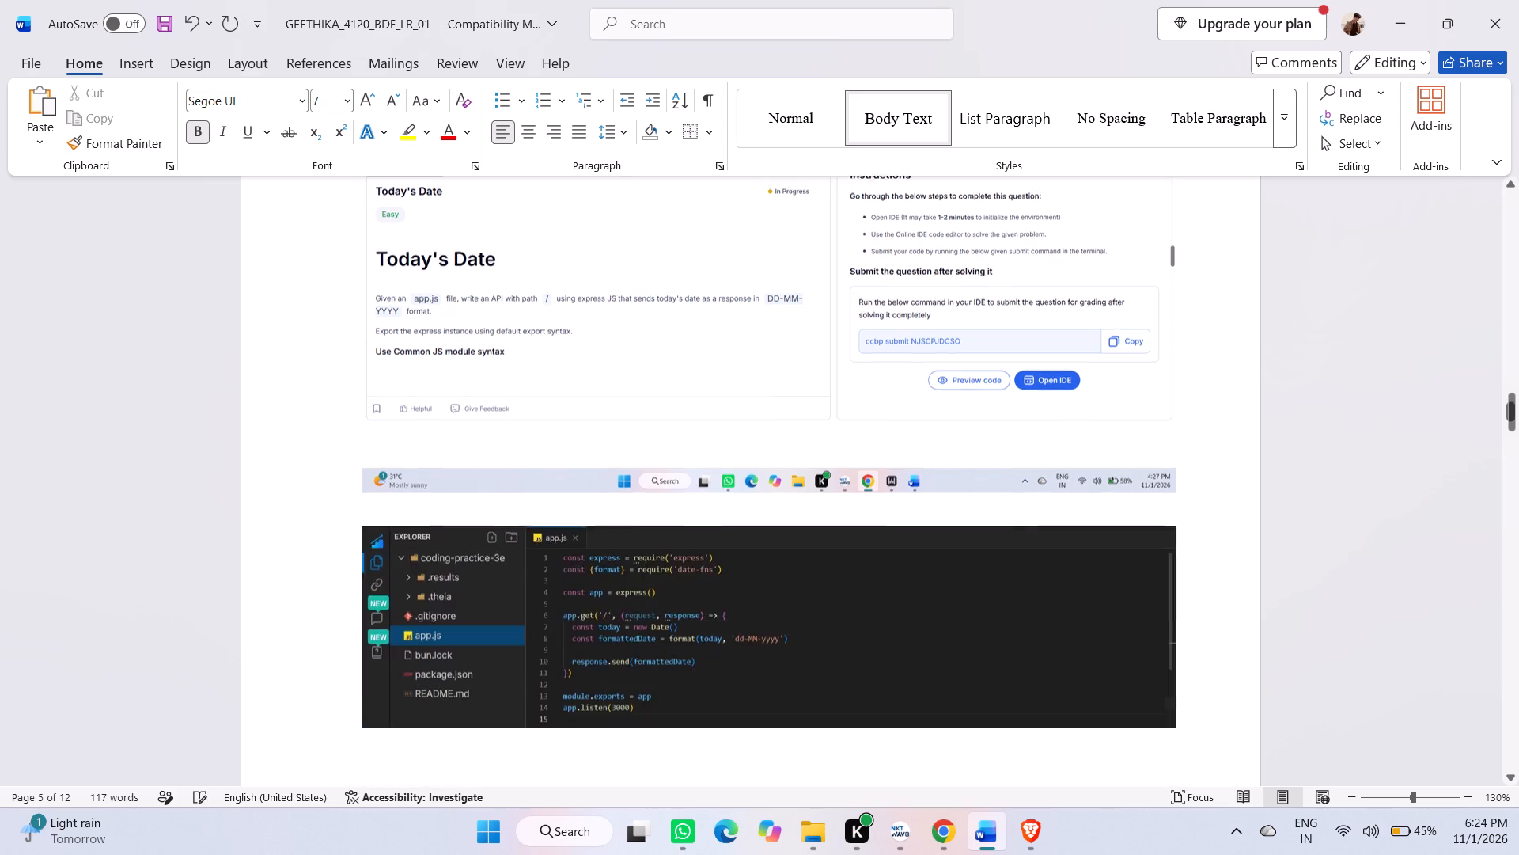
pyautogui.click(1191, 638)
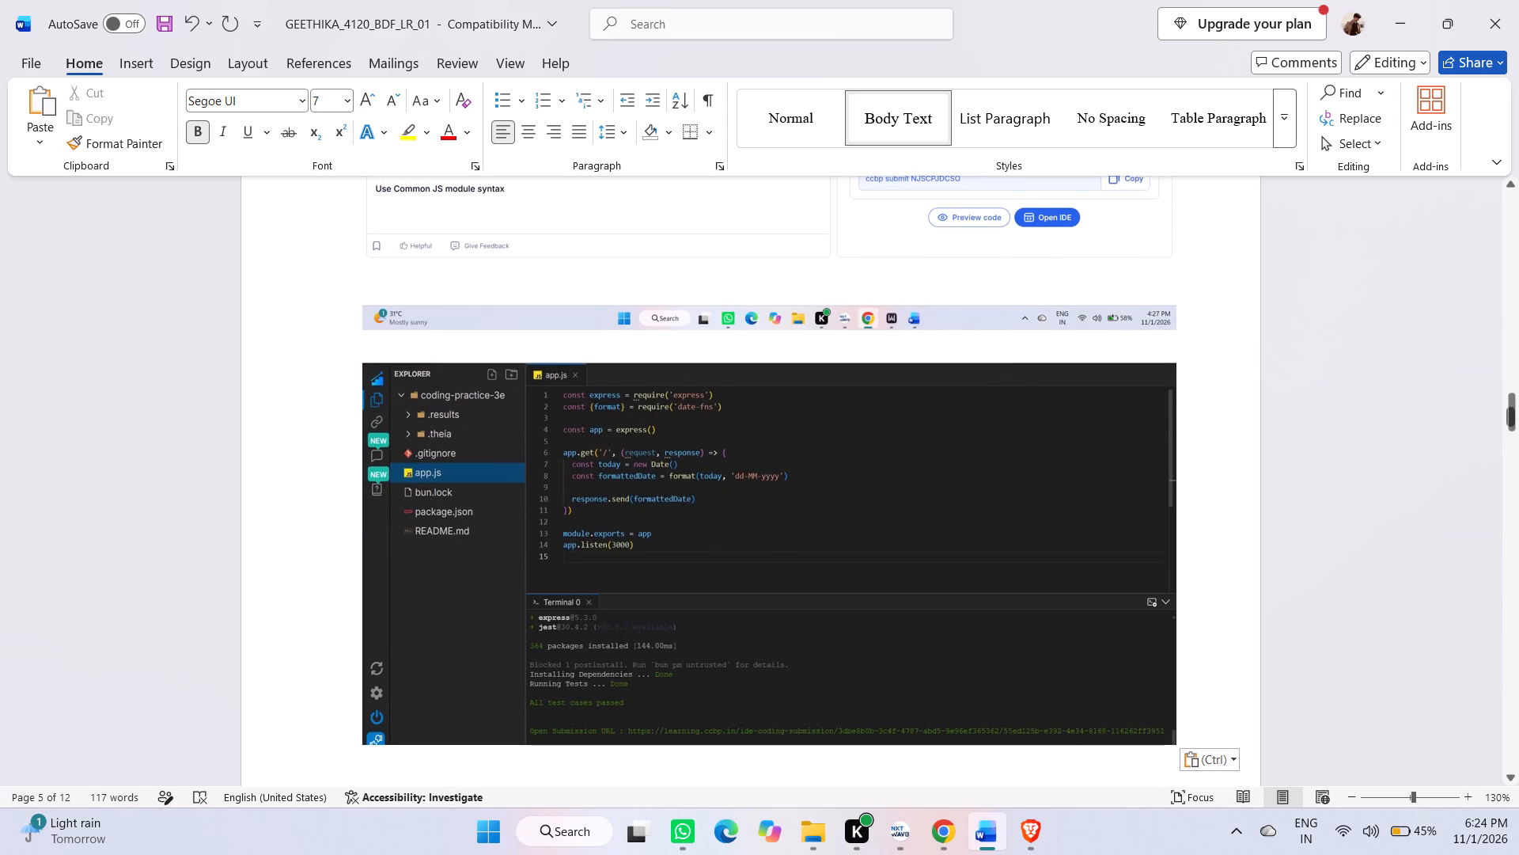
# Review the report from the Today's Date code preview and submission screenshots through the API Routing question and IDE code screenshots.
pyautogui.scroll(-19, 1209, 526)
pyautogui.scroll(-5, 1196, 590)
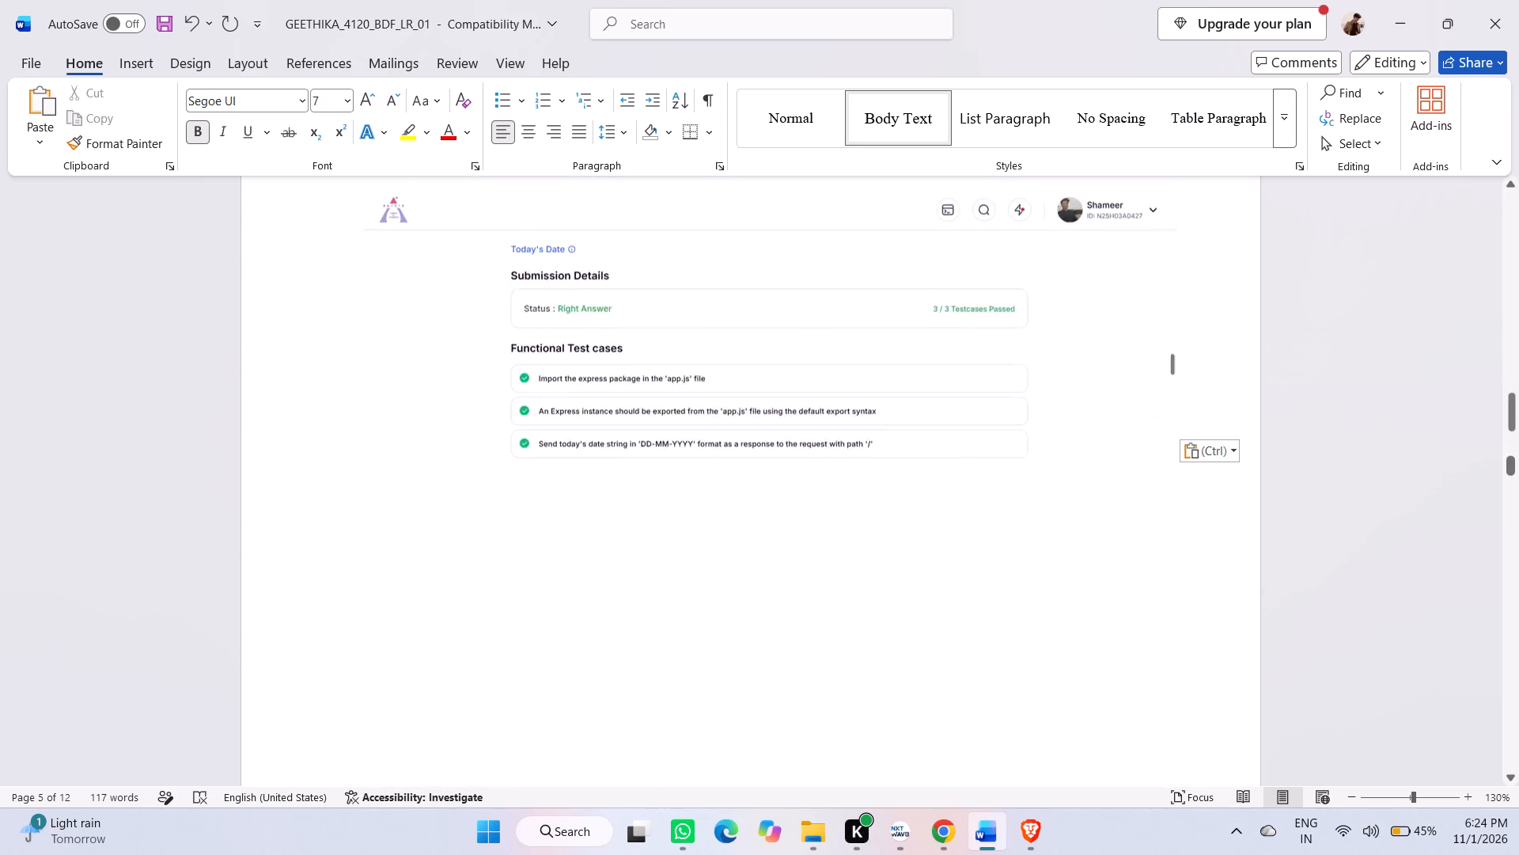
pyautogui.scroll(-16, 1195, 591)
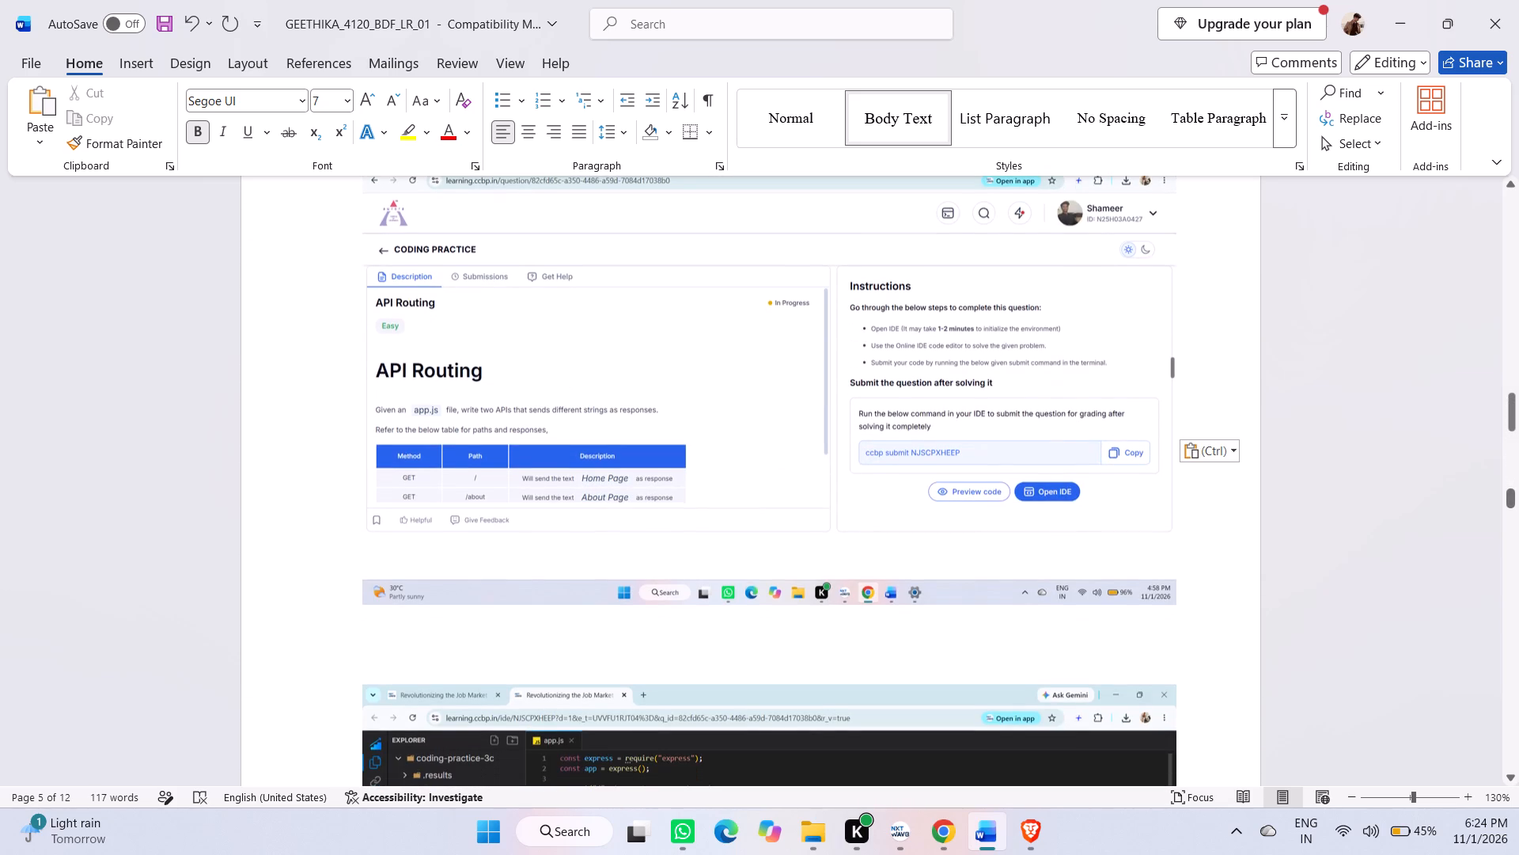
pyautogui.scroll(1, 1163, 619)
pyautogui.scroll(-6, 1162, 619)
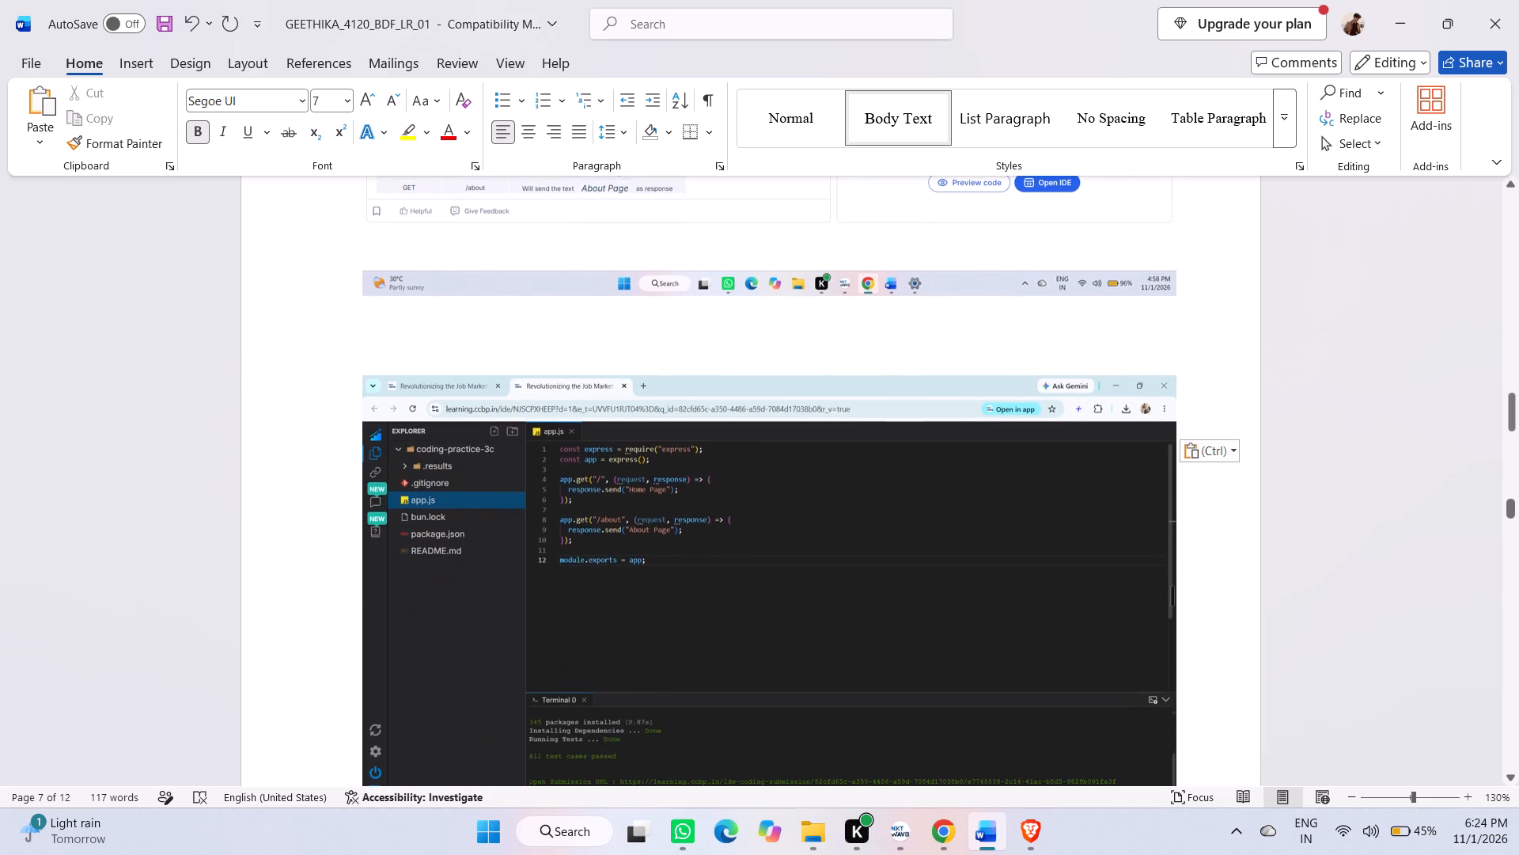
pyautogui.scroll(-11, 1162, 621)
pyautogui.scroll(1, 1157, 656)
pyautogui.scroll(-2, 1157, 656)
pyautogui.scroll(1, 1157, 656)
pyautogui.scroll(-1, 1157, 656)
pyautogui.scroll(5, 1157, 656)
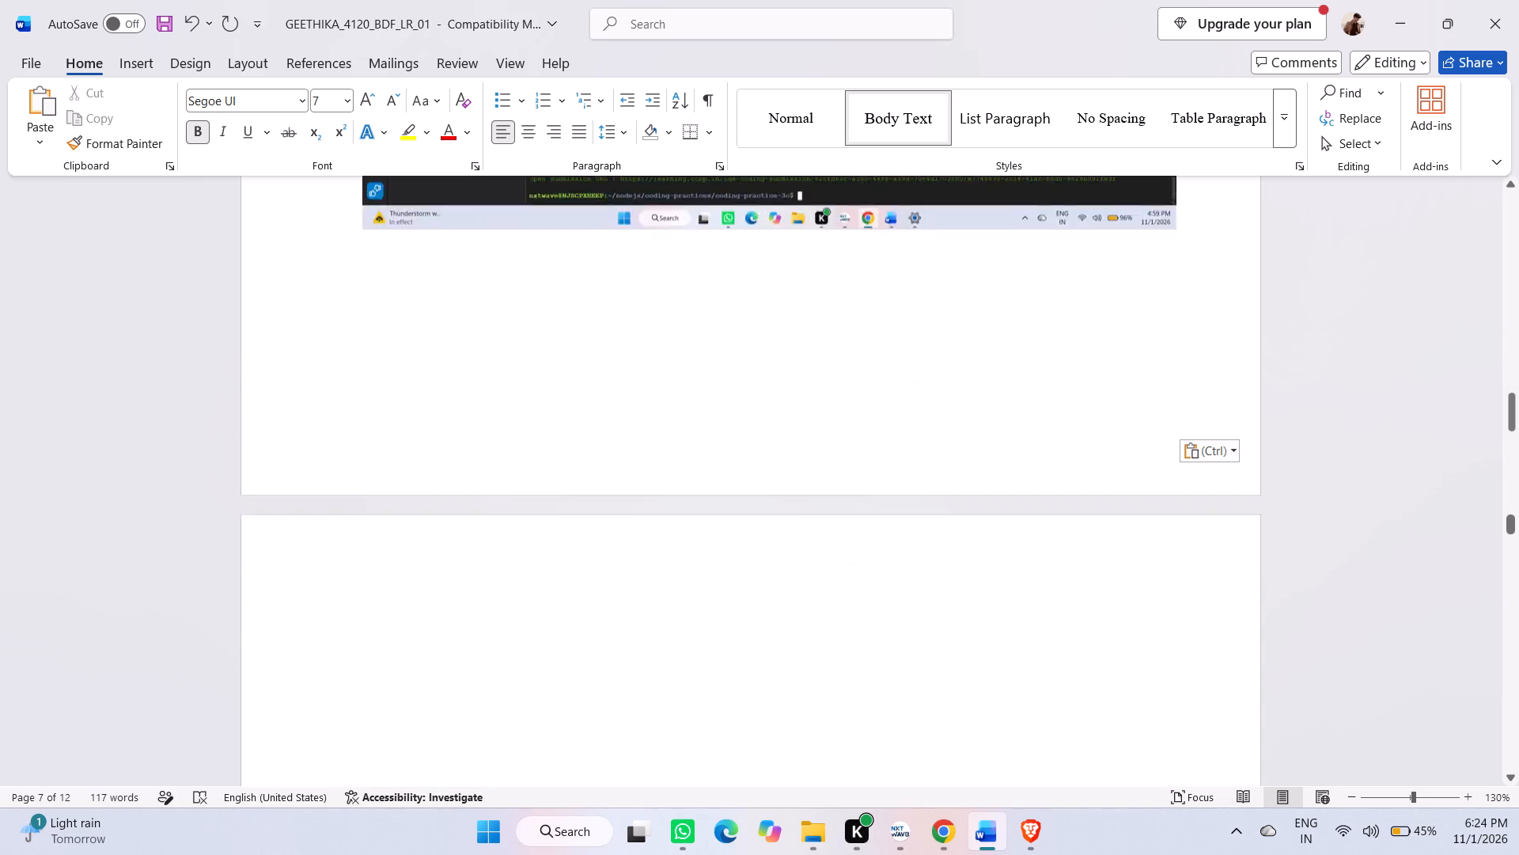
pyautogui.scroll(1, 1157, 656)
pyautogui.scroll(-5, 1157, 656)
pyautogui.scroll(20, 1157, 656)
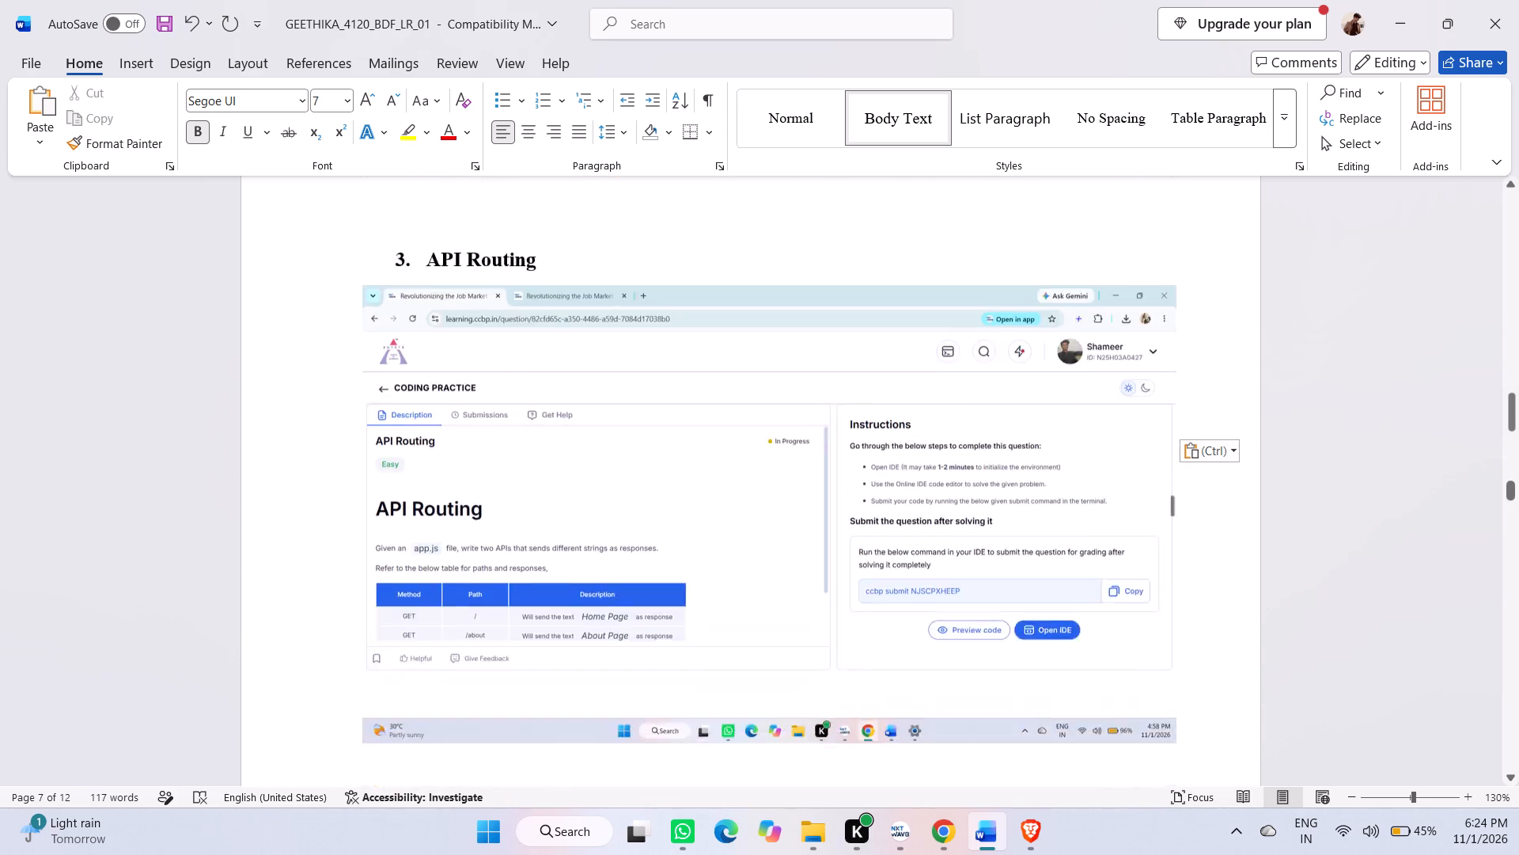
pyautogui.scroll(20, 1177, 641)
pyautogui.scroll(3, 1177, 641)
pyautogui.scroll(-5, 1179, 638)
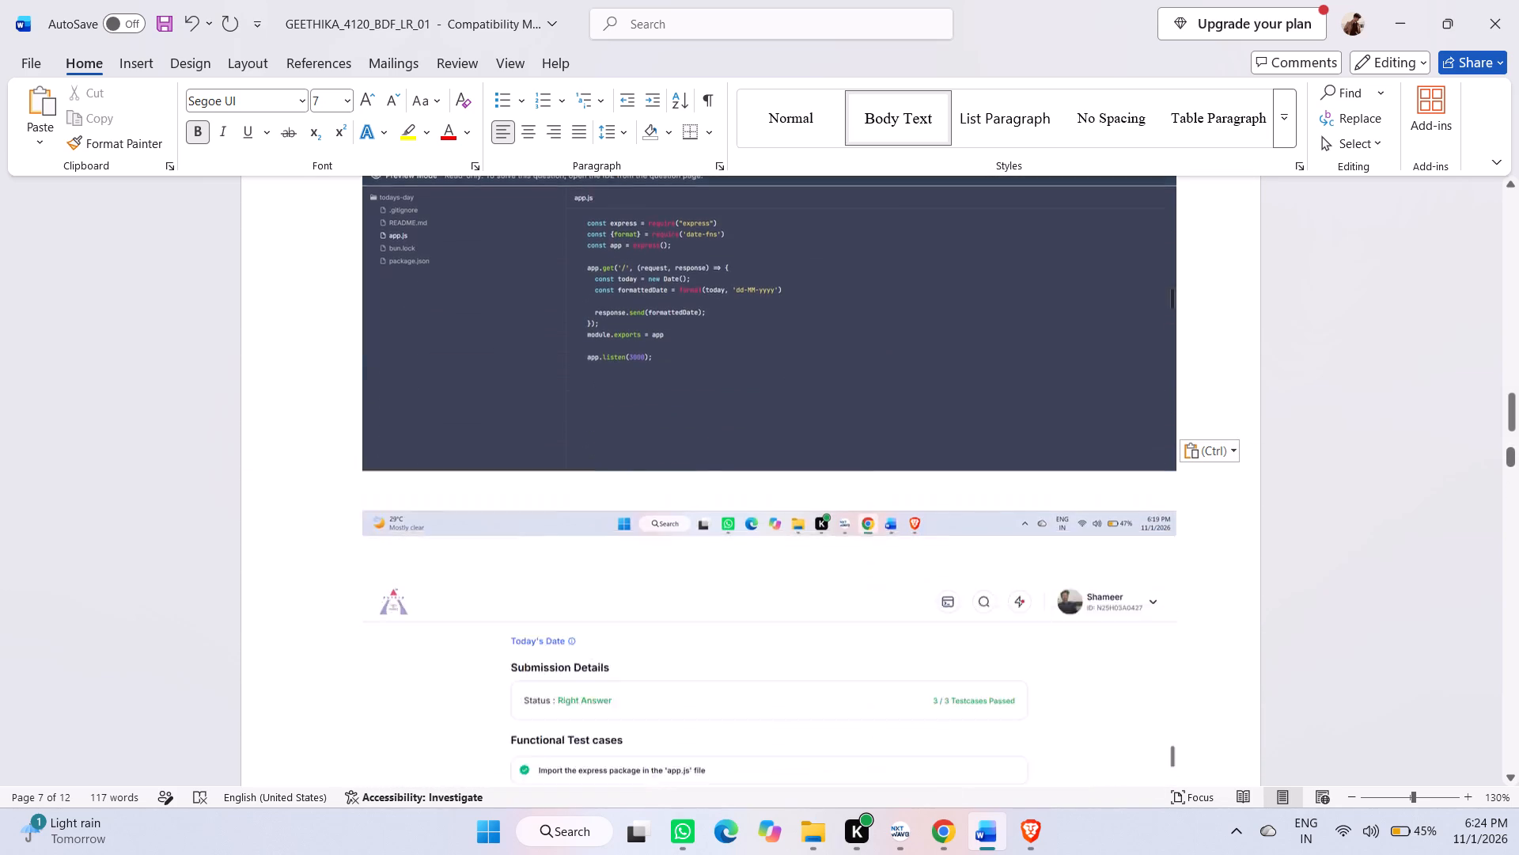
pyautogui.scroll(-20, 1179, 630)
pyautogui.scroll(-5, 1179, 630)
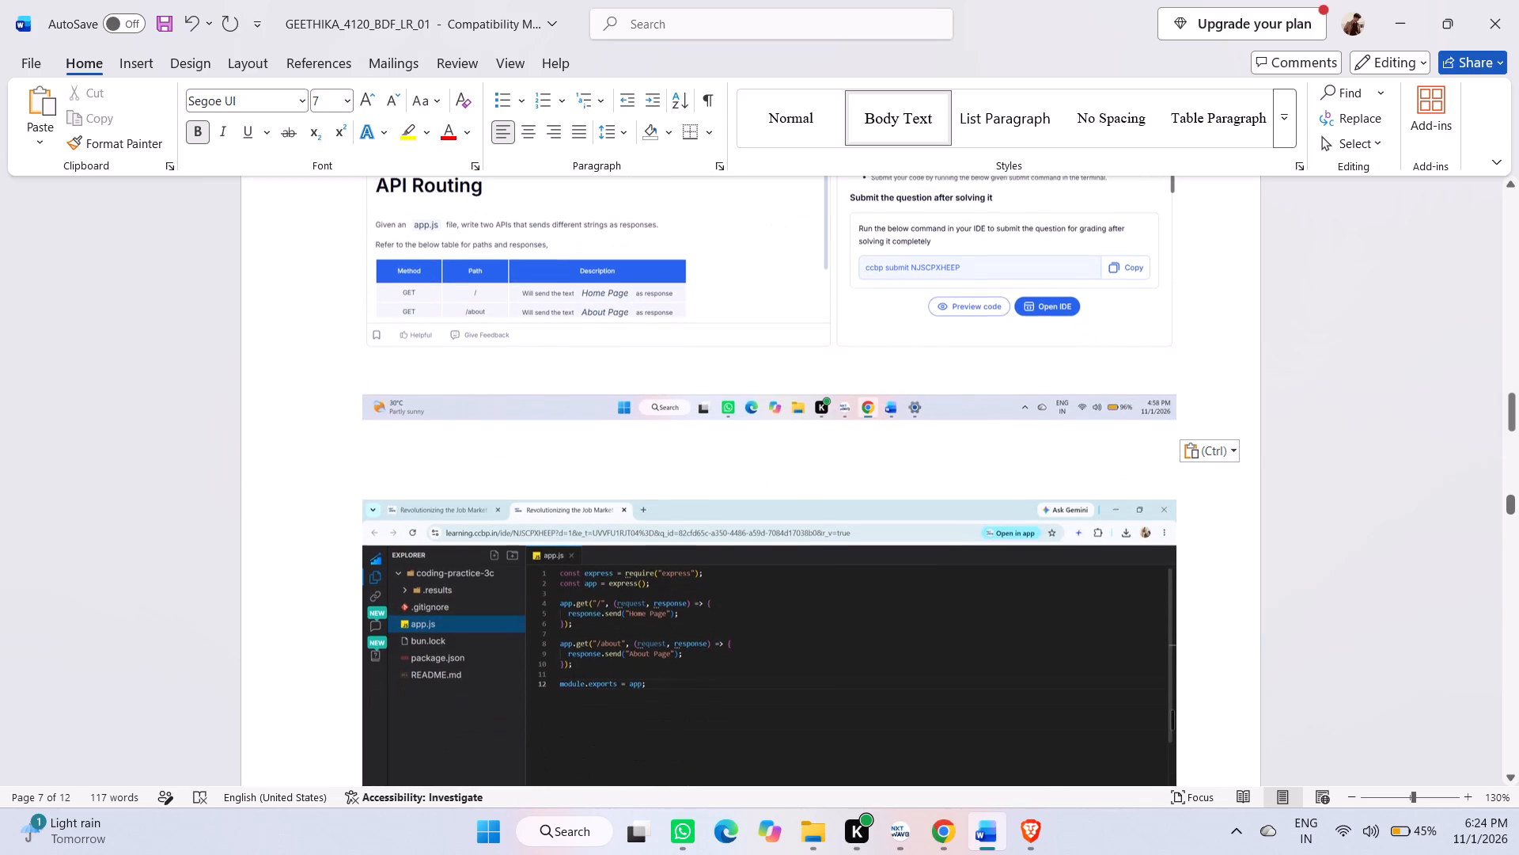
# Switch to Chrome, close the date-after-100-days code preview, and open the API Routing coding practice question from the course page.
pyautogui.click(934, 826)
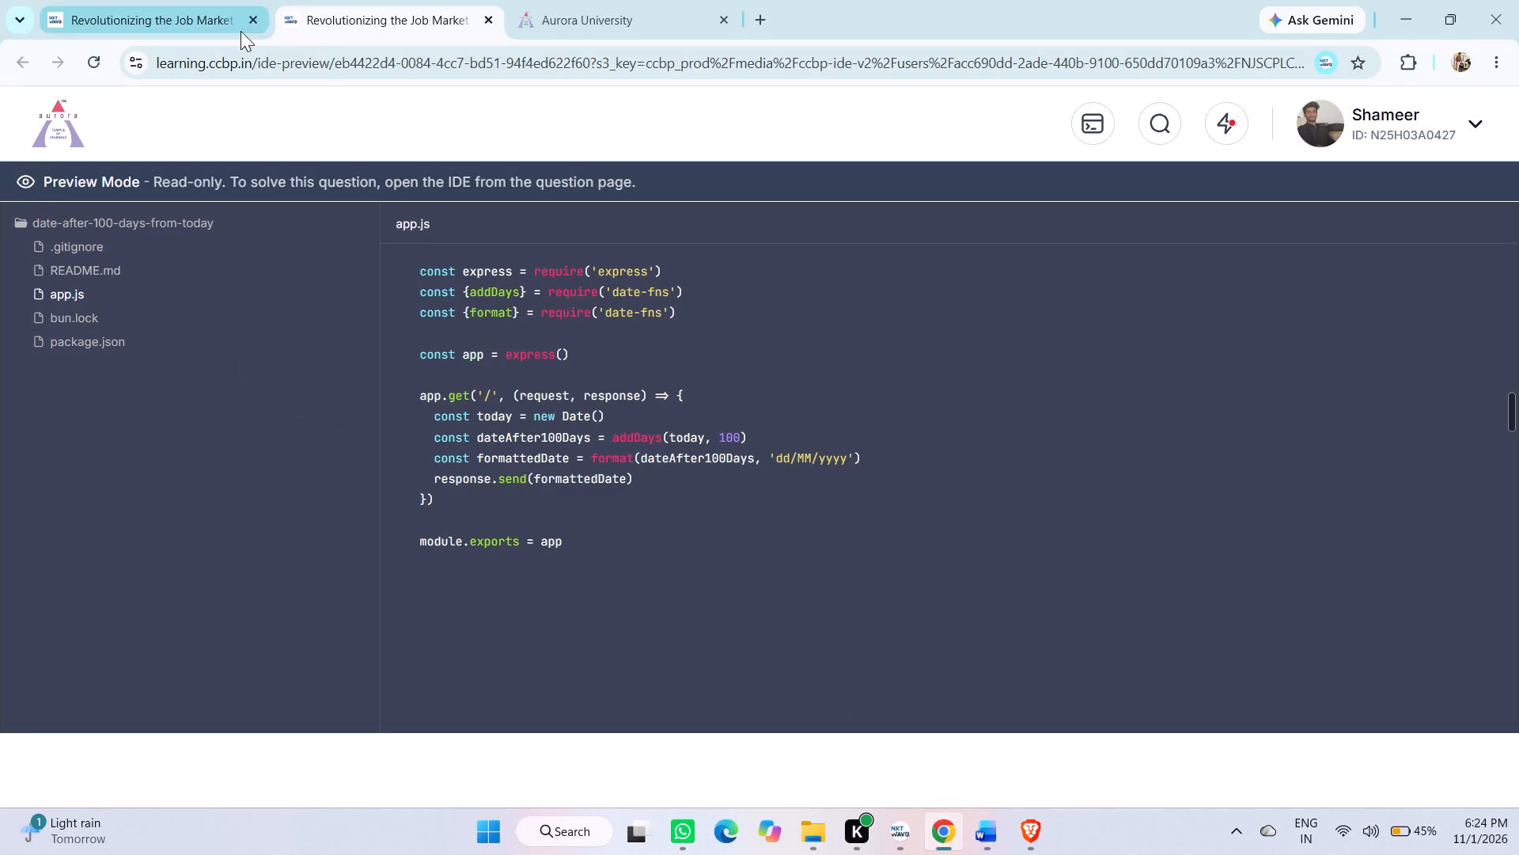
pyautogui.click(493, 24)
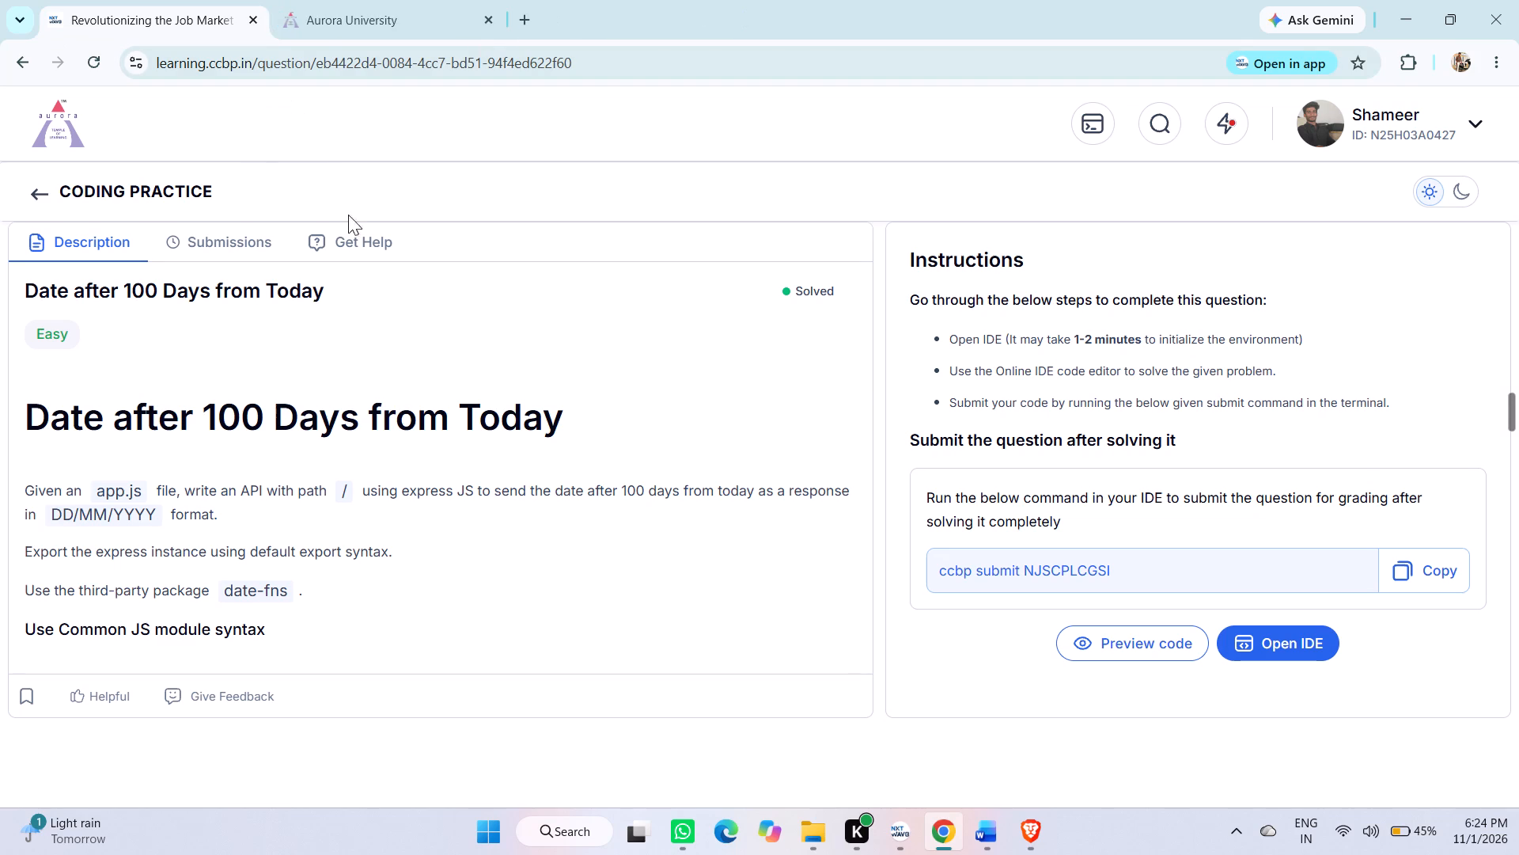
pyautogui.click(40, 192)
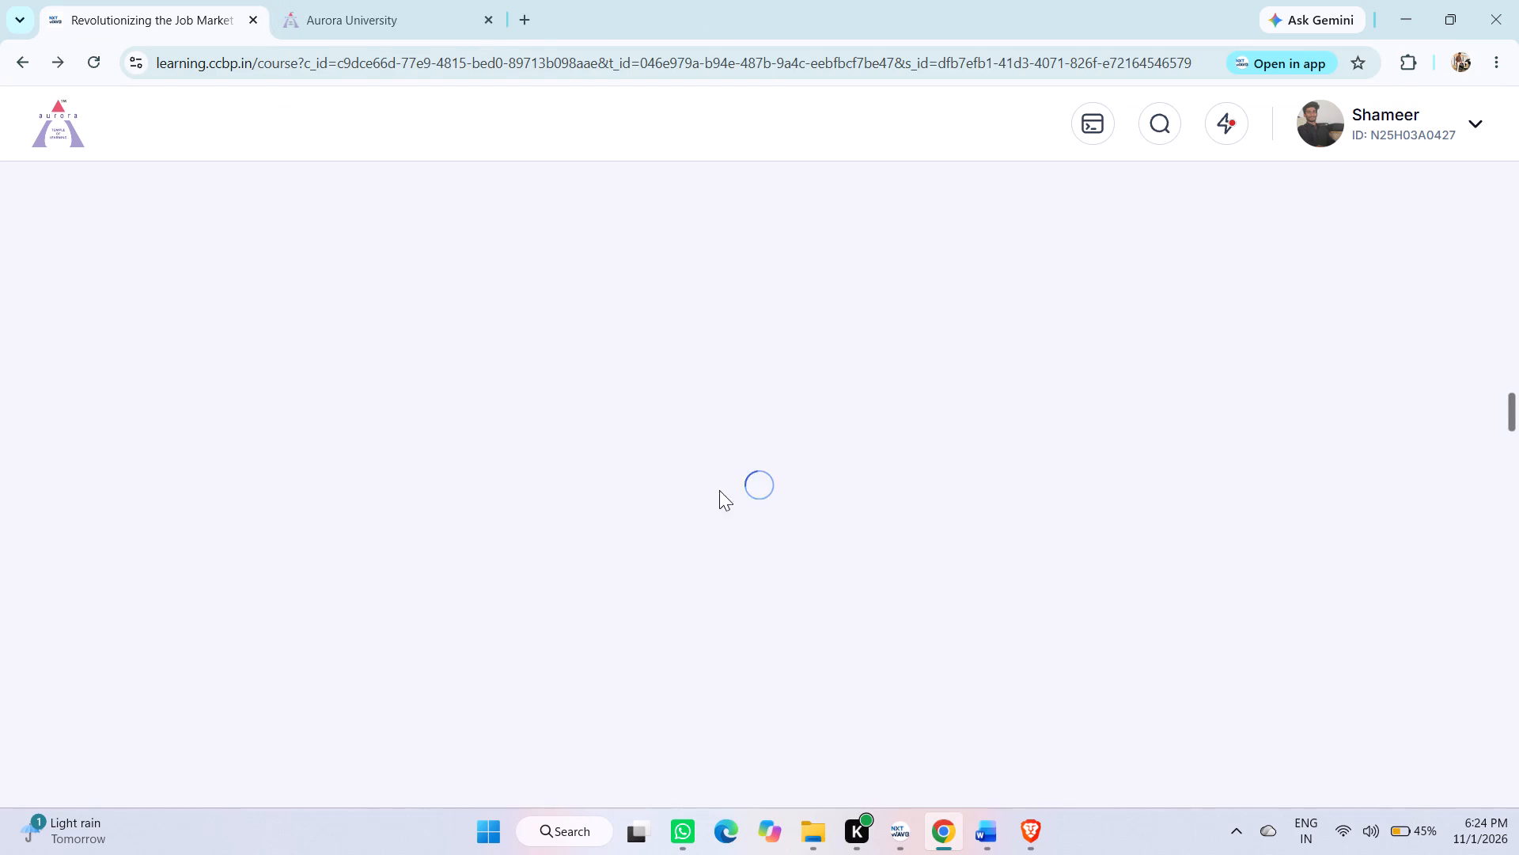
pyautogui.click(662, 561)
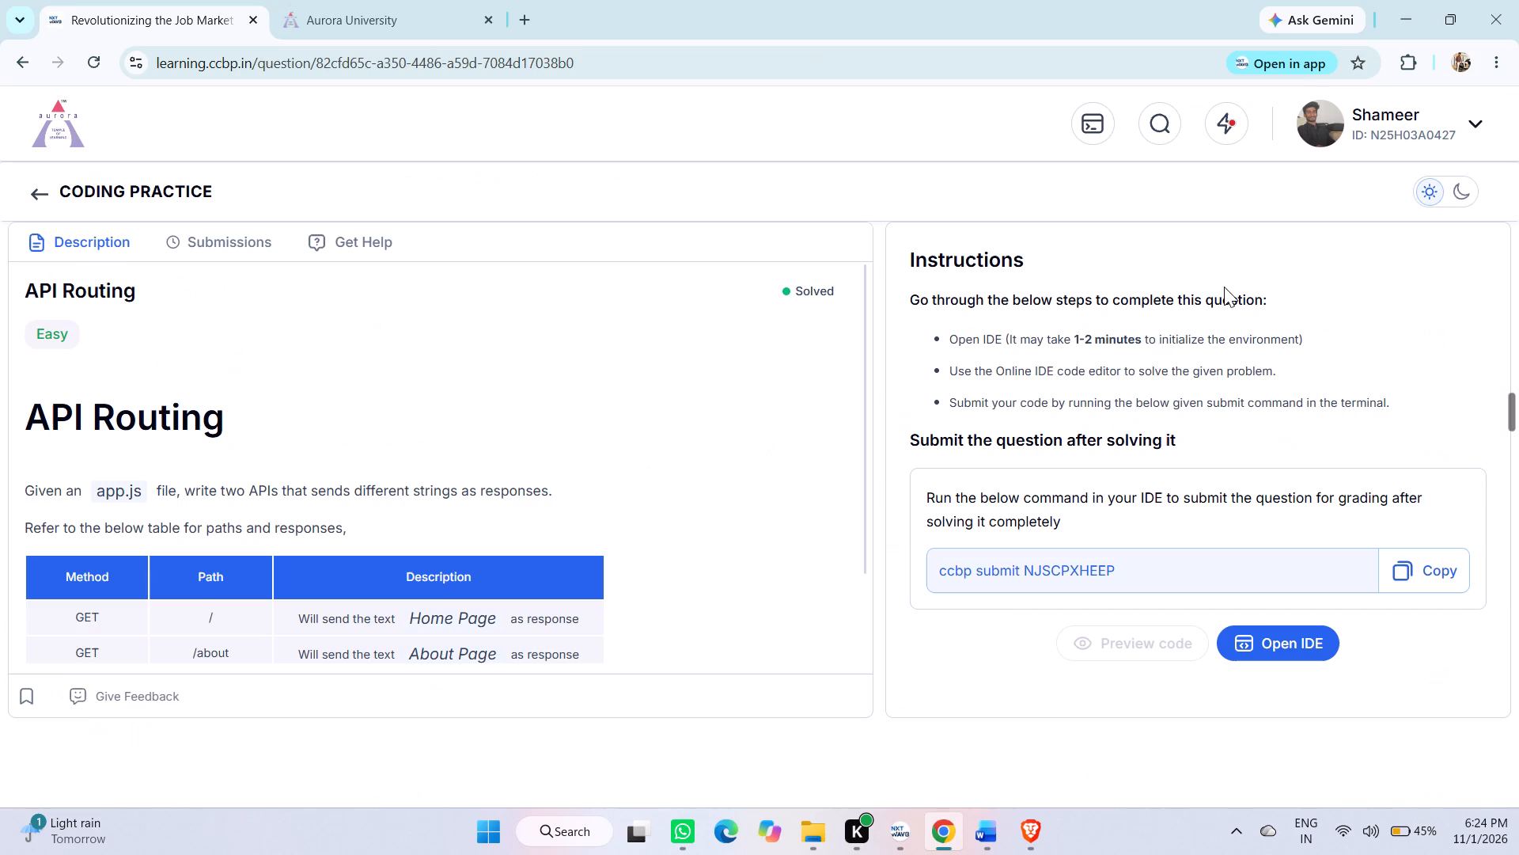
# Open the API Routing code preview, capture a full-screen screenshot of it, and return to the question page.
pyautogui.click(1161, 659)
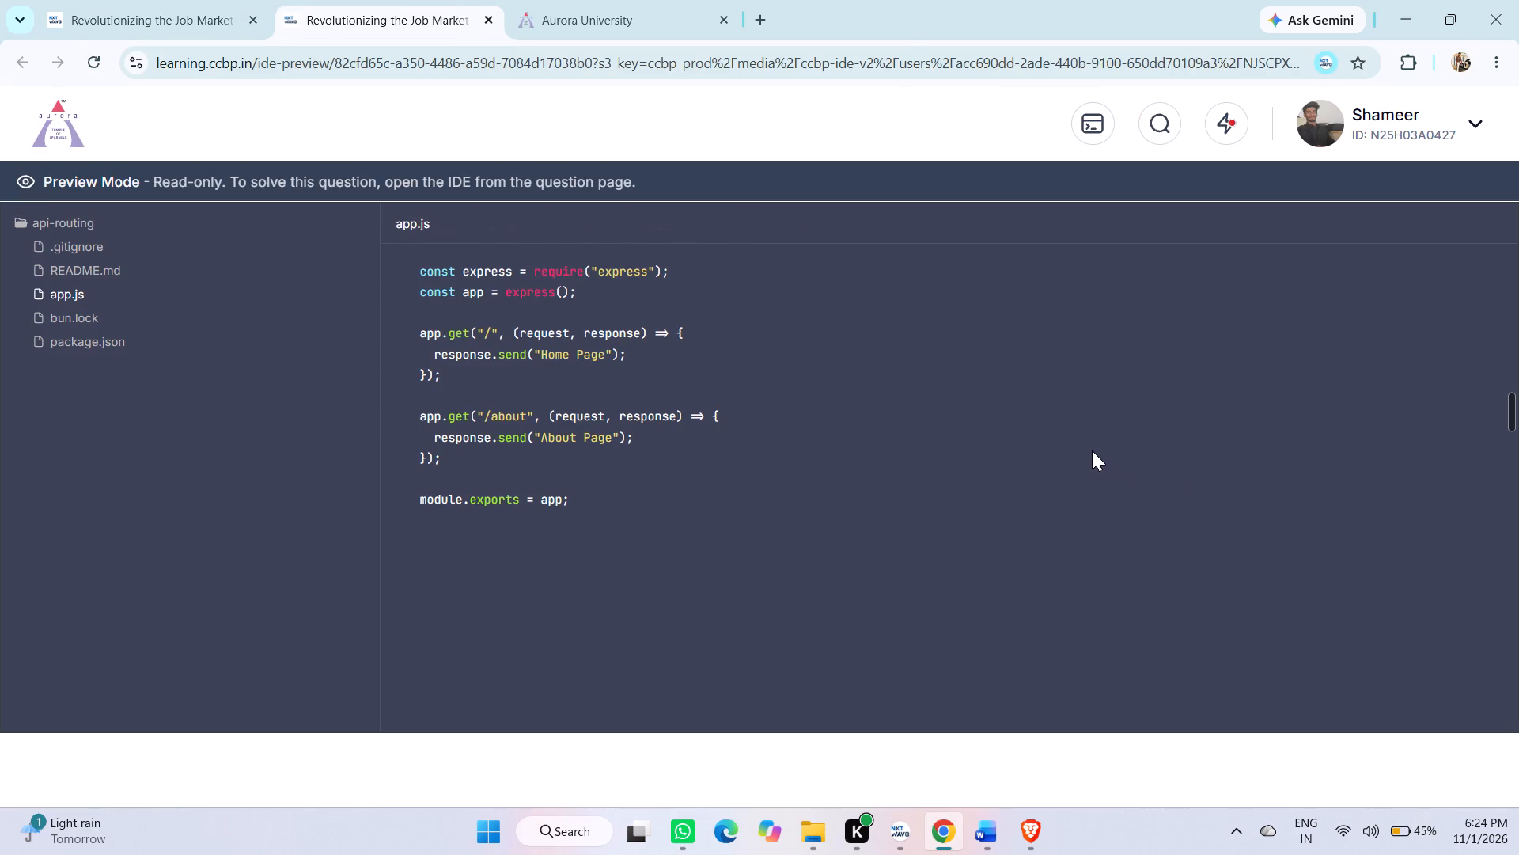
pyautogui.press('Print')
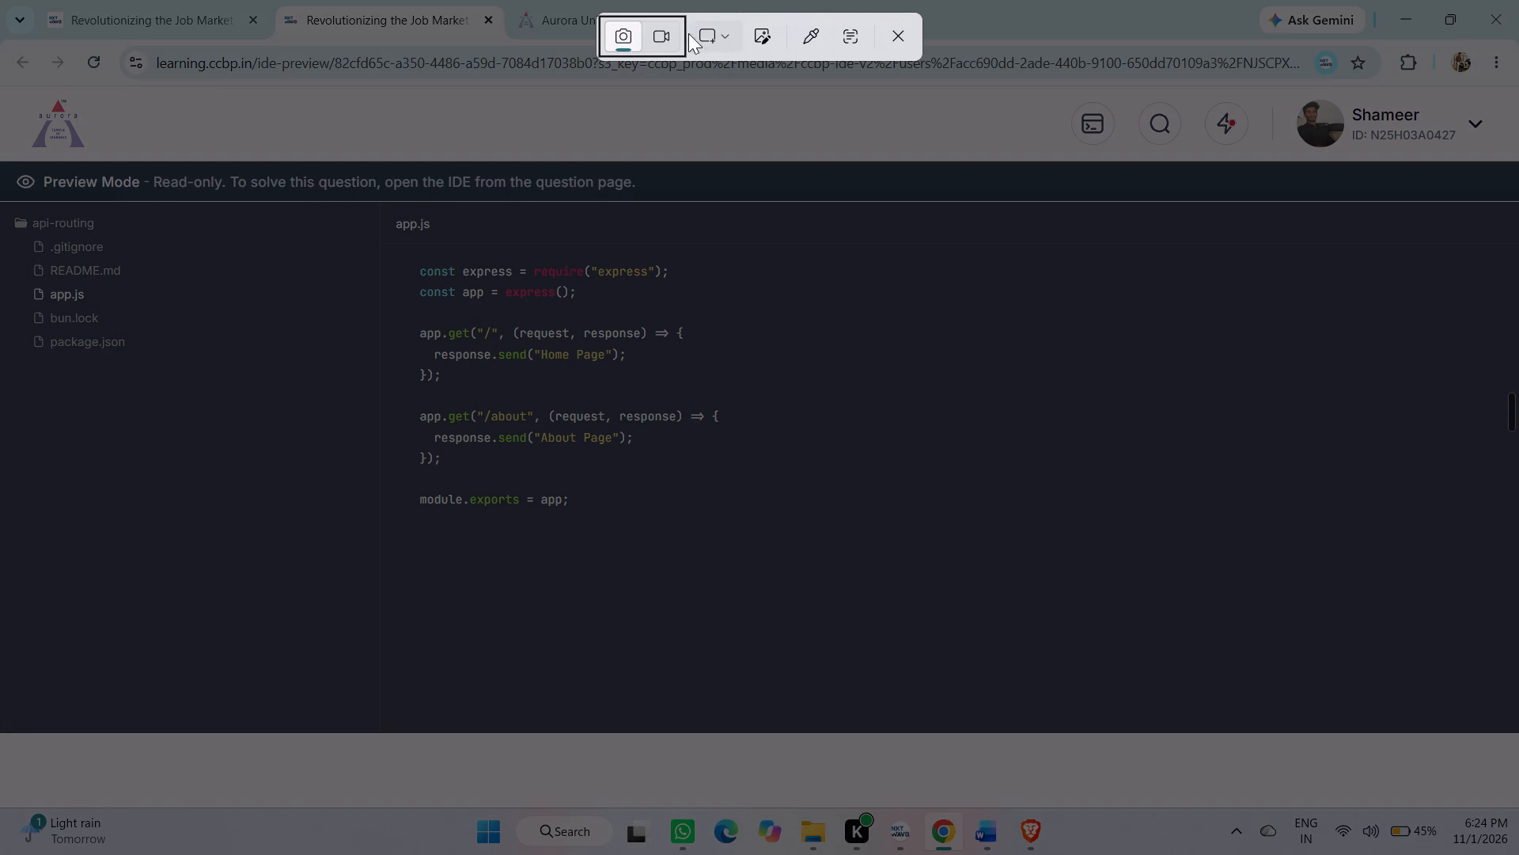
pyautogui.click(692, 27)
pyautogui.click(747, 113)
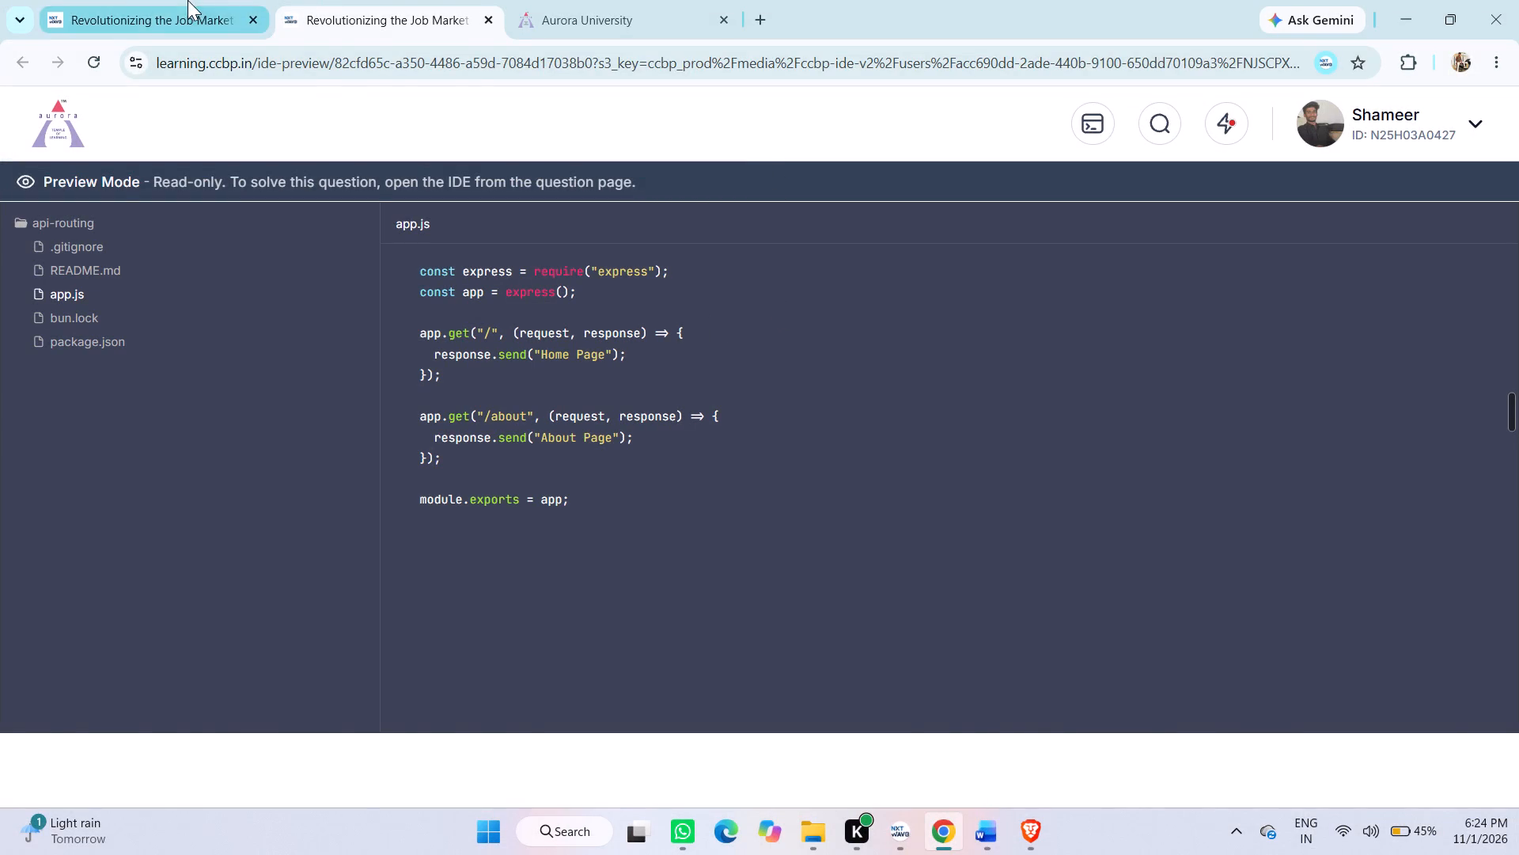
pyautogui.click(187, 0)
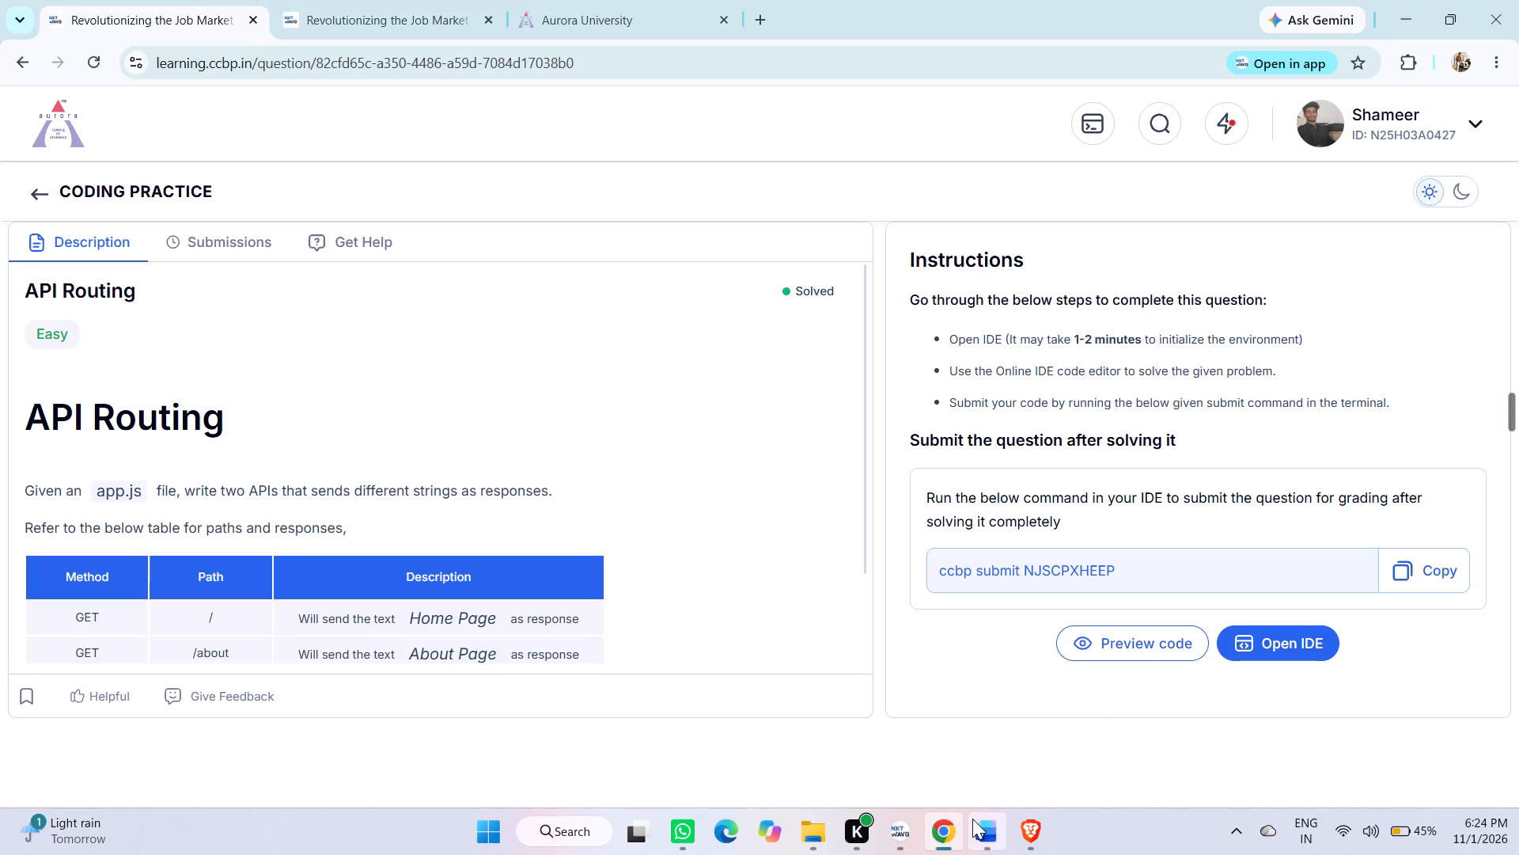
# Switch to Word and paste the API Routing code preview screenshot on the blank page after the API Routing IDE code screenshot.
pyautogui.click(1000, 747)
pyautogui.scroll(-5, 770, 570)
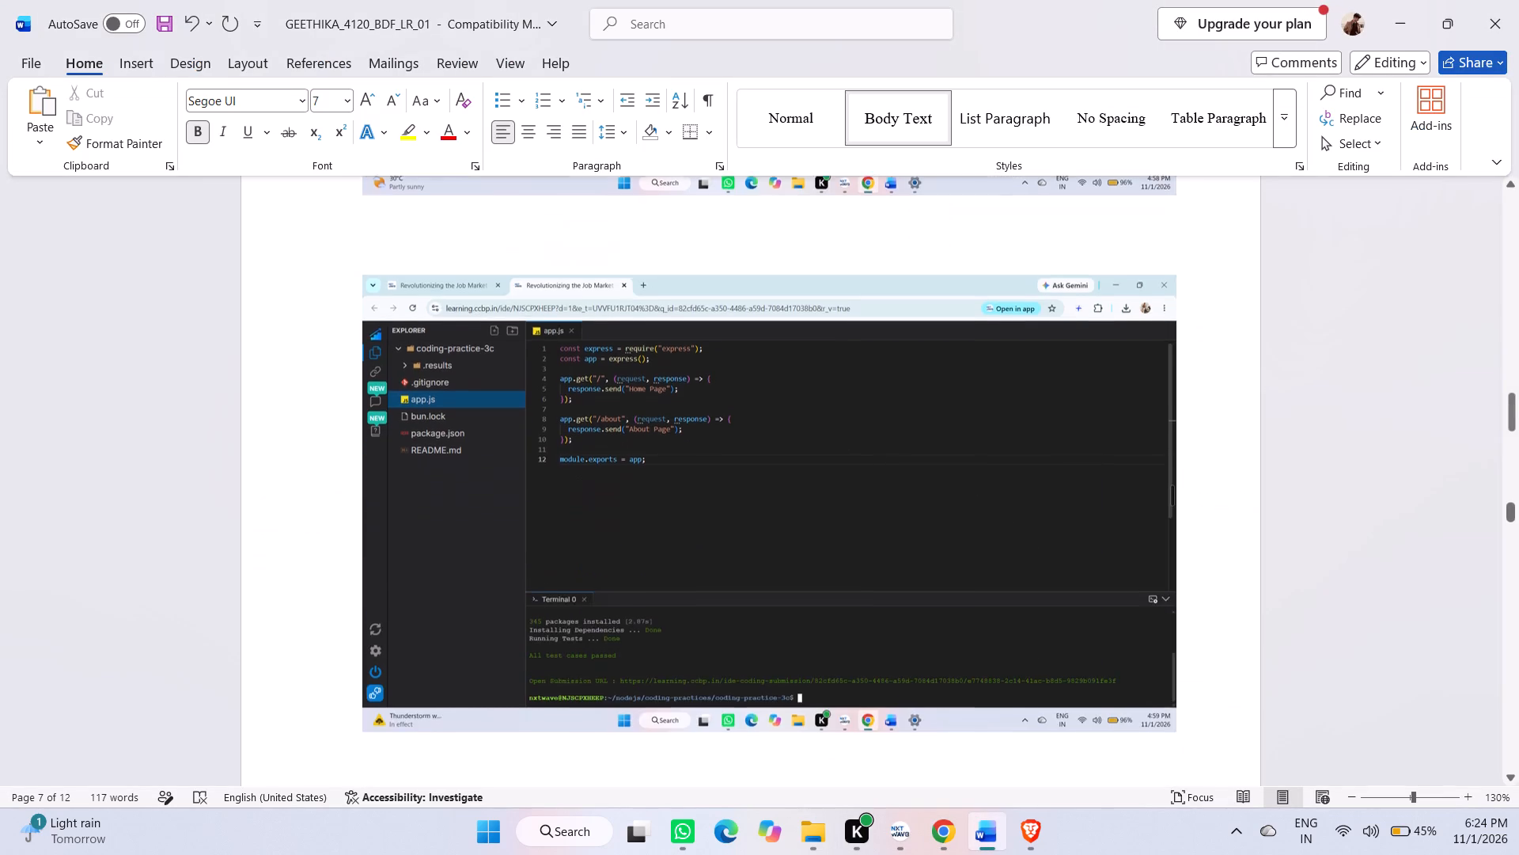
pyautogui.scroll(-13, 770, 568)
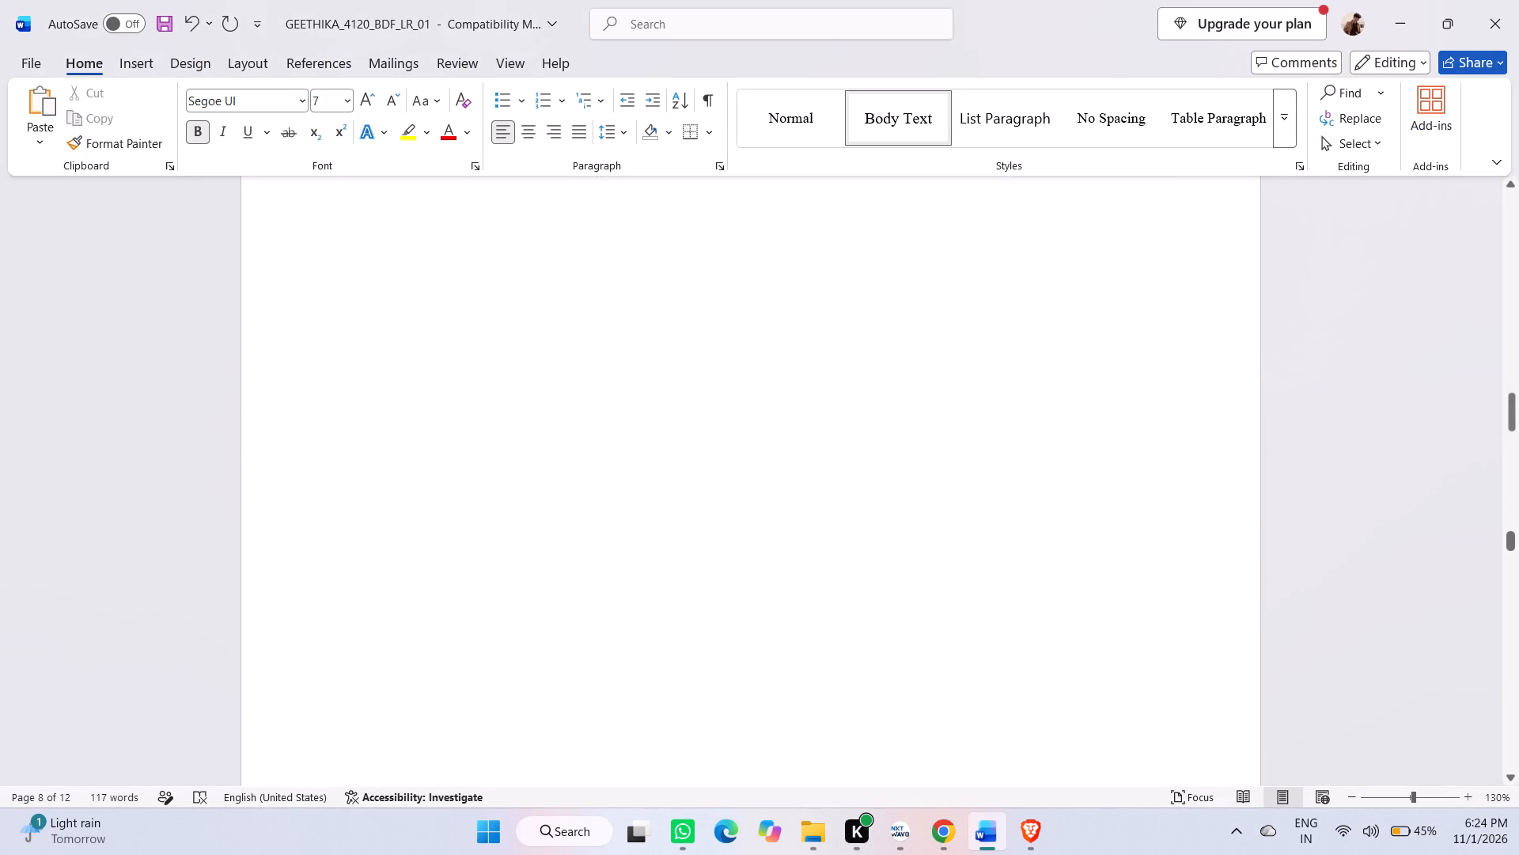
pyautogui.scroll(3, 472, 279)
pyautogui.click(445, 378)
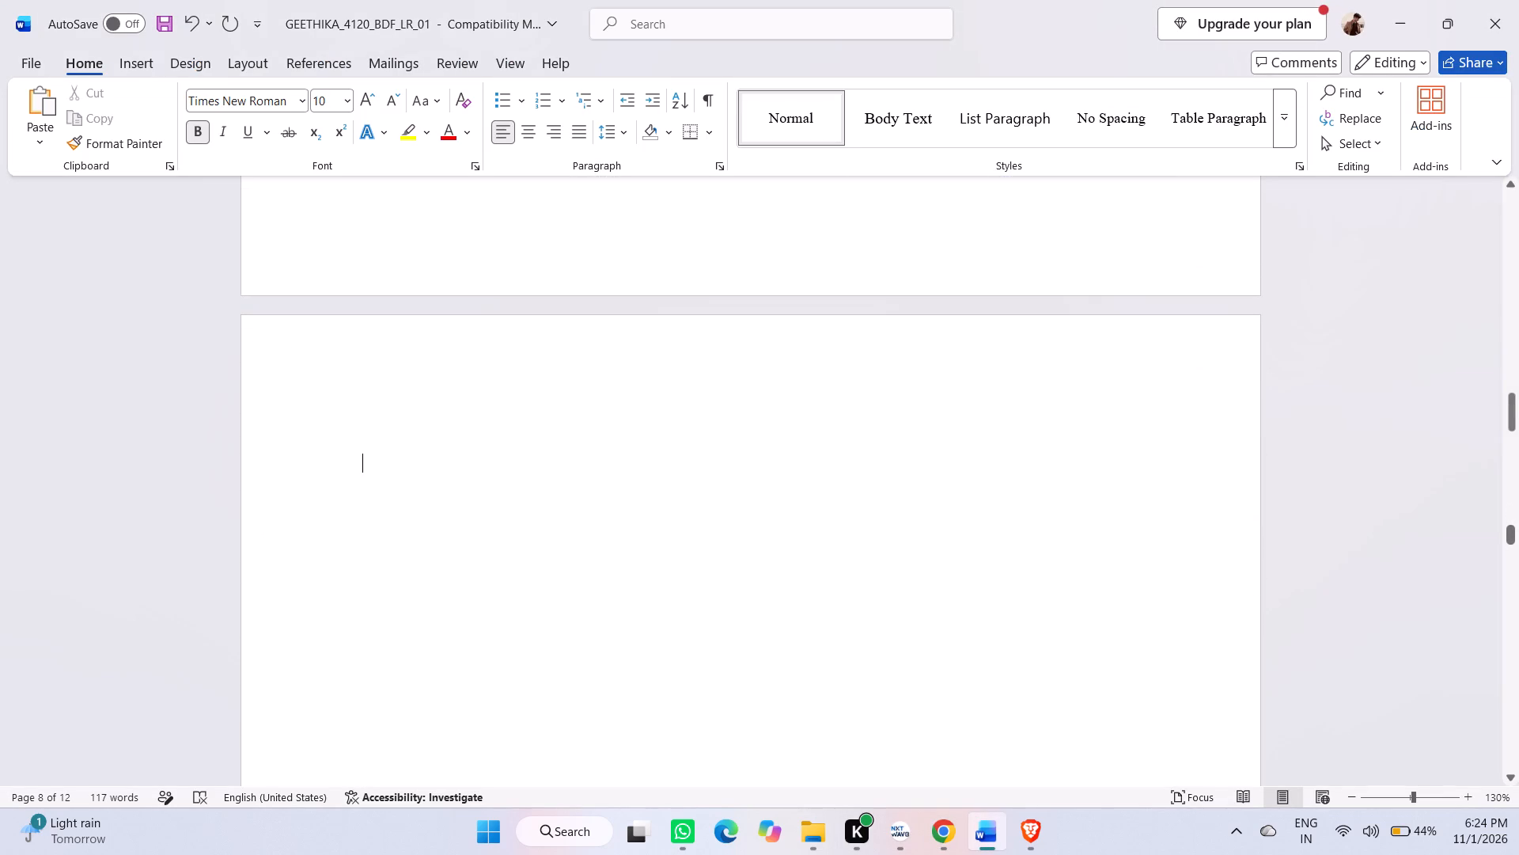
pyautogui.hotkey('ctrl', 'v')
# Move the API Routing submission details screenshot up to just below the code preview screenshot, removing the blank lines between them.
pyautogui.scroll(-4, 447, 358)
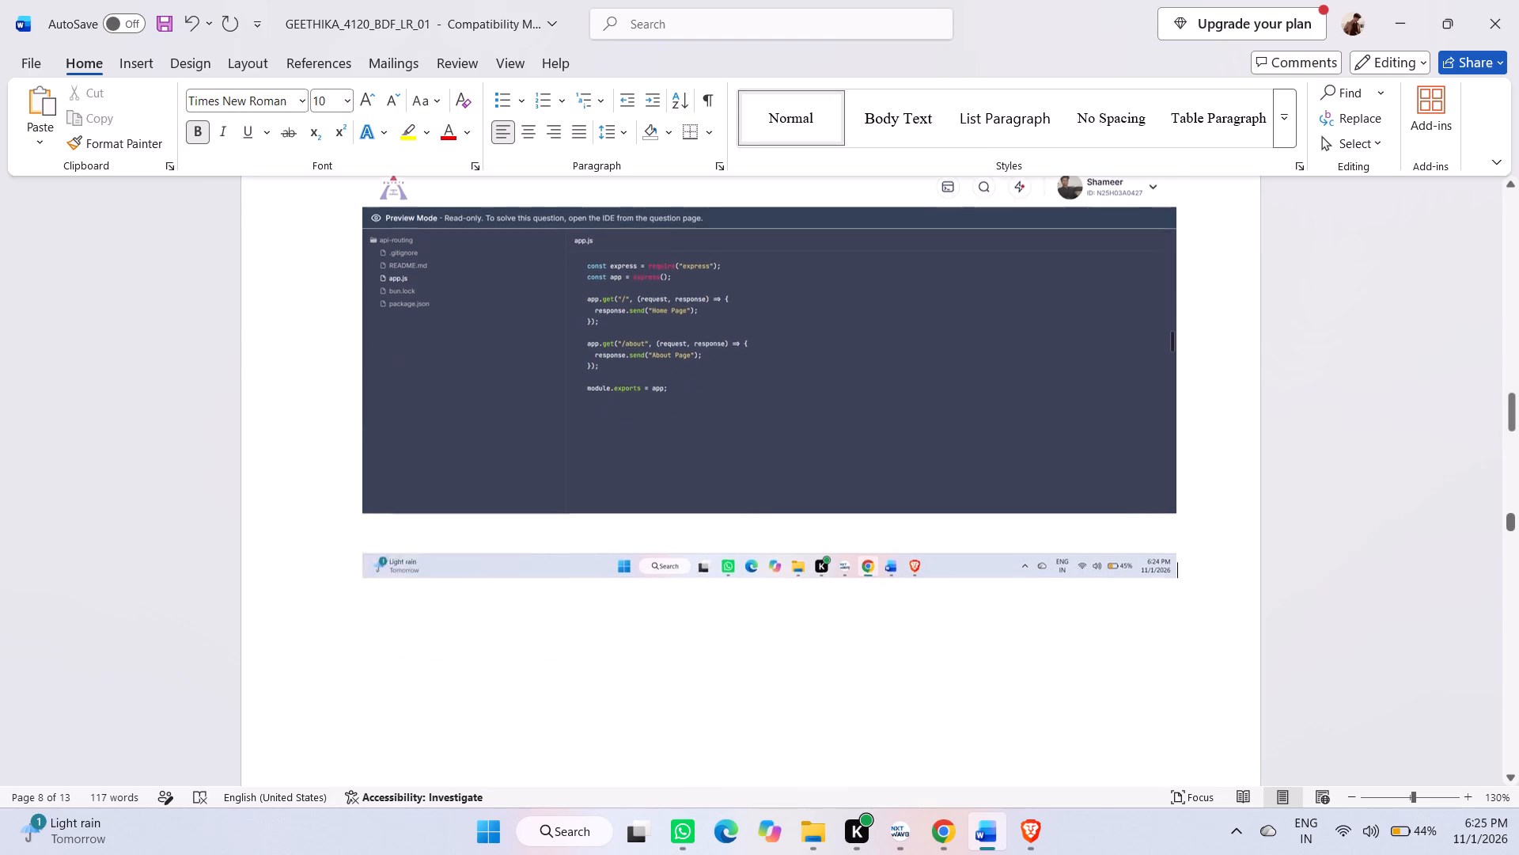
pyautogui.scroll(-6, 447, 358)
pyautogui.scroll(-16, 453, 351)
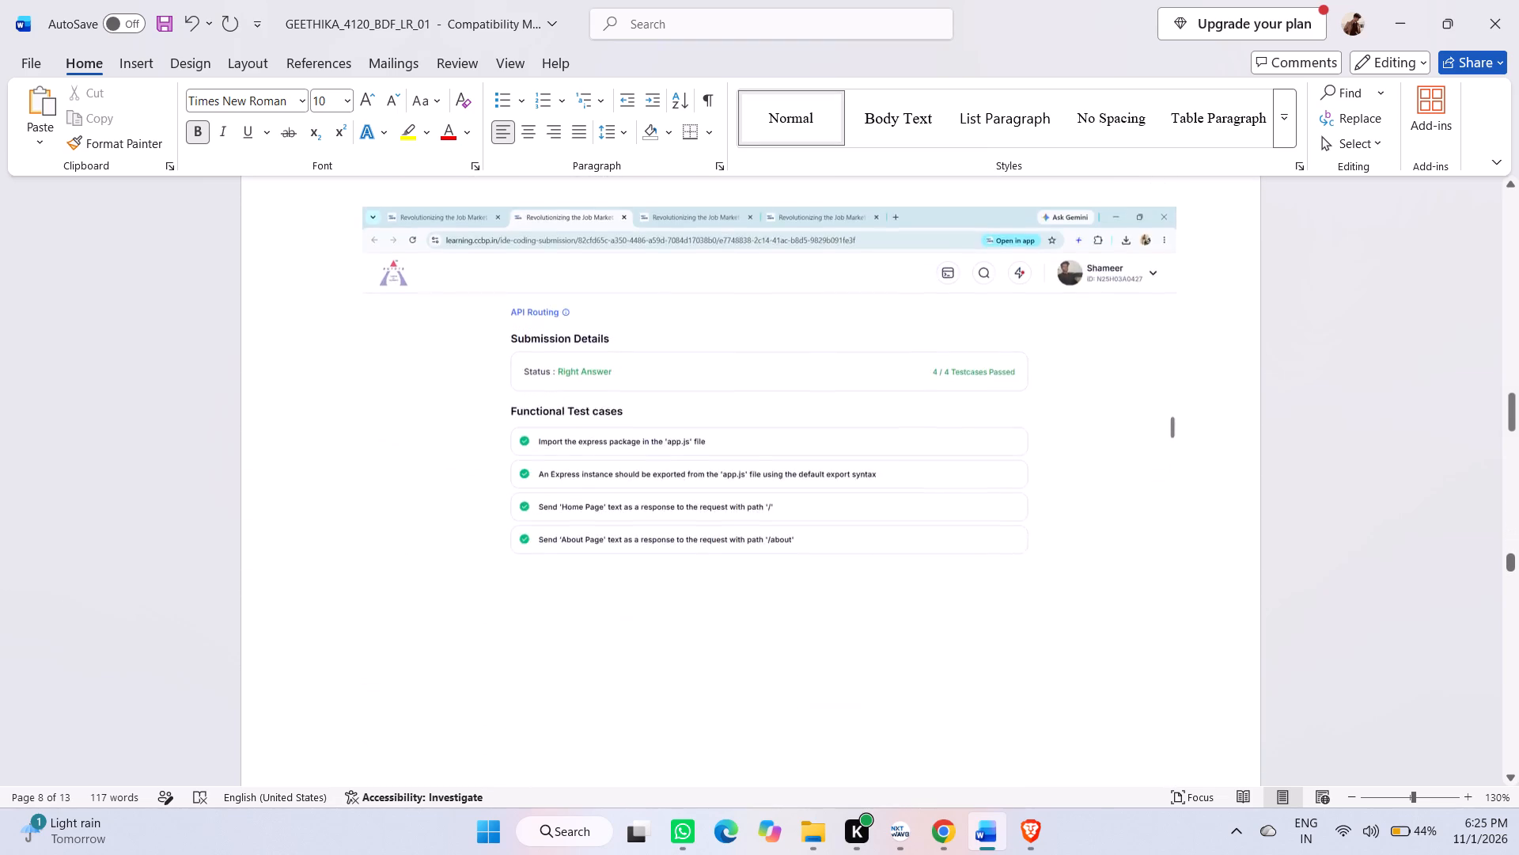
pyautogui.scroll(-3, 463, 361)
pyautogui.click(712, 311)
pyautogui.hotkey('ctrl', 'x')
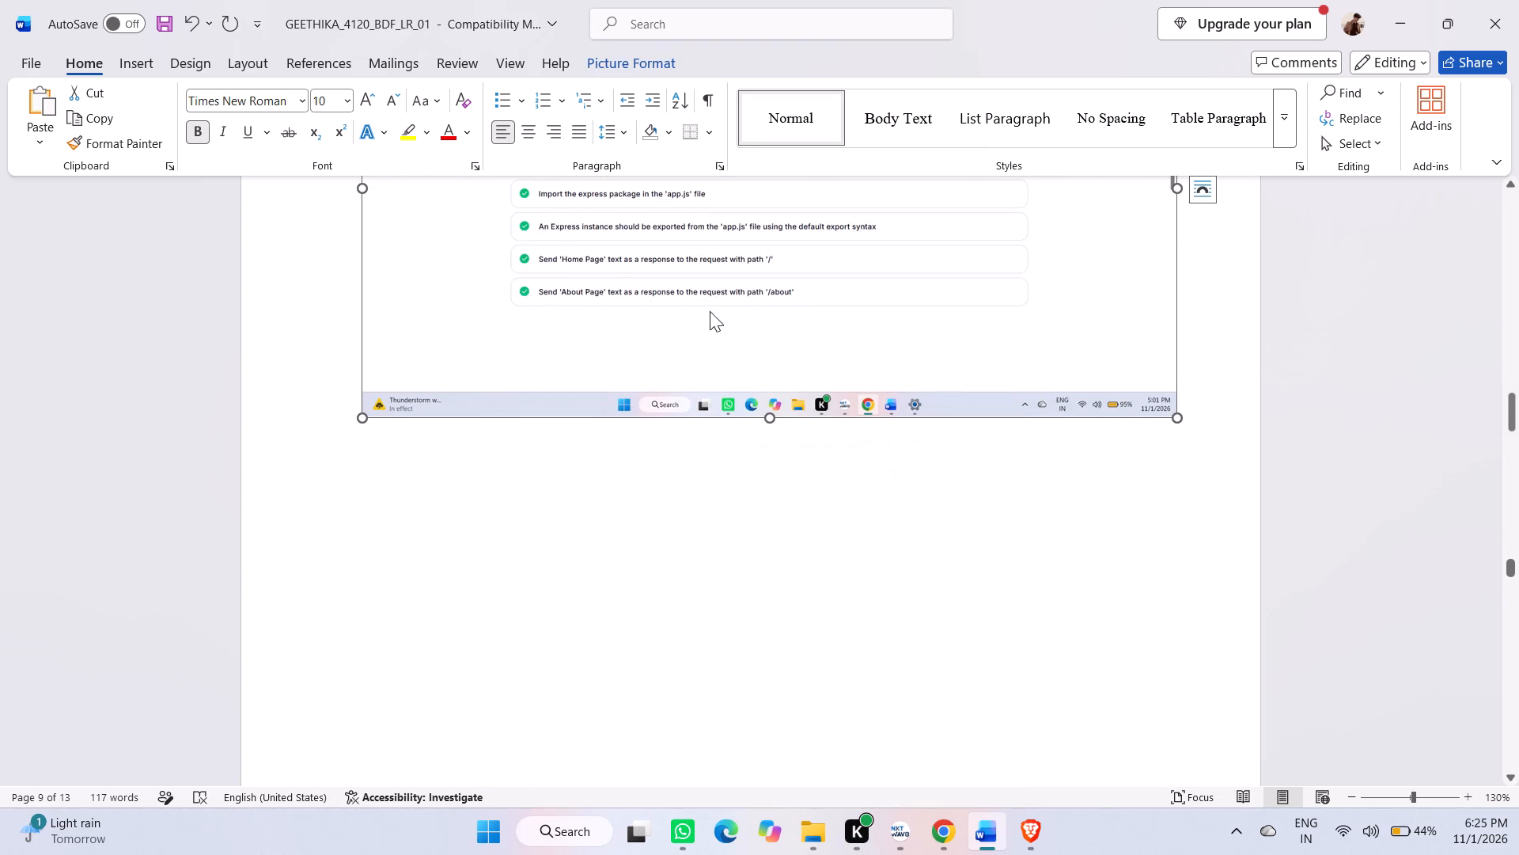
pyautogui.scroll(8, 710, 311)
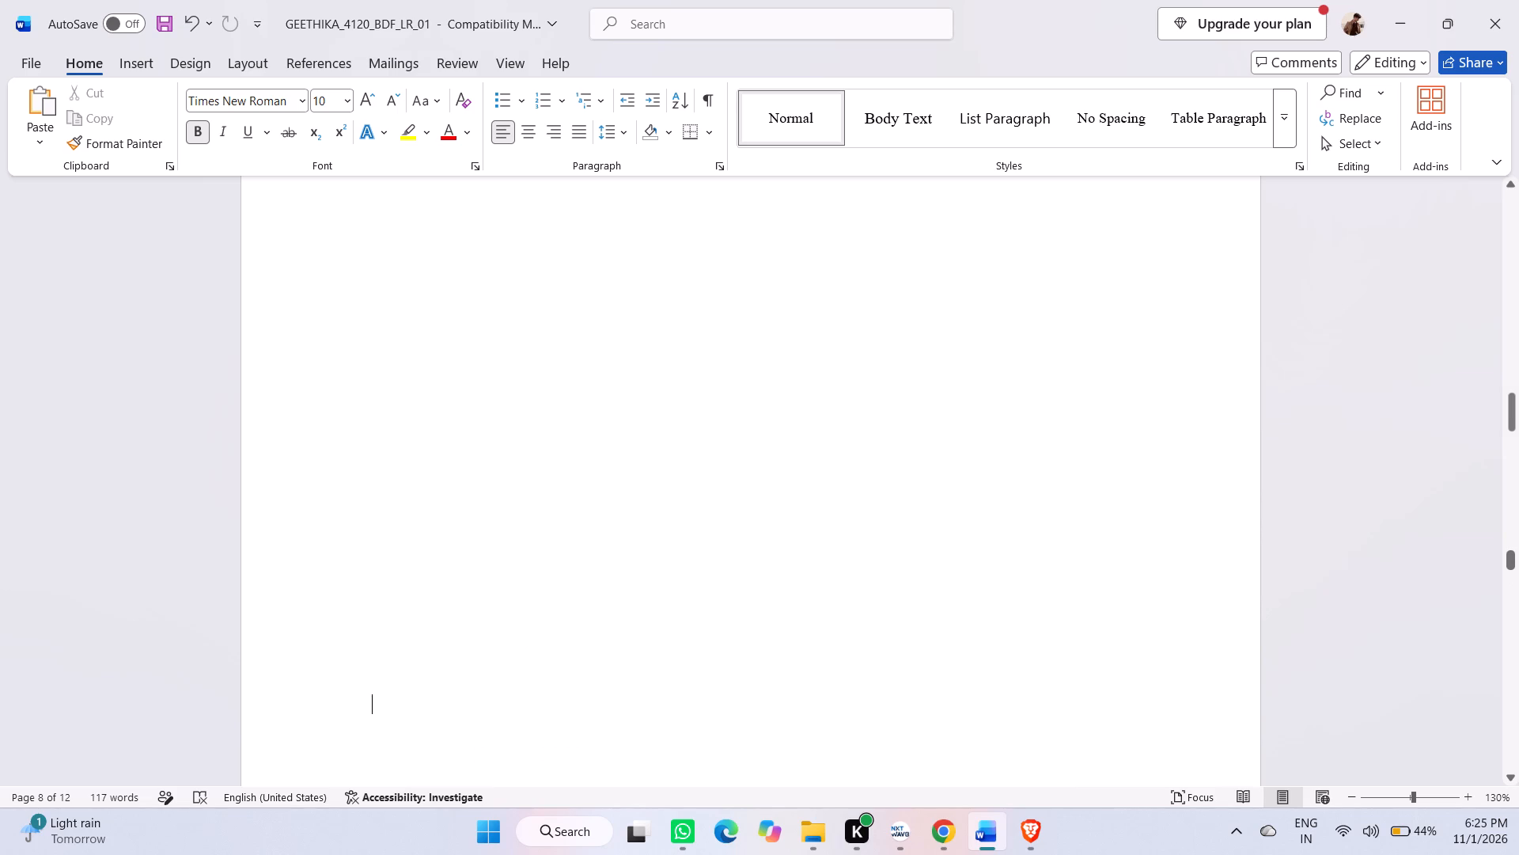
pyautogui.press('BackSpace')
pyautogui.press('BackSpace')
pyautogui.press('BackSpace')
pyautogui.press('BackSpace')
pyautogui.press('BackSpace')
pyautogui.press('BackSpace')
pyautogui.press('BackSpace')
pyautogui.press('BackSpace')
pyautogui.press('BackSpace')
pyautogui.press('BackSpace')
pyautogui.press('BackSpace')
pyautogui.press('BackSpace')
pyautogui.press('BackSpace')
pyautogui.press('BackSpace')
pyautogui.press('BackSpace')
pyautogui.press('BackSpace')
pyautogui.press('BackSpace')
pyautogui.press('BackSpace')
pyautogui.press('BackSpace')
pyautogui.scroll(6, 711, 313)
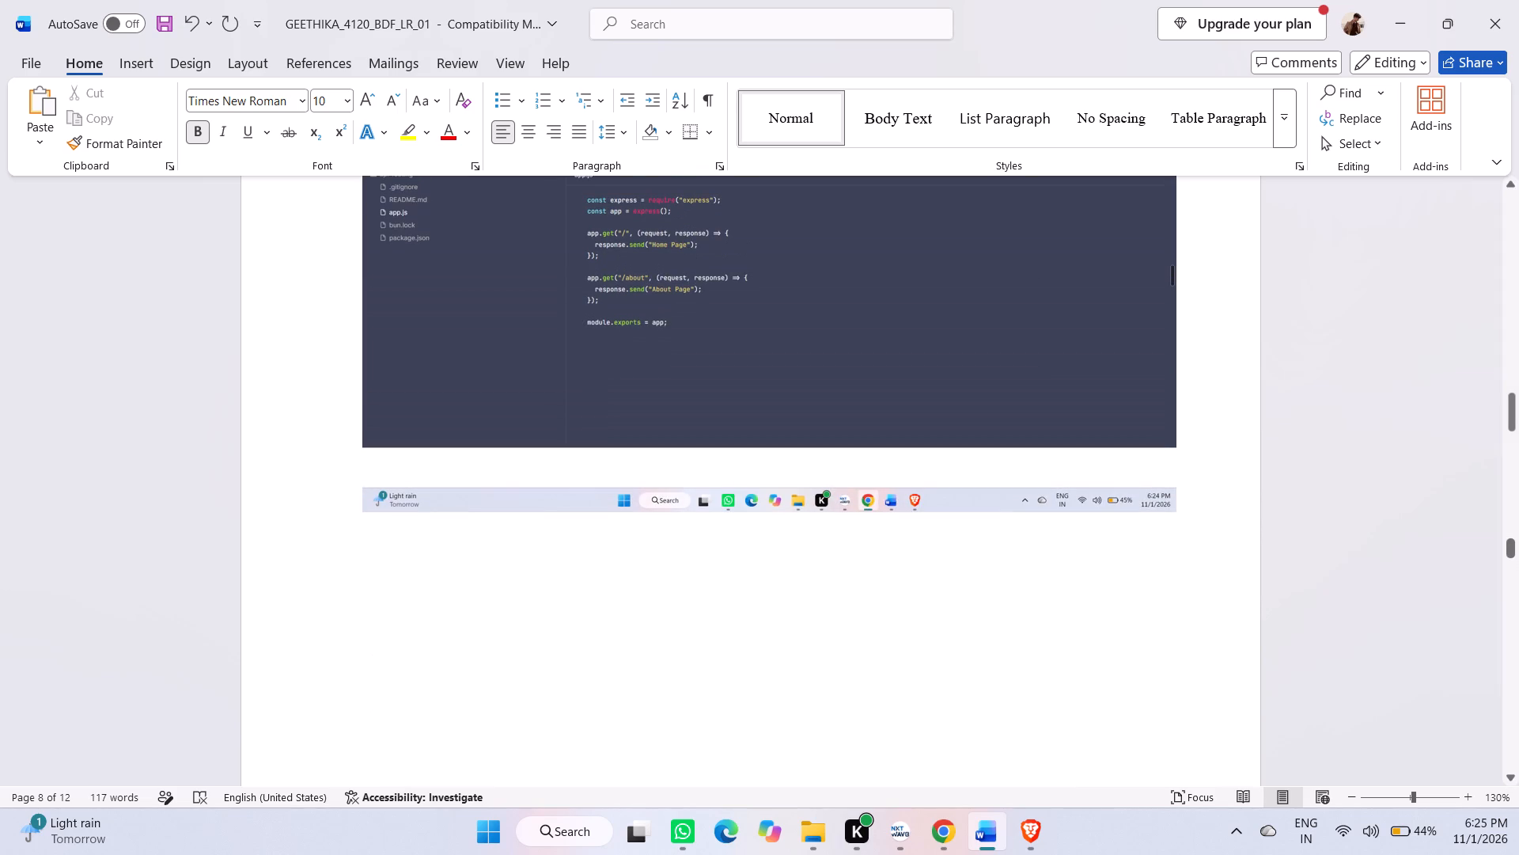
pyautogui.press('BackSpace')
pyautogui.press('BackSpace')
pyautogui.press('BackSpace')
pyautogui.press('BackSpace')
pyautogui.hotkey('ctrl', 'v')
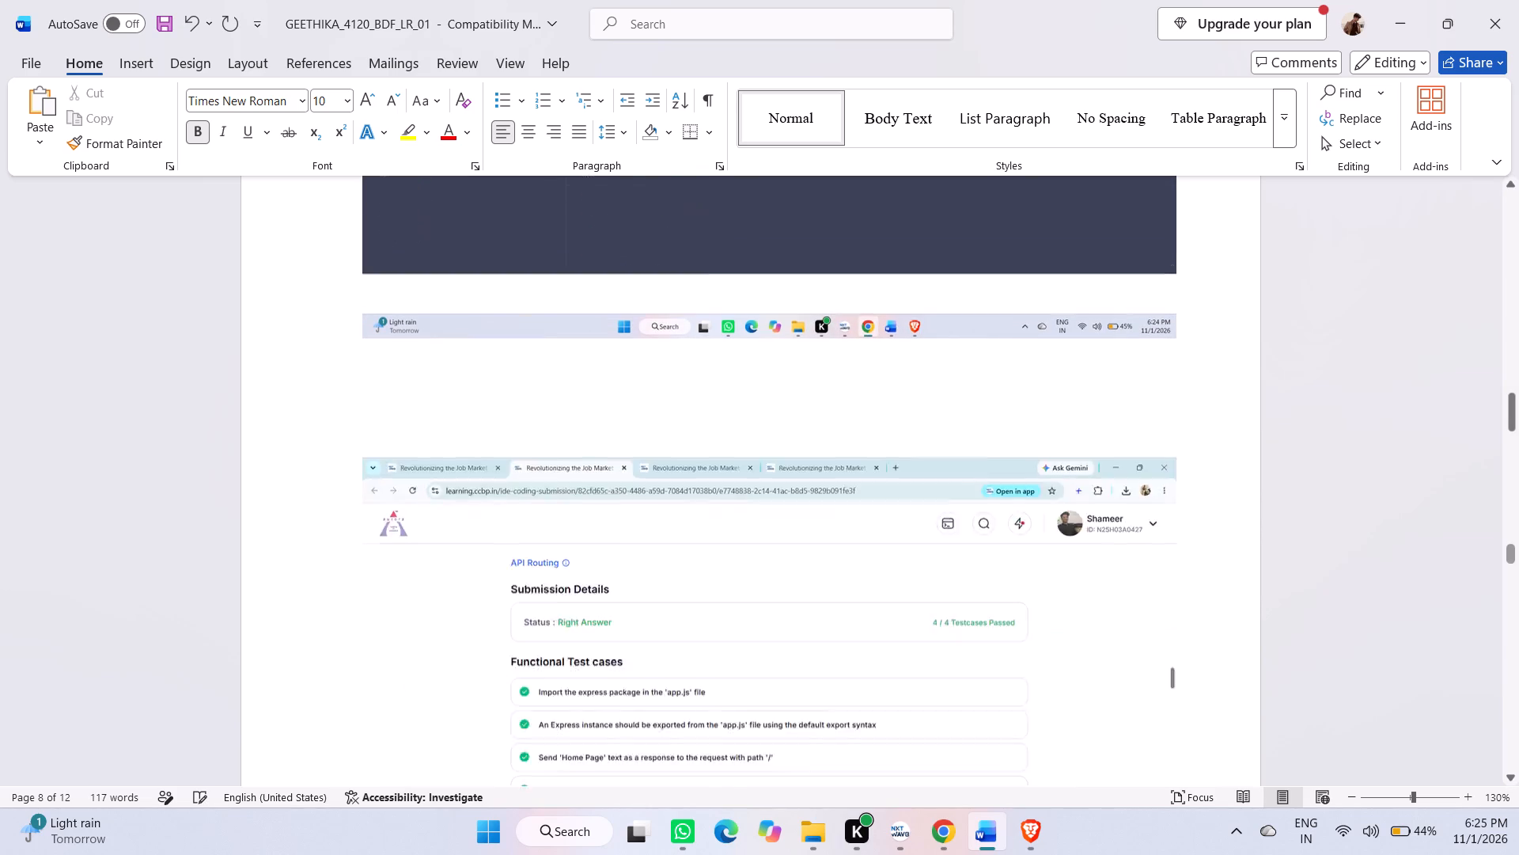
# Review the layout of the API Routing screenshots, from the question through the submission details to the Gadgets Page heading.
pyautogui.scroll(3, 732, 454)
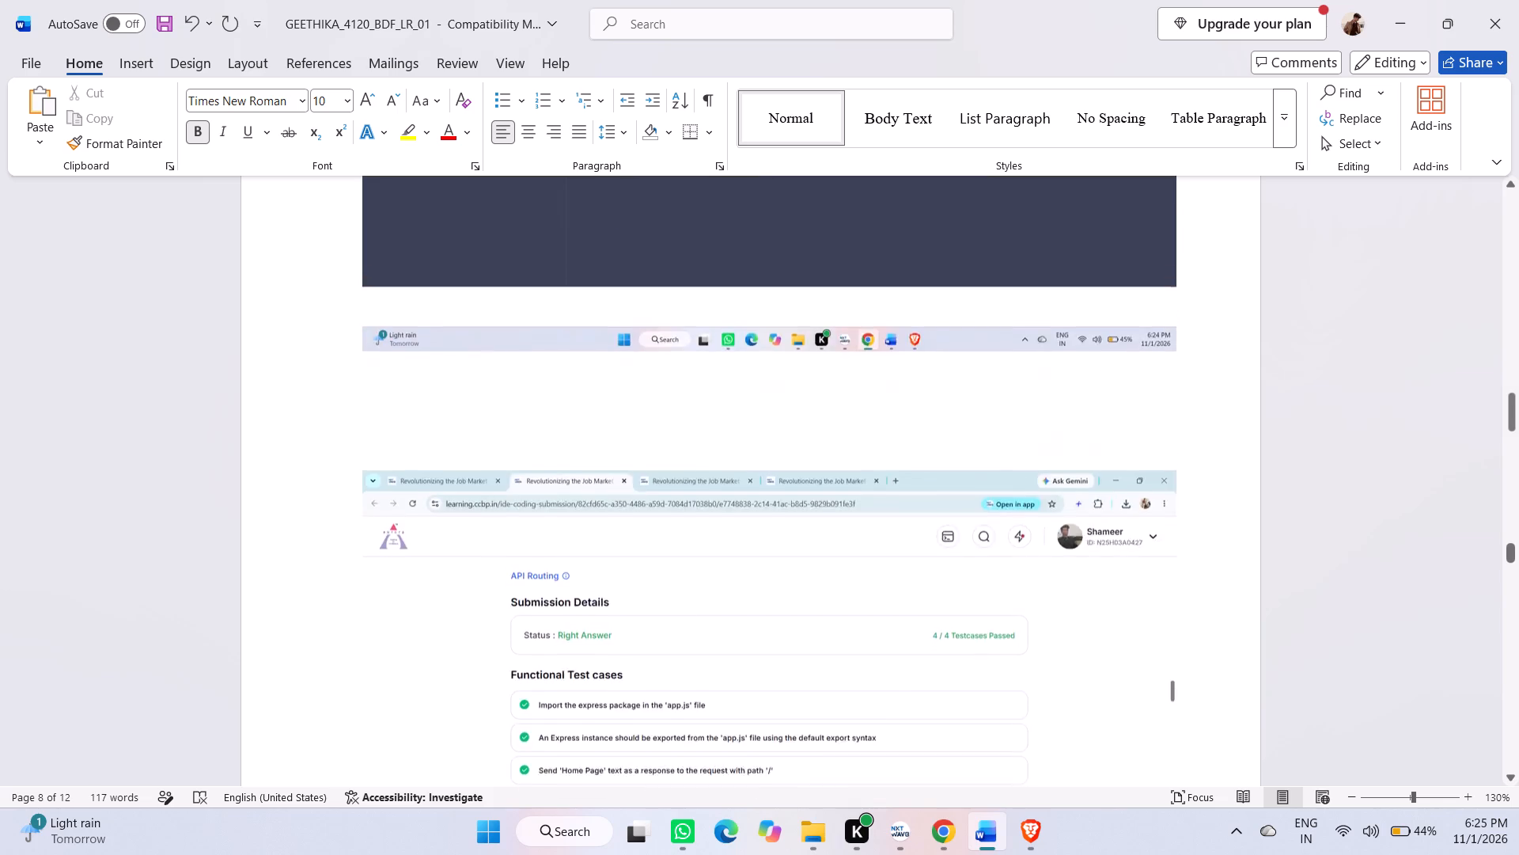
pyautogui.scroll(2, 732, 454)
pyautogui.scroll(-7, 732, 454)
pyautogui.scroll(20, 731, 450)
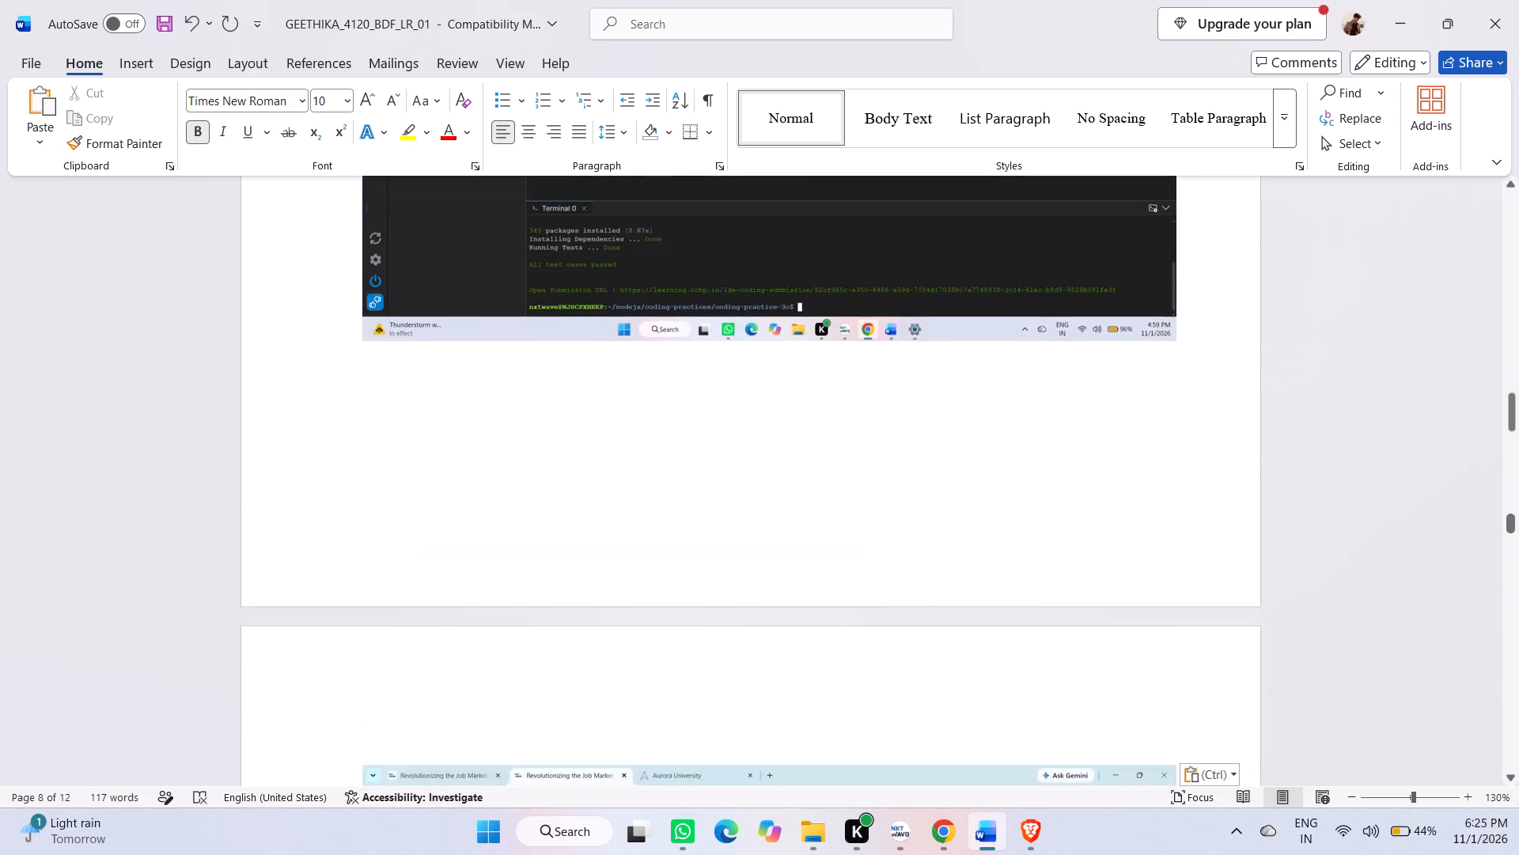
pyautogui.scroll(13, 747, 435)
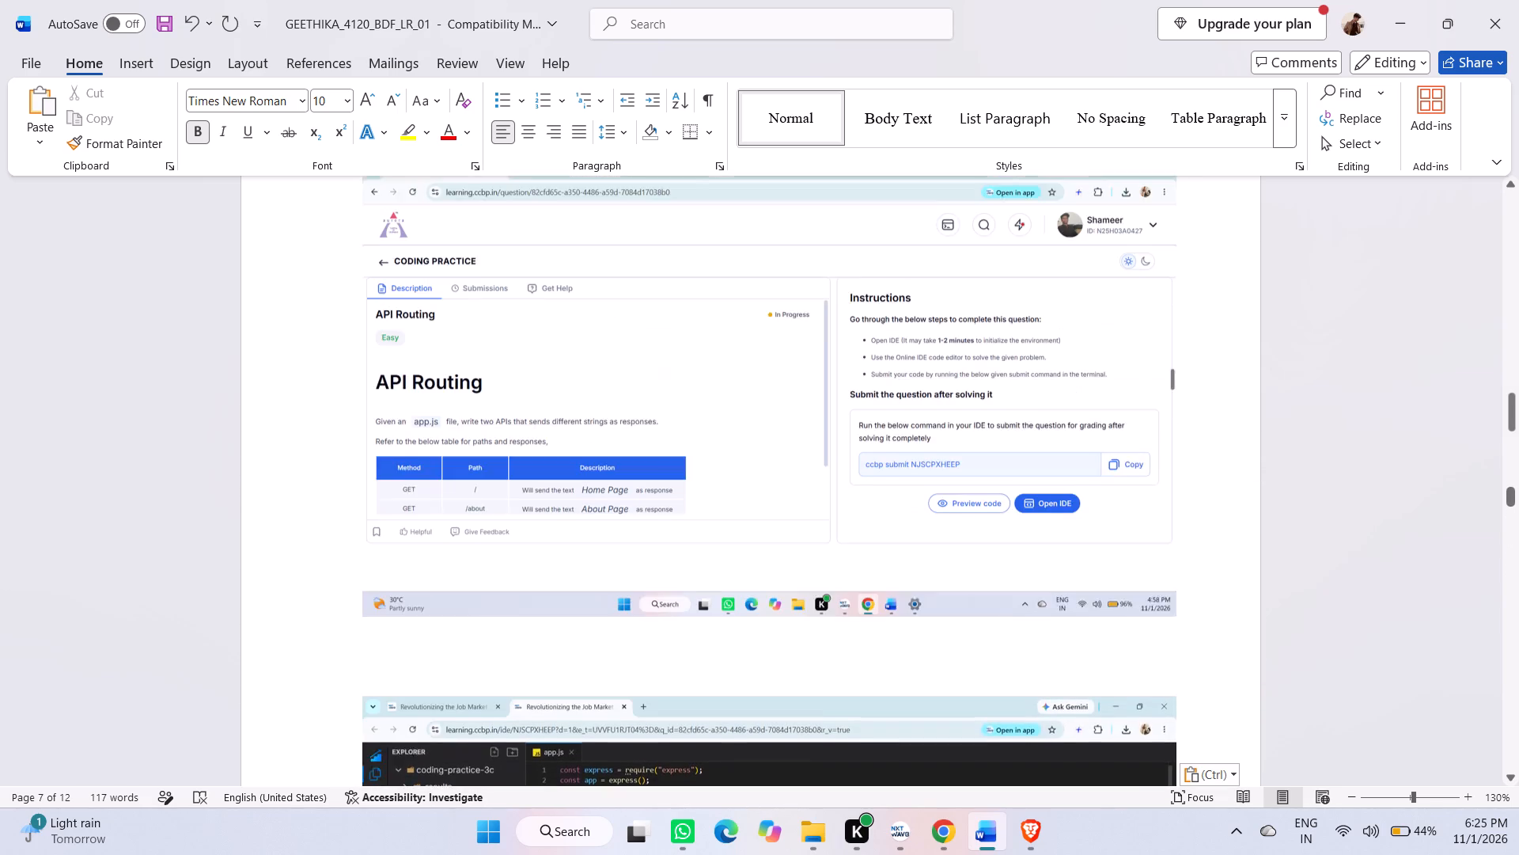
pyautogui.scroll(-20, 744, 424)
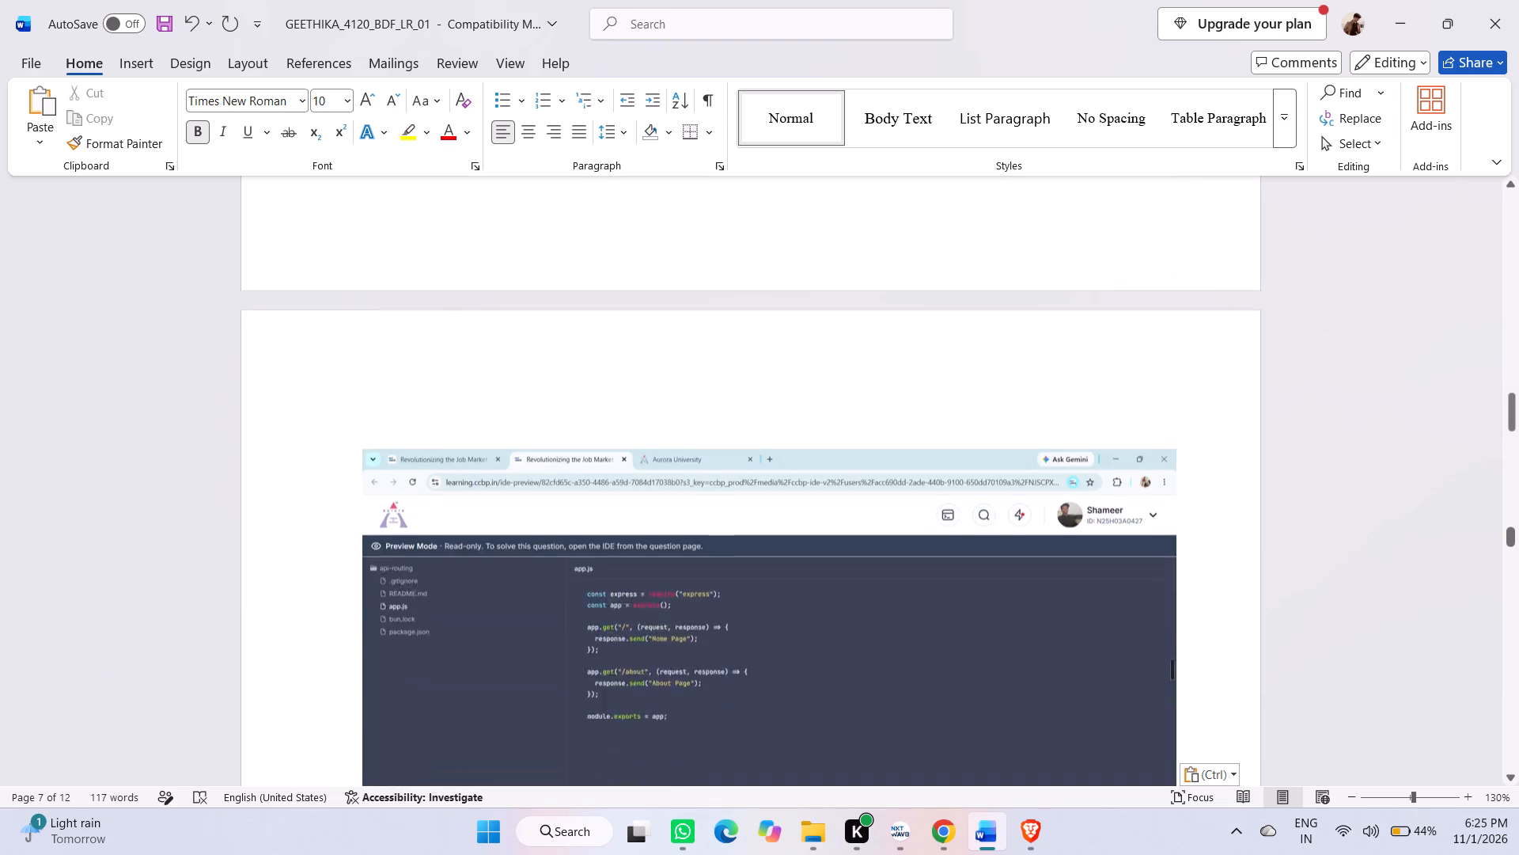
pyautogui.scroll(-10, 720, 456)
pyautogui.scroll(-15, 719, 455)
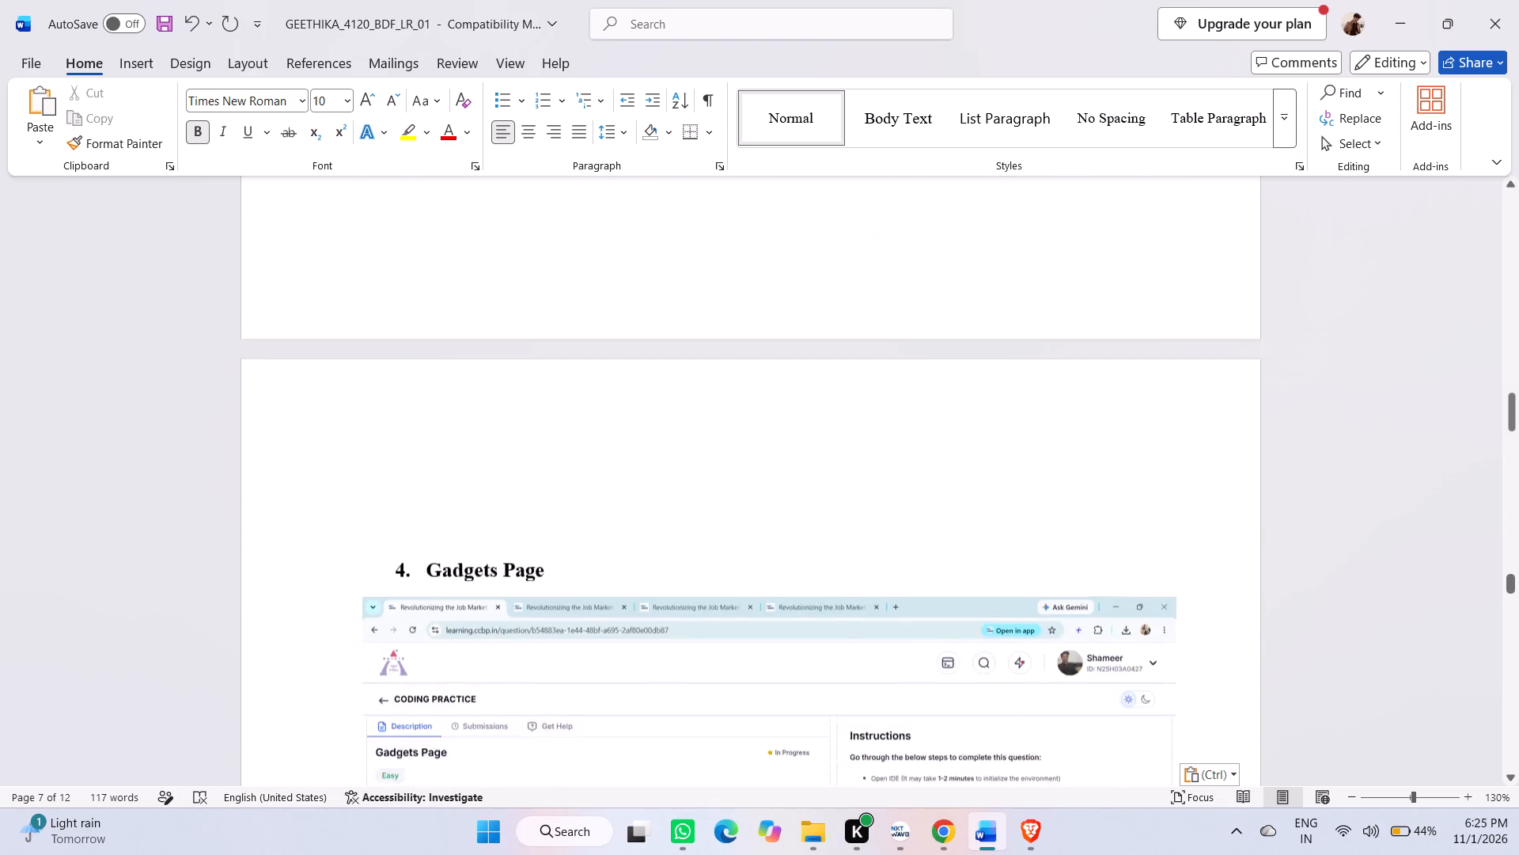
# Remove the extra blank lines above the Gadgets Page heading.
pyautogui.scroll(-1, 704, 466)
pyautogui.click(432, 261)
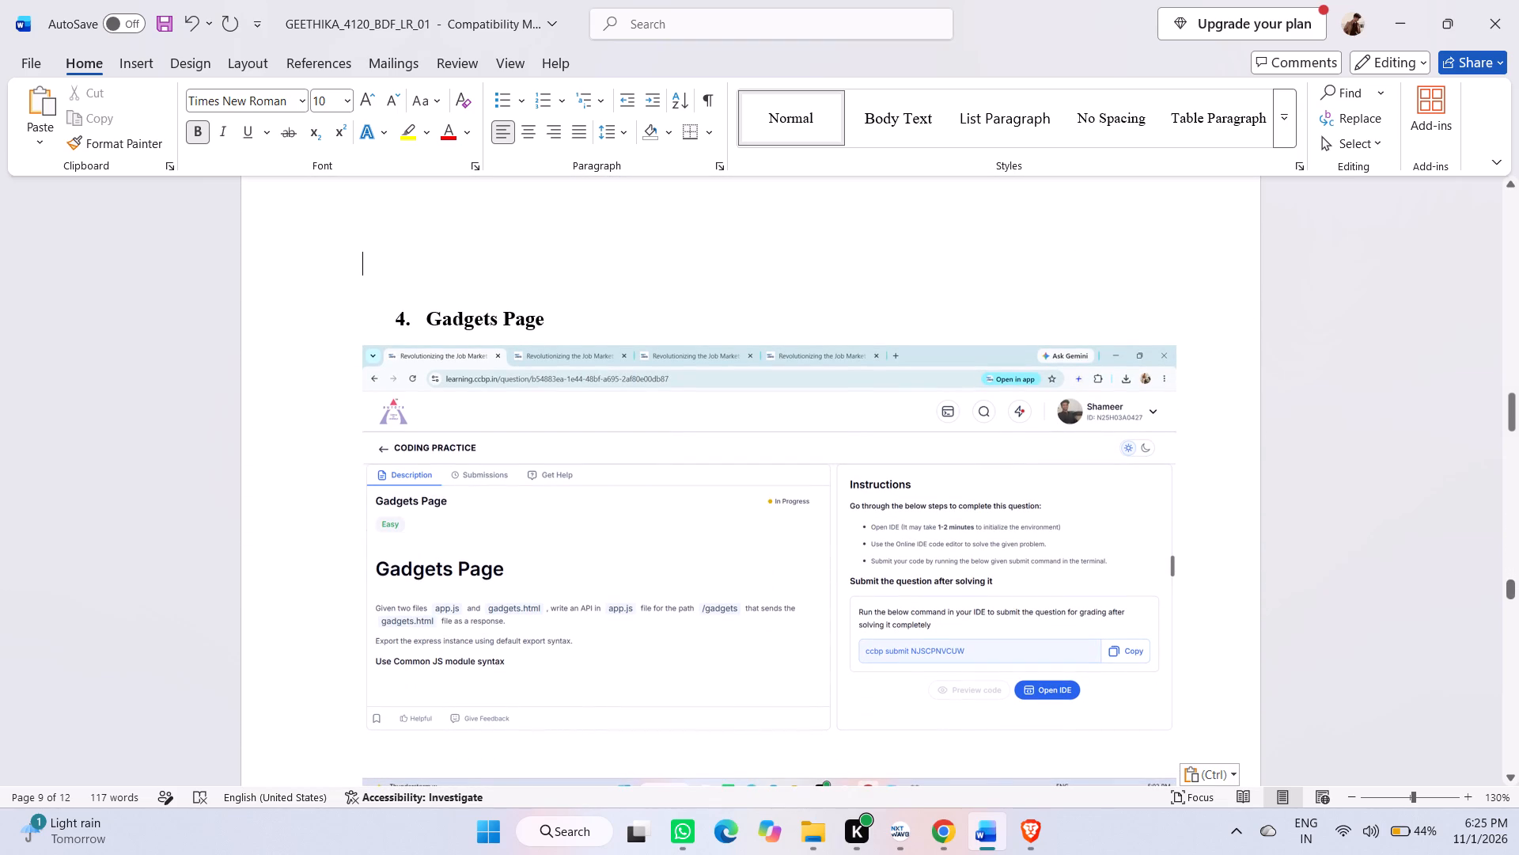
pyautogui.press('BackSpace')
pyautogui.press('BackSpace')
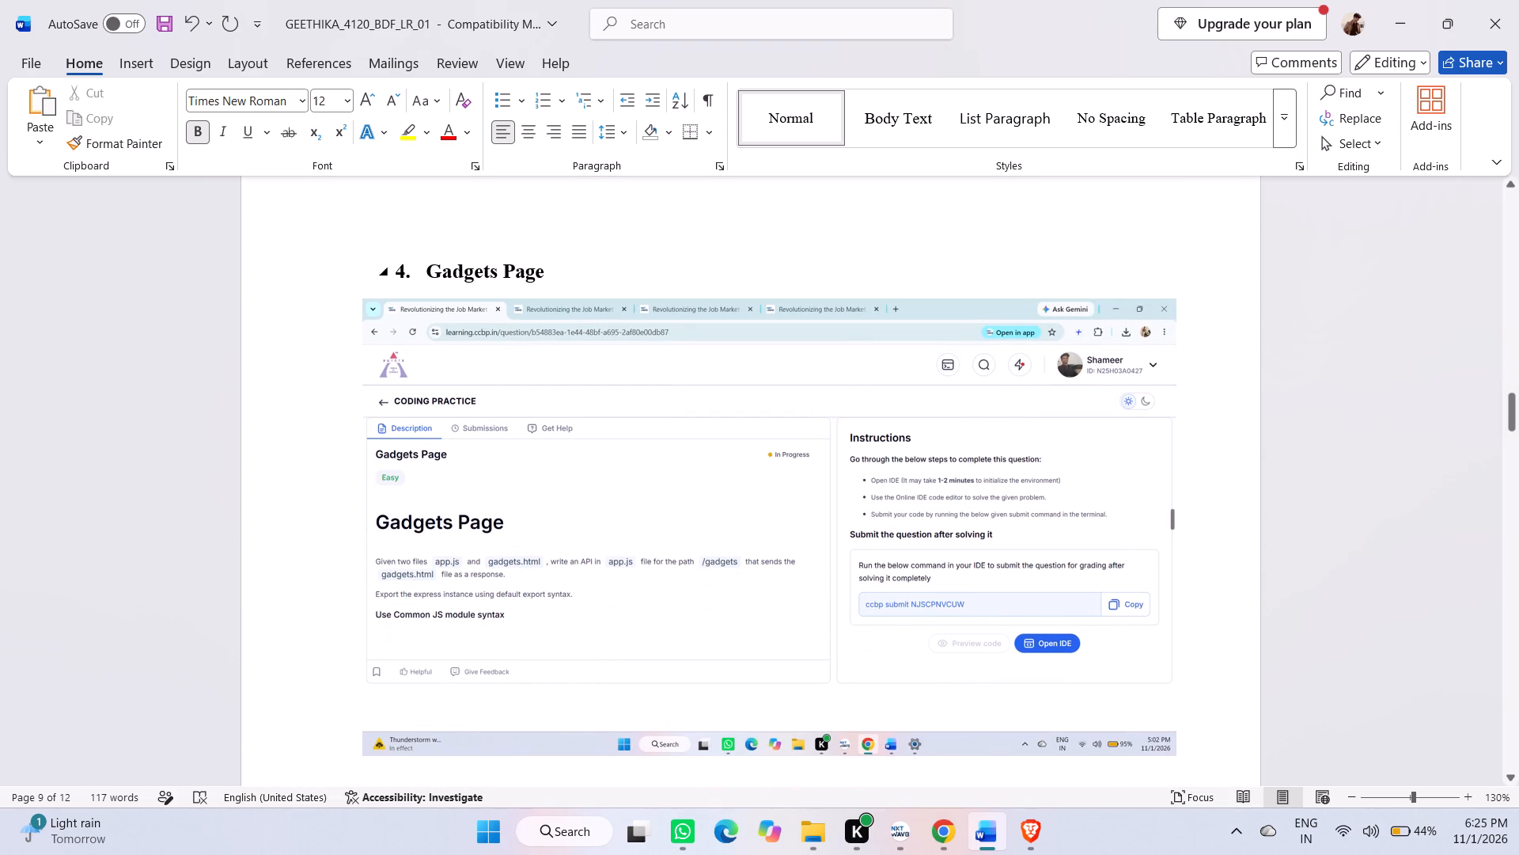
# Add a blank line between the Gadgets Page question screenshot and its IDE code screenshot.
pyautogui.scroll(-9, 706, 437)
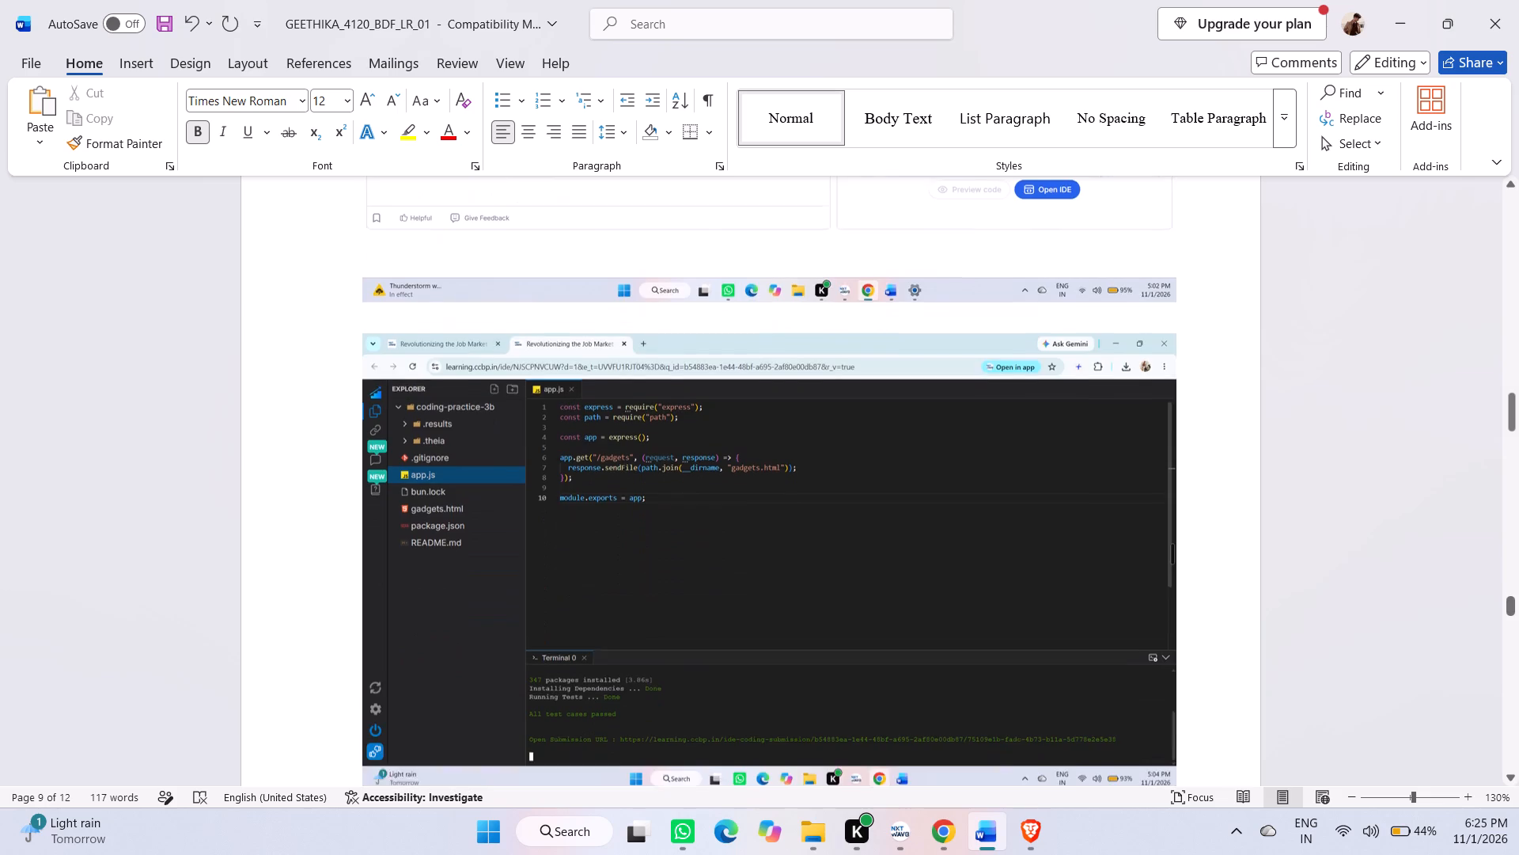
pyautogui.scroll(-6, 711, 414)
pyautogui.scroll(6, 712, 411)
pyautogui.scroll(5, 780, 372)
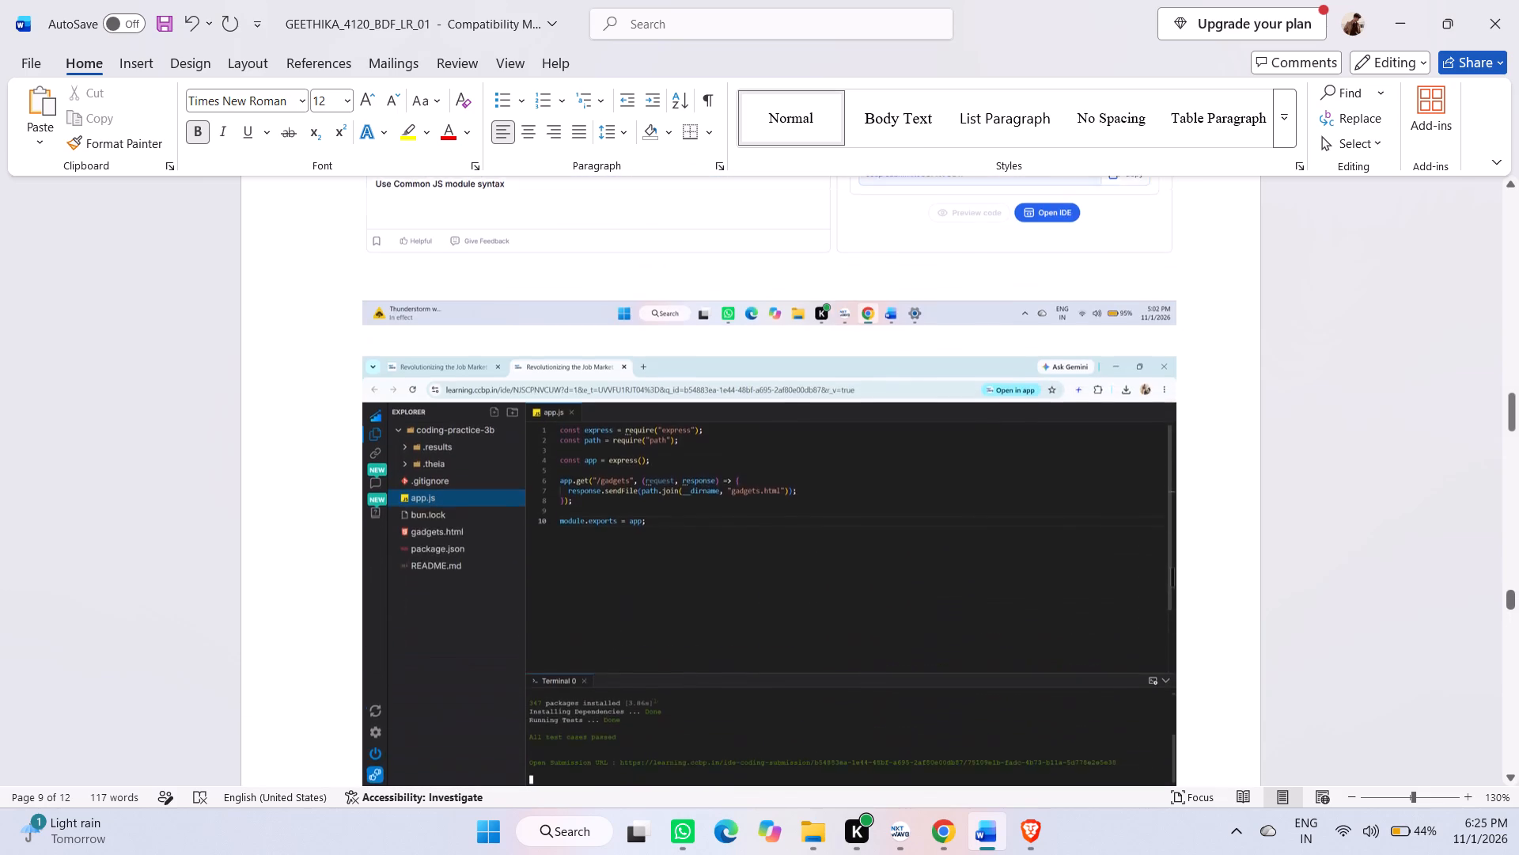
pyautogui.click(1178, 518)
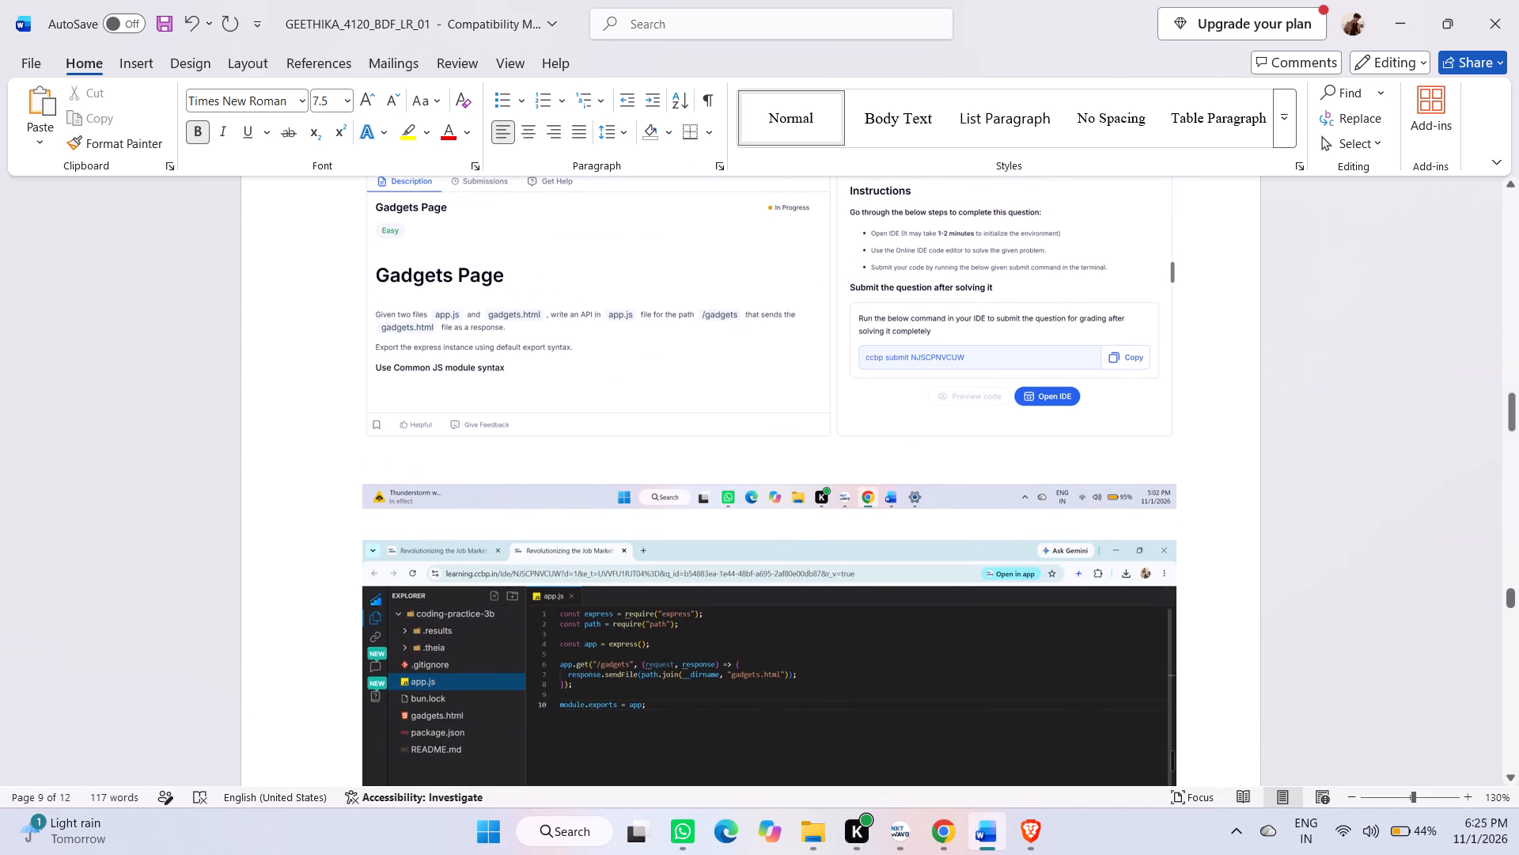
pyautogui.press('Return')
# Insert six blank lines above the Gadgets Page submission details screenshot.
pyautogui.scroll(-20, 830, 510)
pyautogui.scroll(-1, 830, 510)
pyautogui.scroll(4, 850, 458)
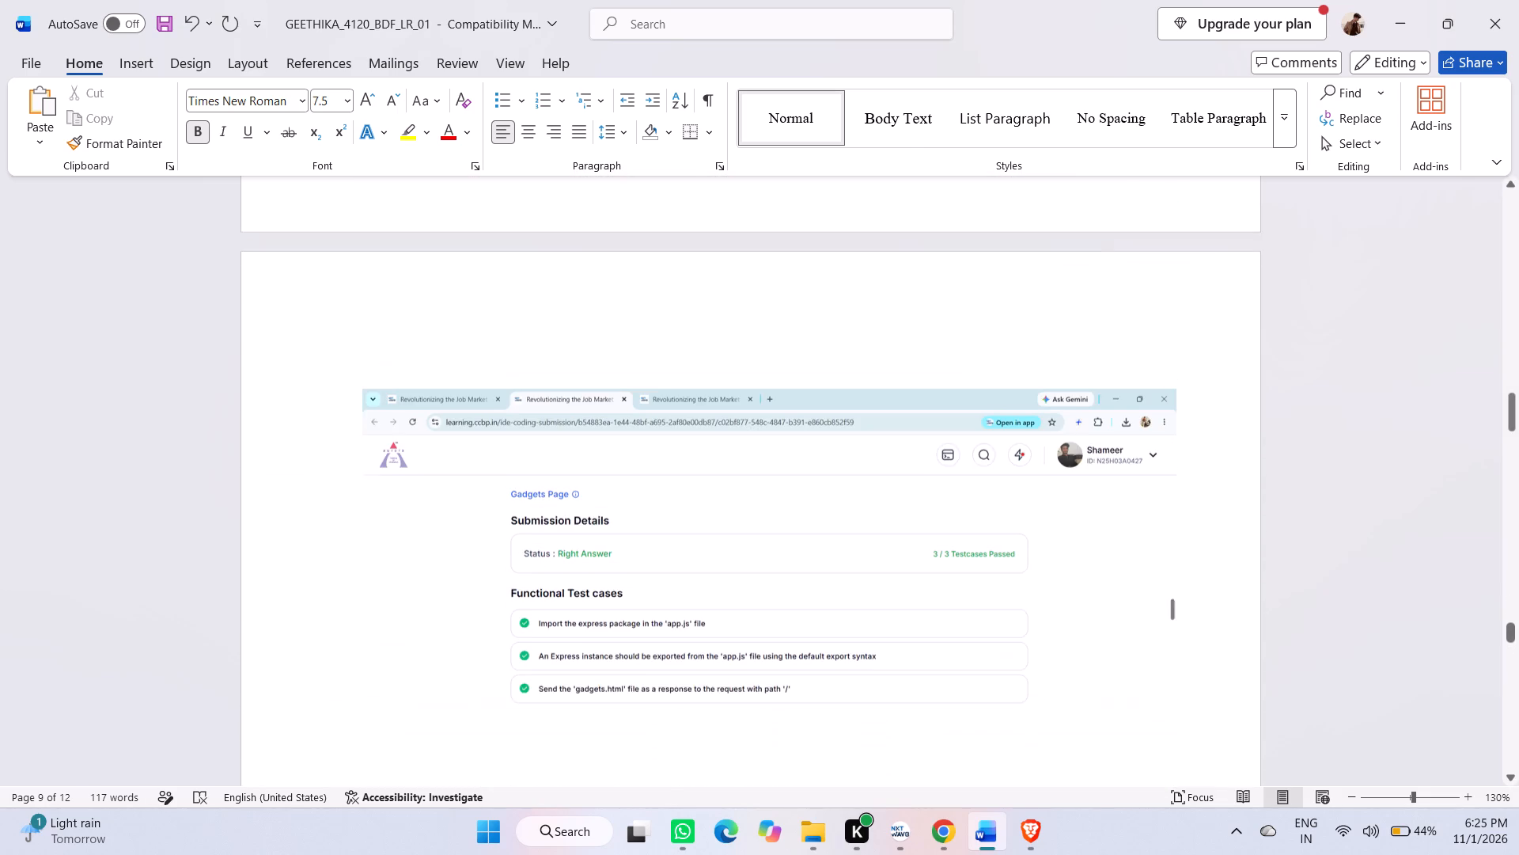
pyautogui.click(380, 359)
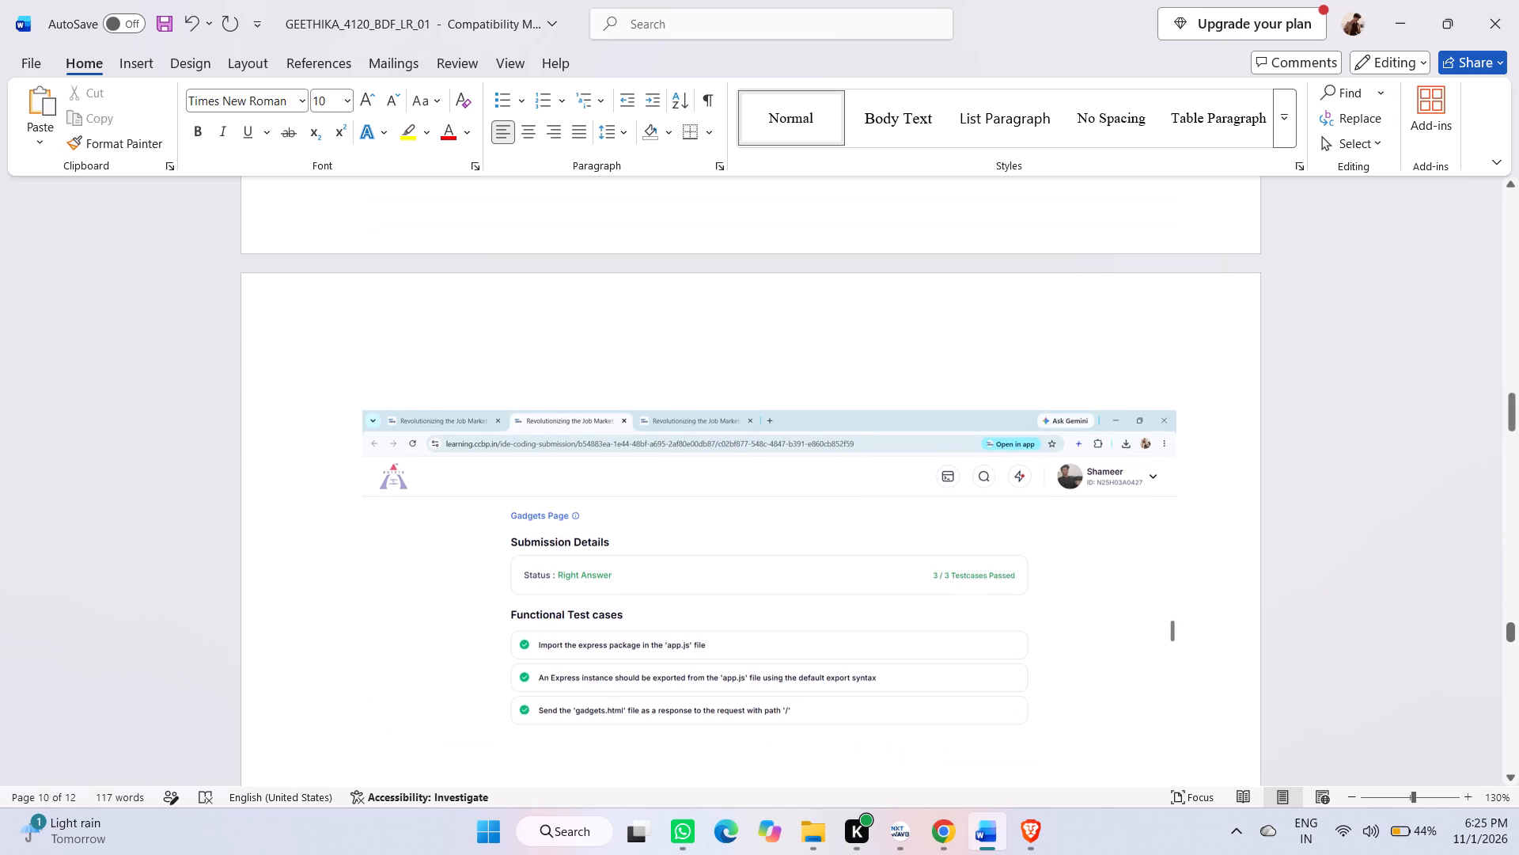
pyautogui.press('Return')
pyautogui.press('Return')
pyautogui.press('Return')
pyautogui.press('Return')
pyautogui.press('Return')
pyautogui.press('Return')
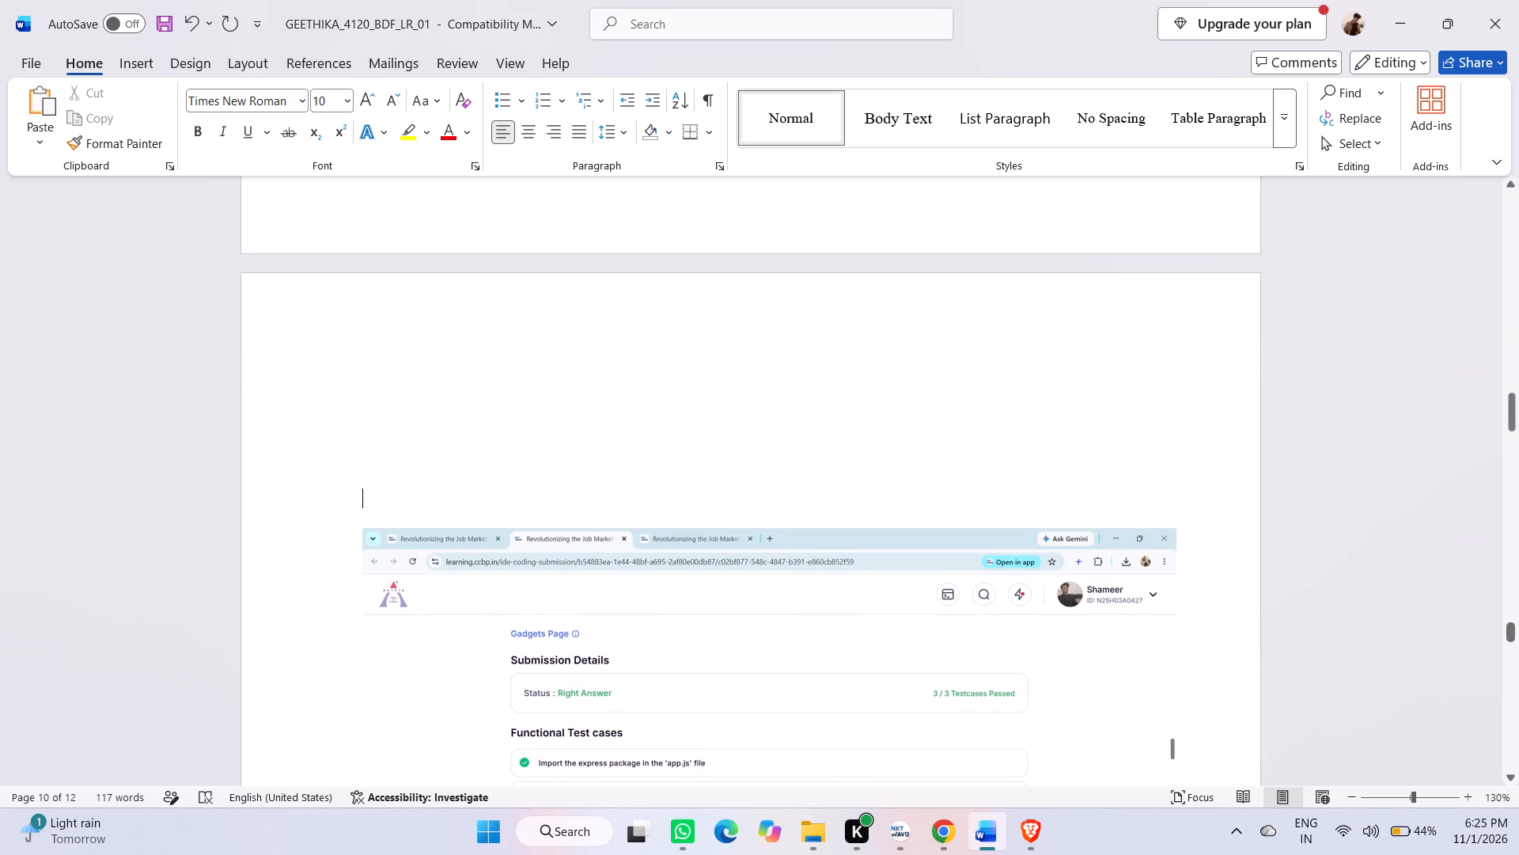
# Switch to Chrome and open the Gadgets Page coding practice question from the course page.
pyautogui.click(949, 823)
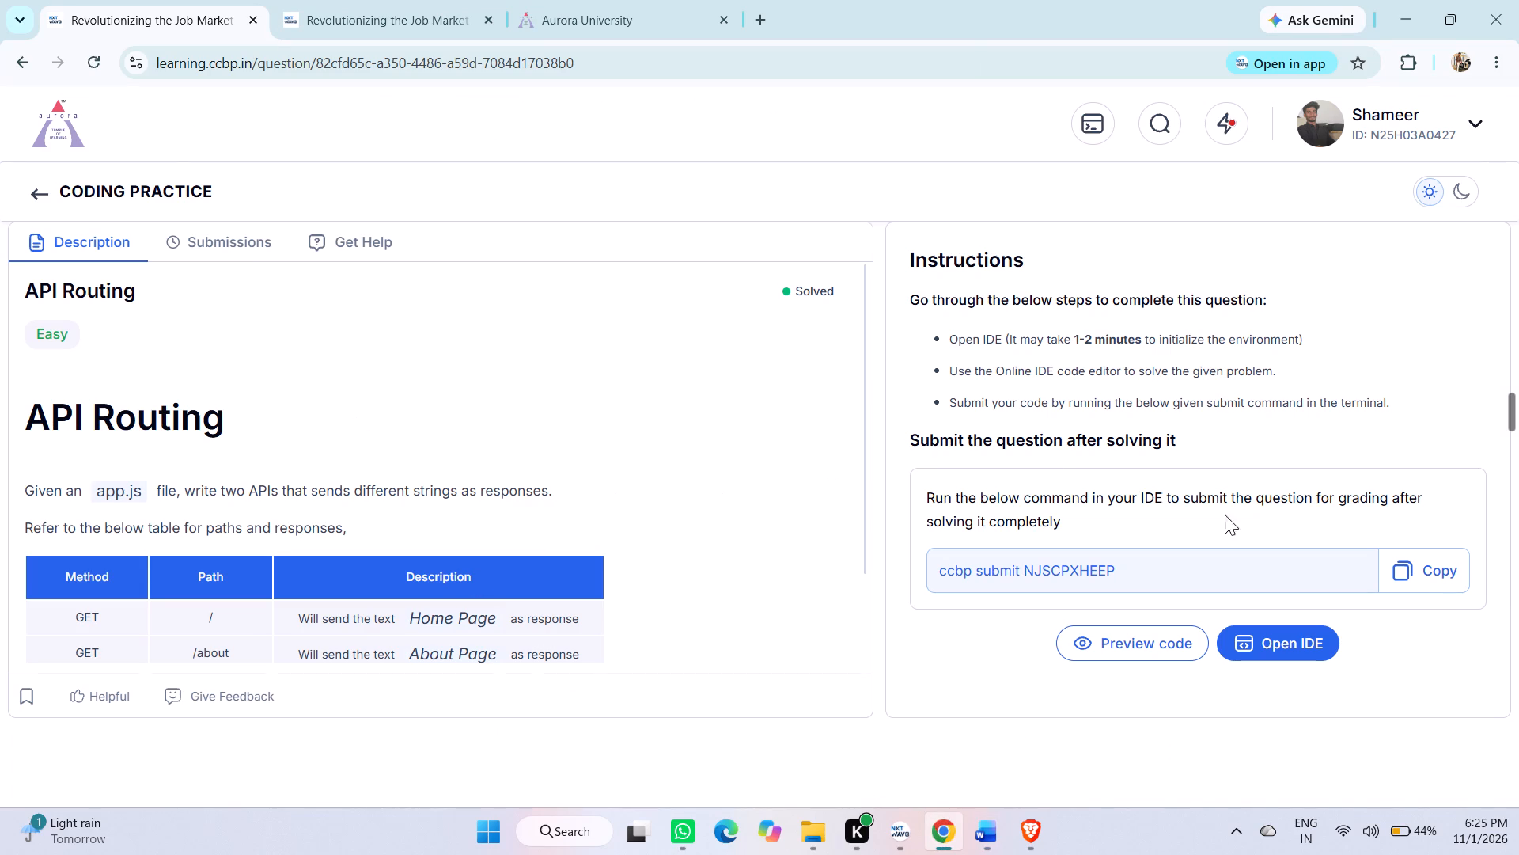
pyautogui.click(44, 190)
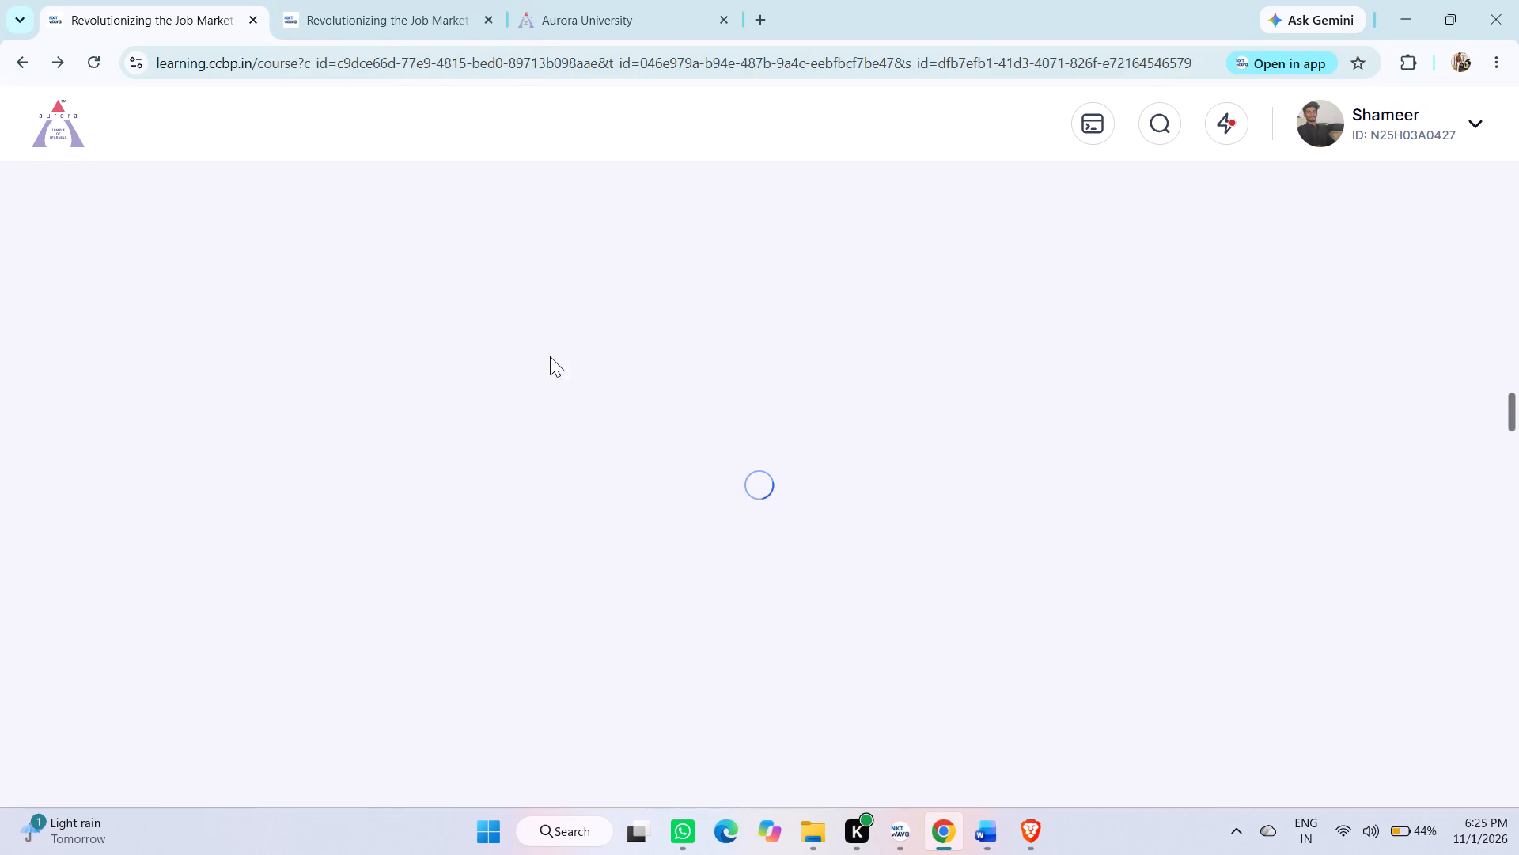
pyautogui.click(588, 720)
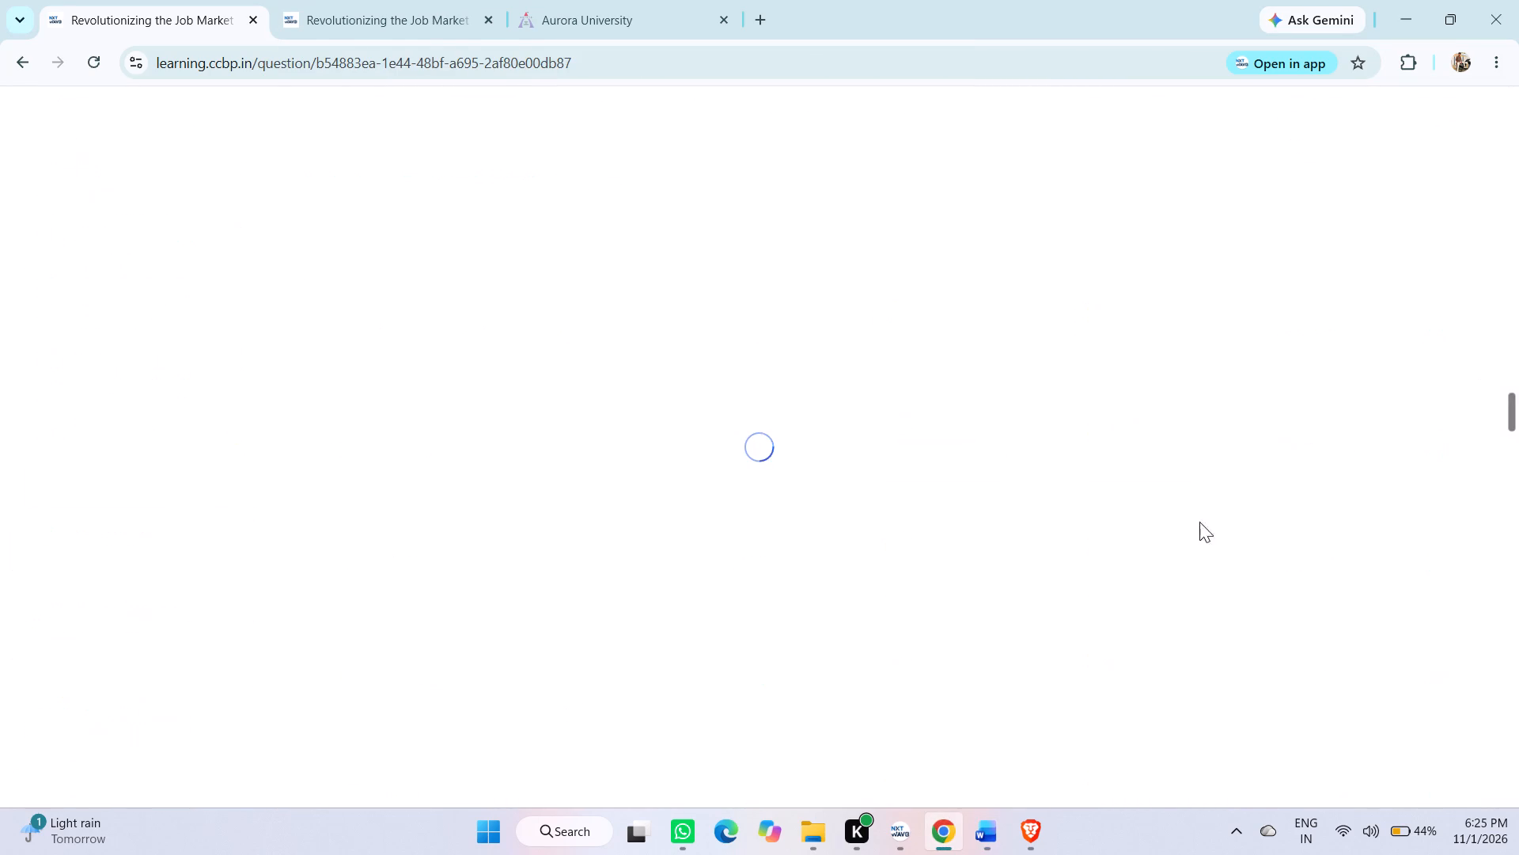
# Open the Gadgets Page code preview and capture a full-screen screenshot of it.
pyautogui.click(1116, 633)
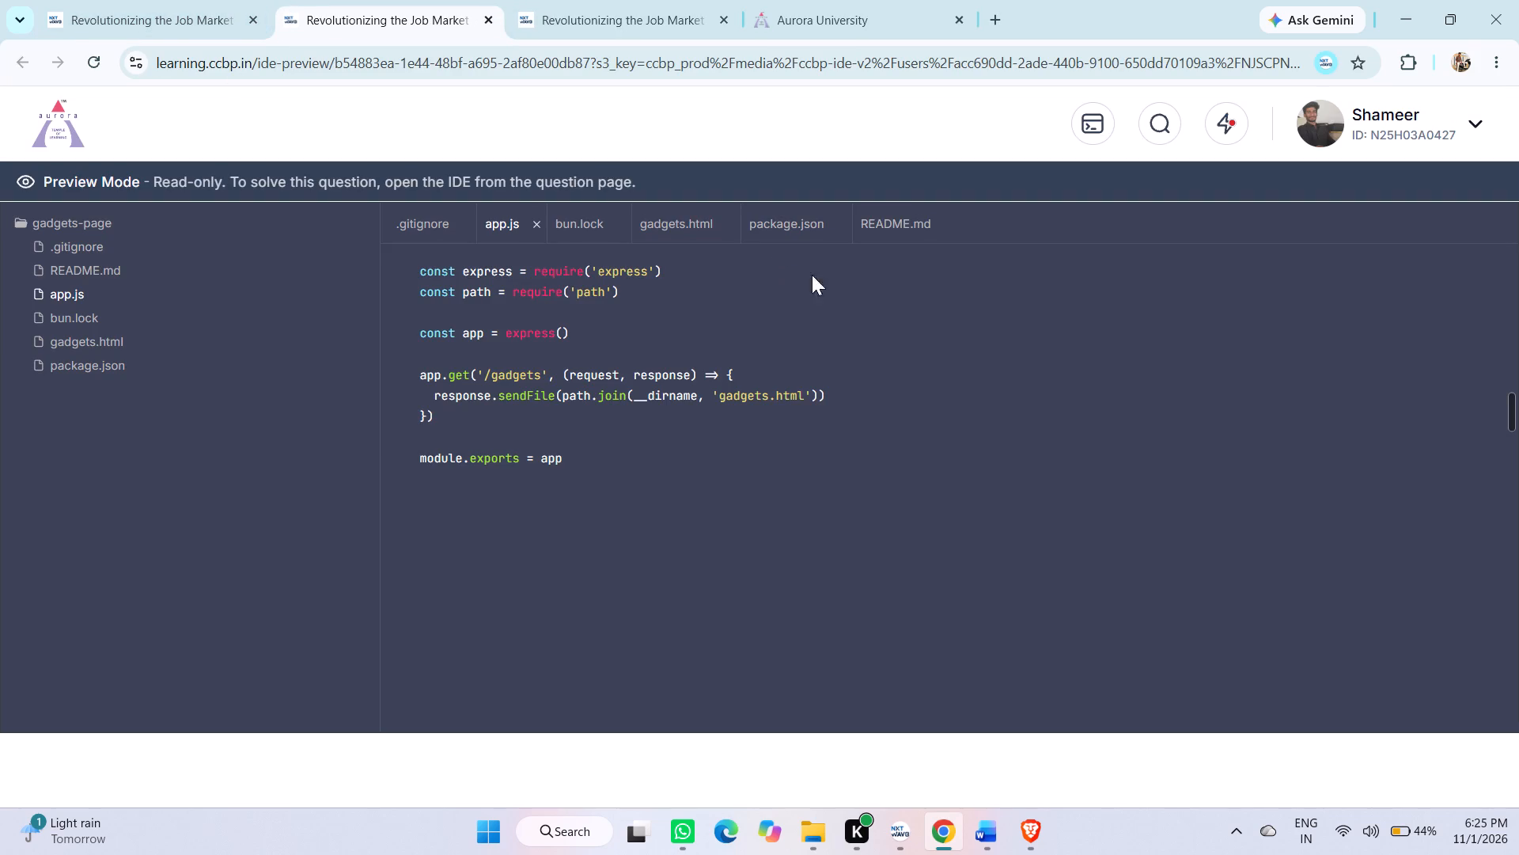
pyautogui.press('Print')
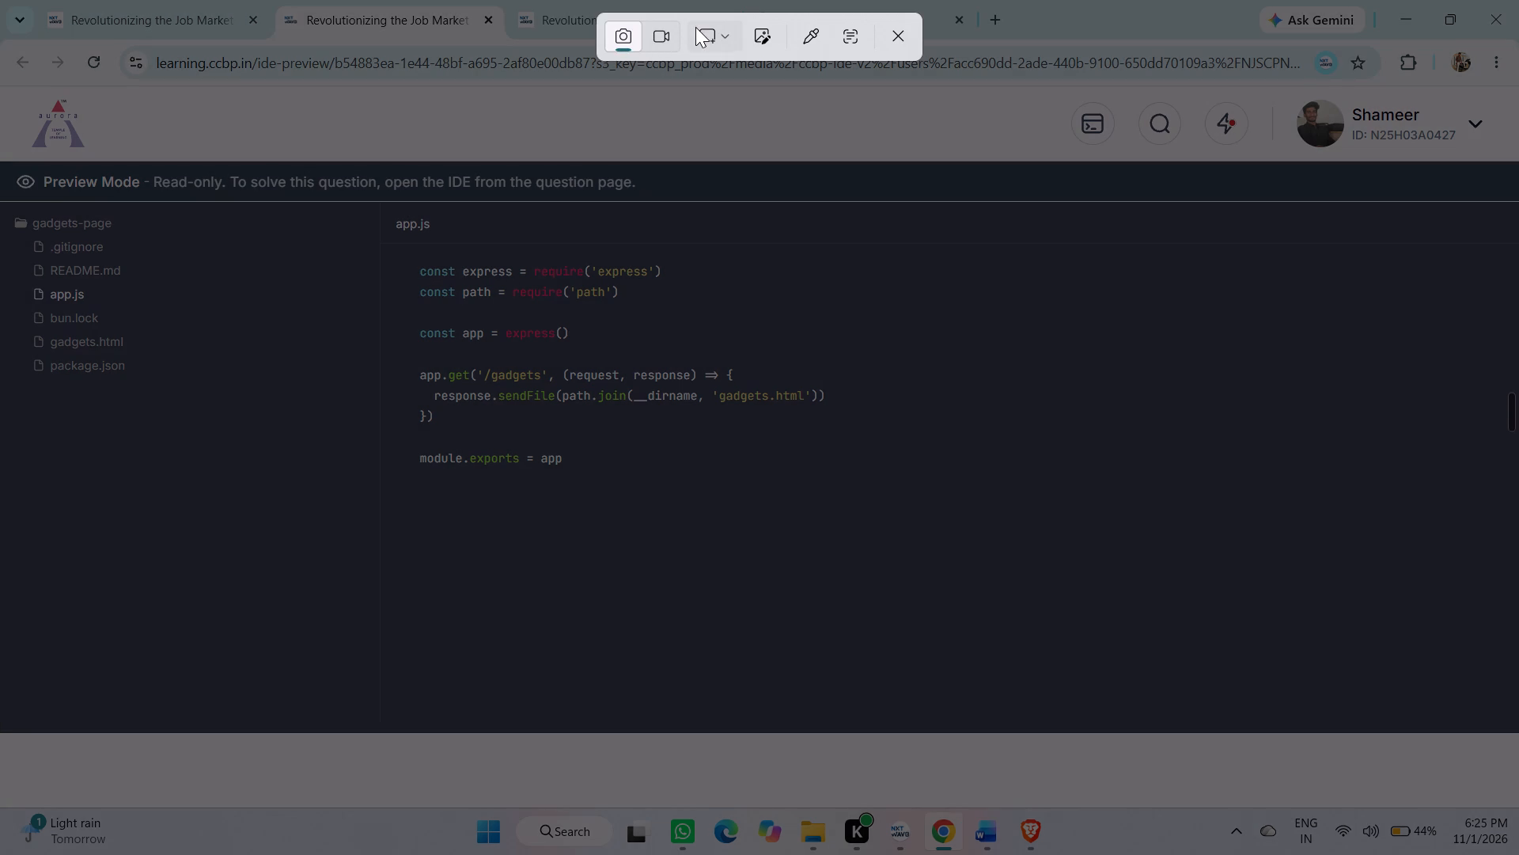
pyautogui.click(701, 27)
pyautogui.click(797, 103)
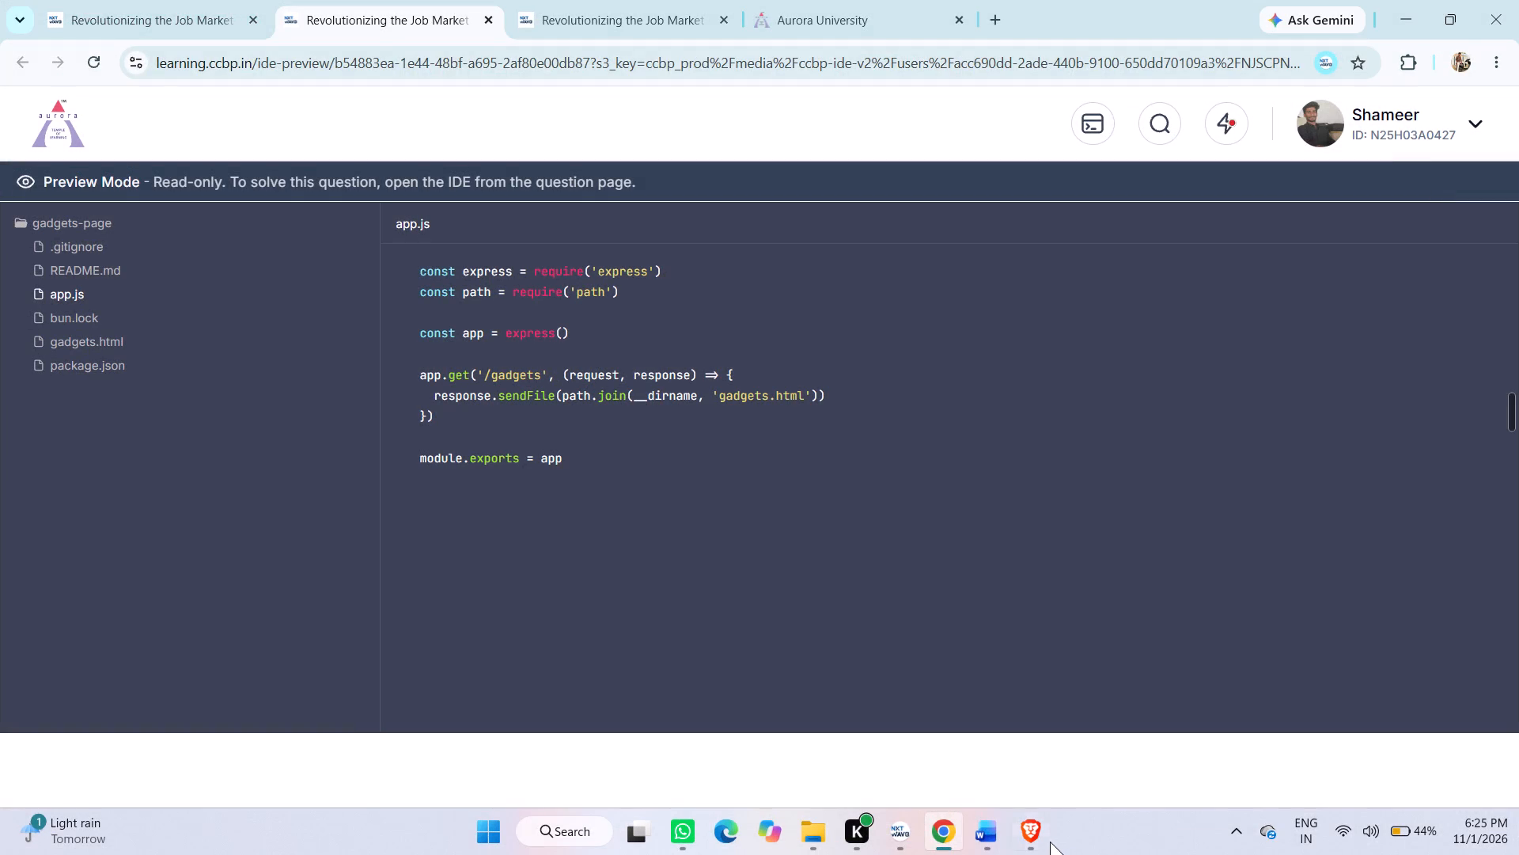
# Switch back to the Word report and paste the Gadgets Page code preview screenshot above the submission details screenshot.
pyautogui.click(975, 751)
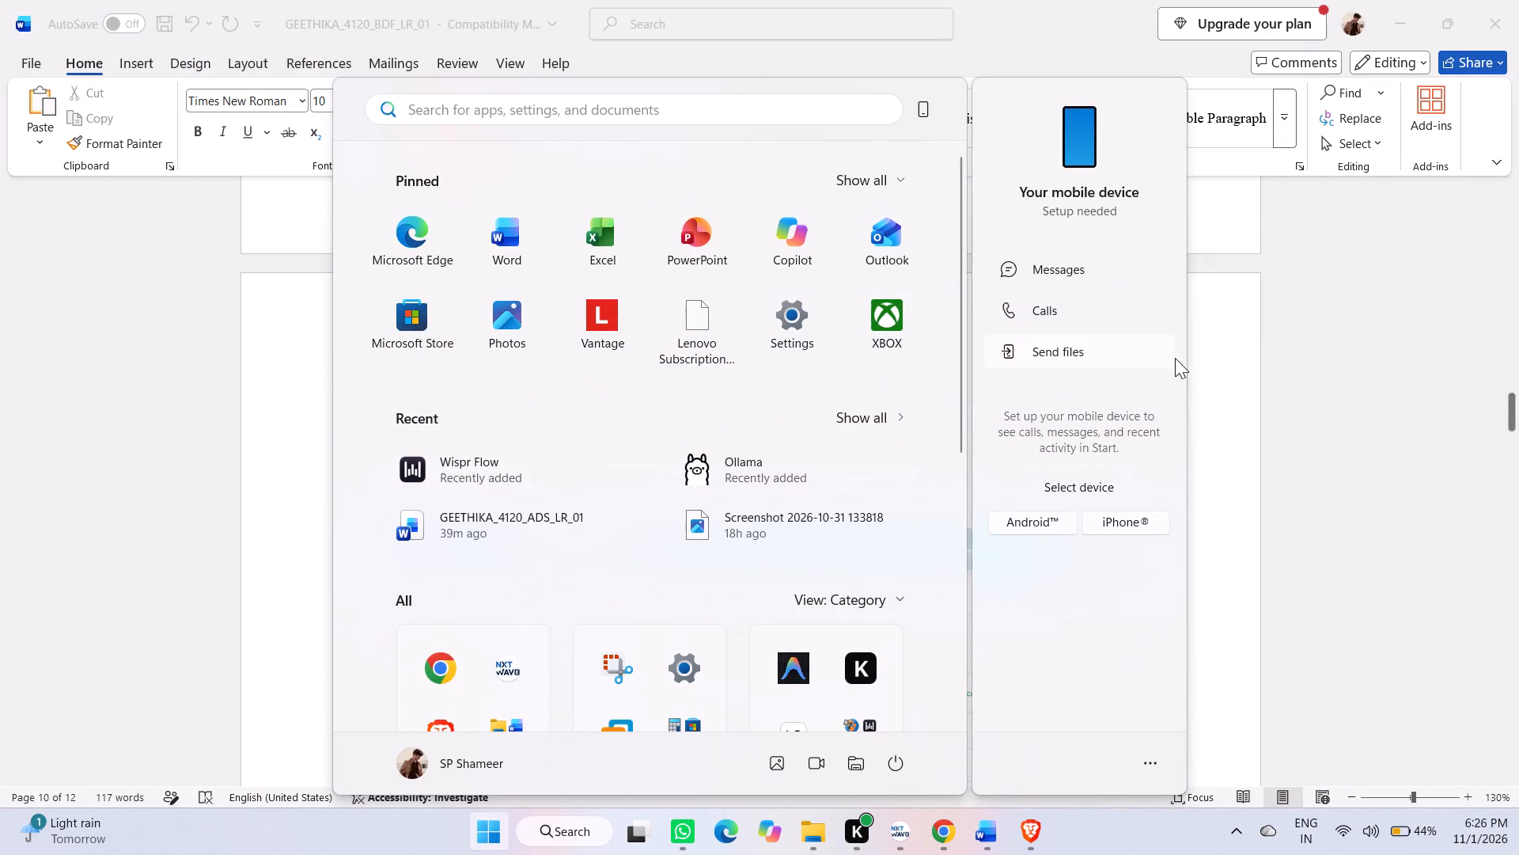
pyautogui.click(1222, 355)
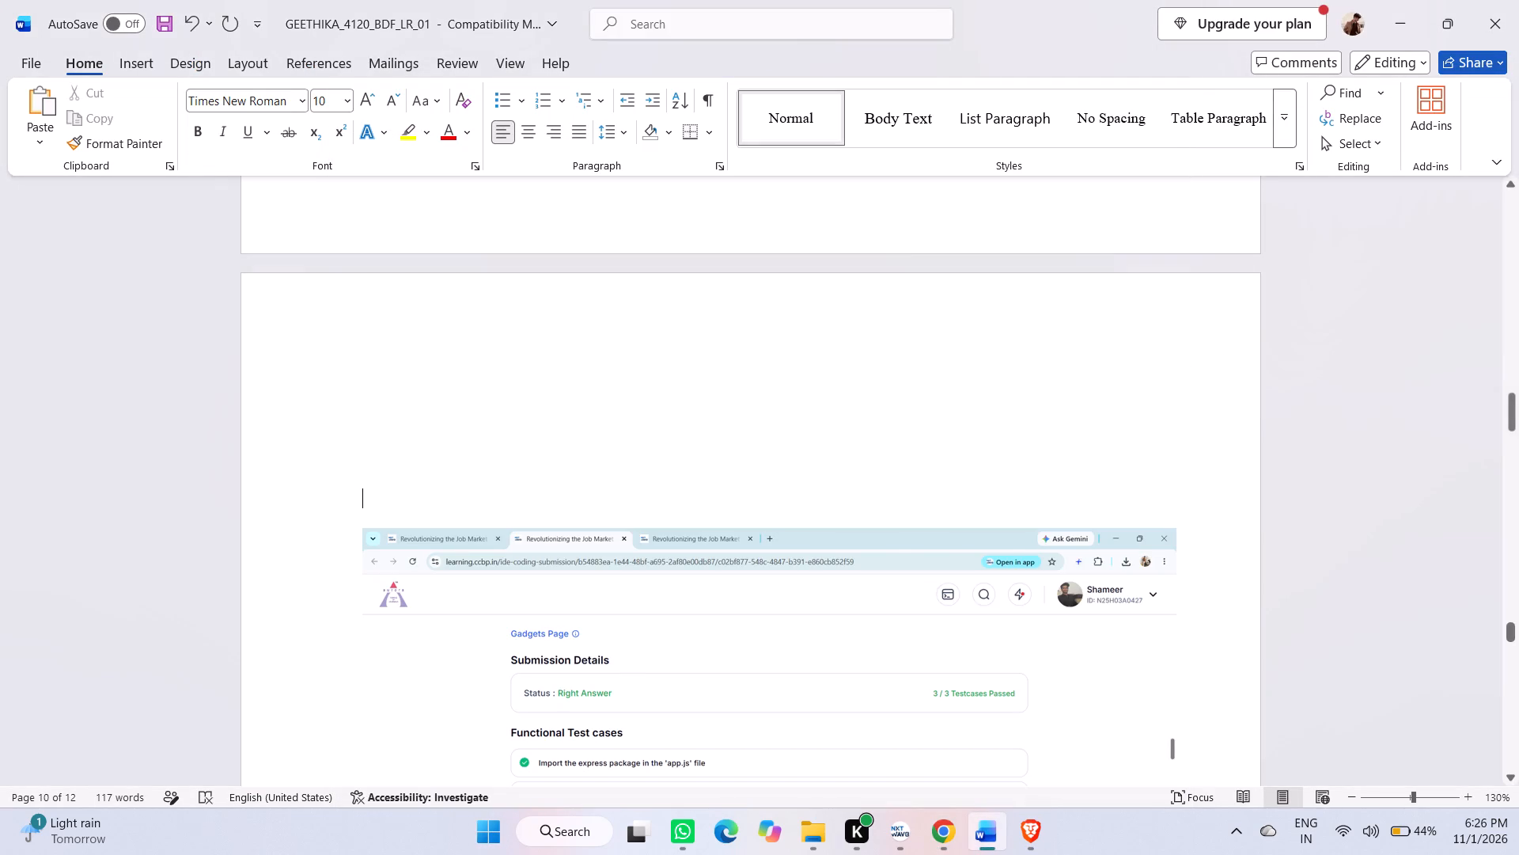
pyautogui.hotkey('ctrl', 'v')
# Delete blank lines above the pasted Gadgets Page code preview screenshot, and undo the last deletion.
pyautogui.scroll(4, 648, 467)
pyautogui.click(379, 487)
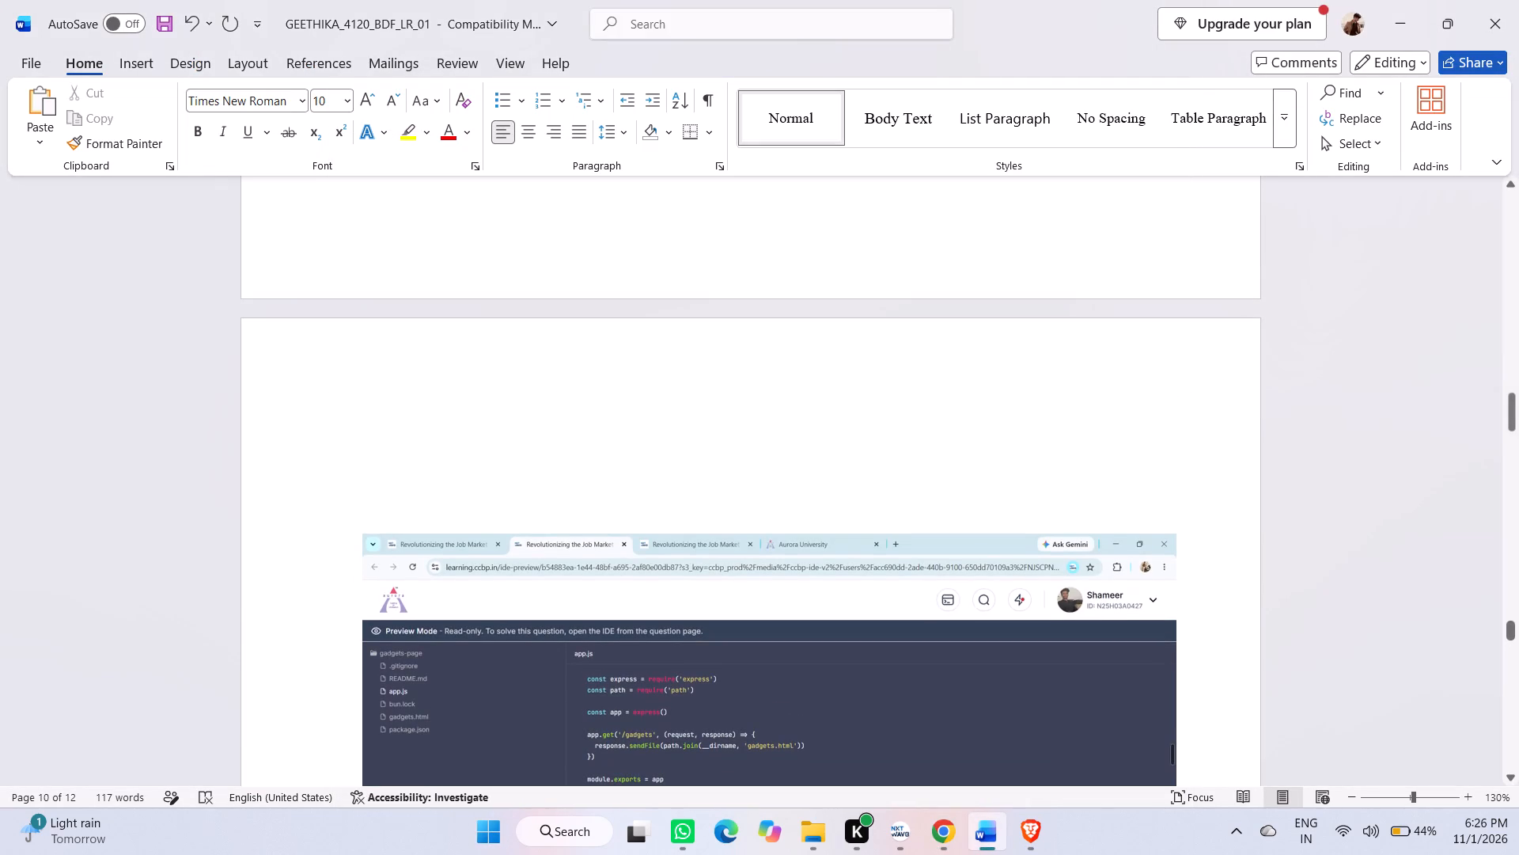
pyautogui.press('BackSpace')
pyautogui.press('BackSpace')
pyautogui.press('BackSpace')
pyautogui.press('BackSpace')
pyautogui.press('BackSpace')
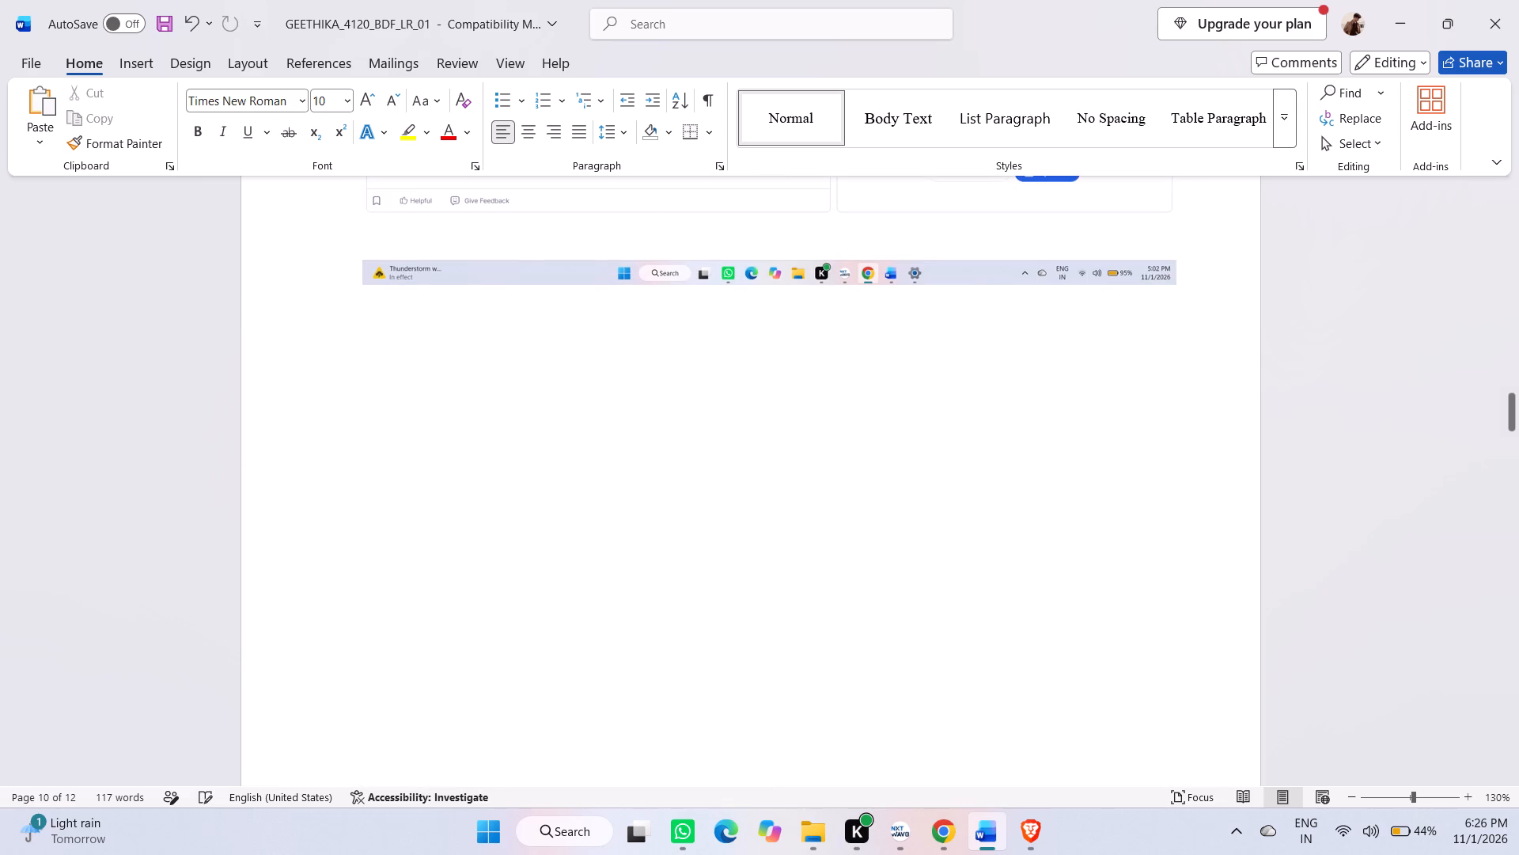
pyautogui.hotkey('ctrl', 'z')
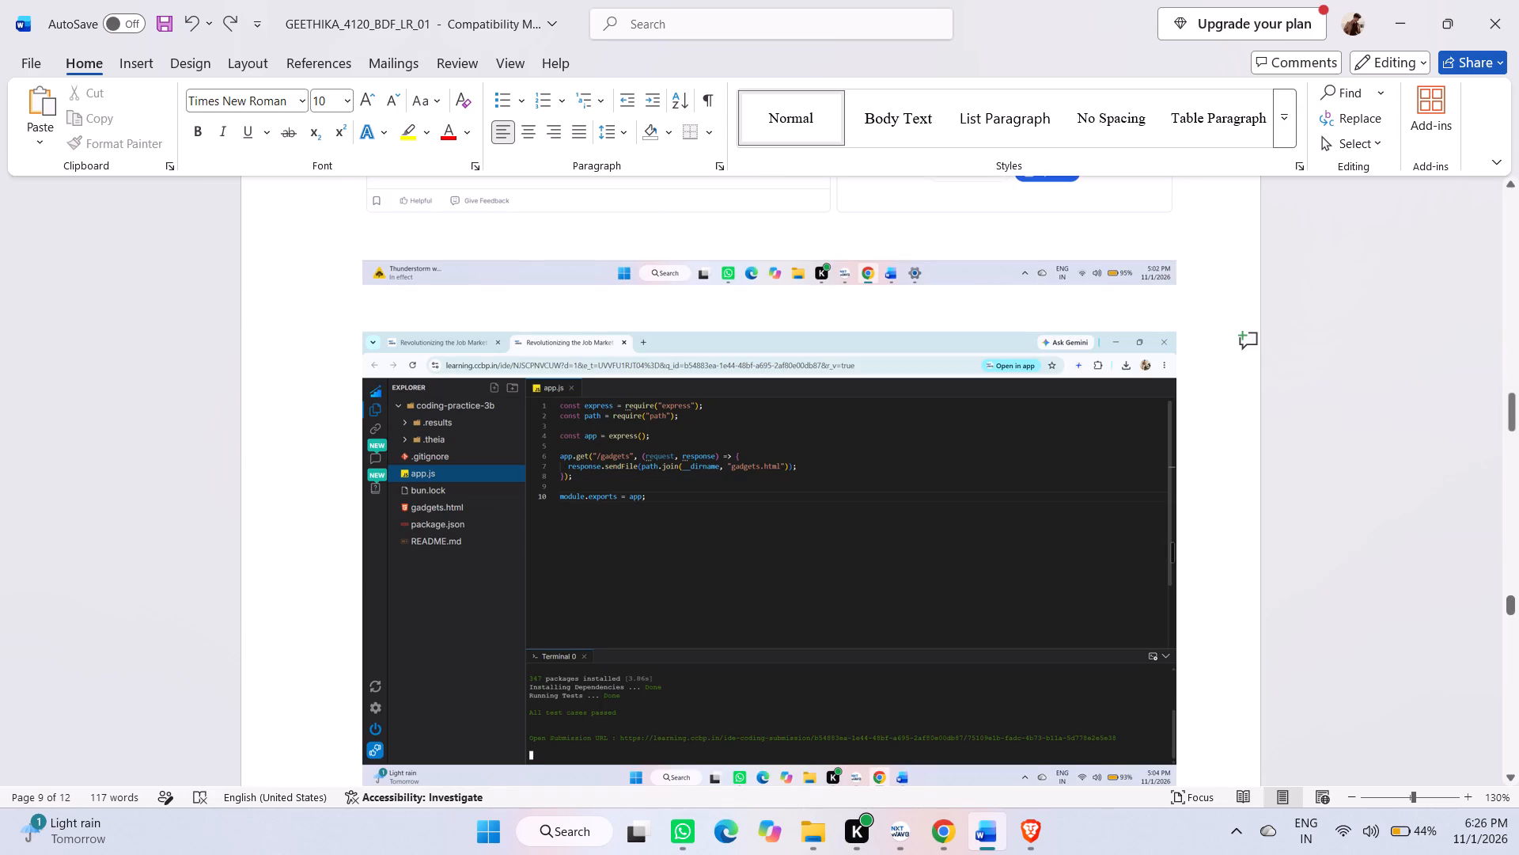
# Add a blank line between the Gadgets Page code preview screenshot and the submission details screenshot.
pyautogui.scroll(-16, 551, 496)
pyautogui.scroll(-5, 551, 497)
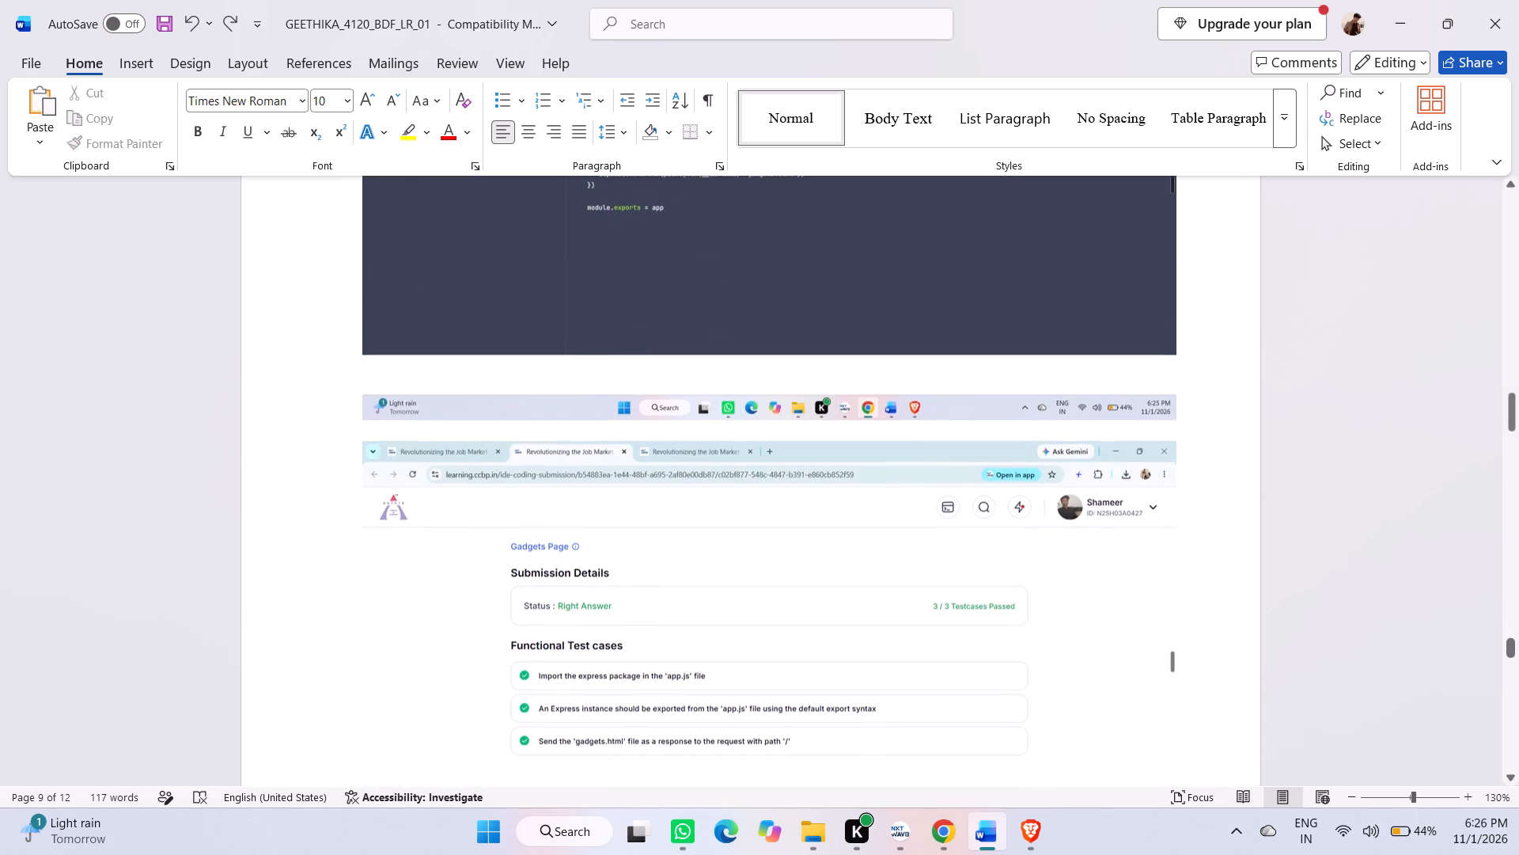
pyautogui.click(1189, 405)
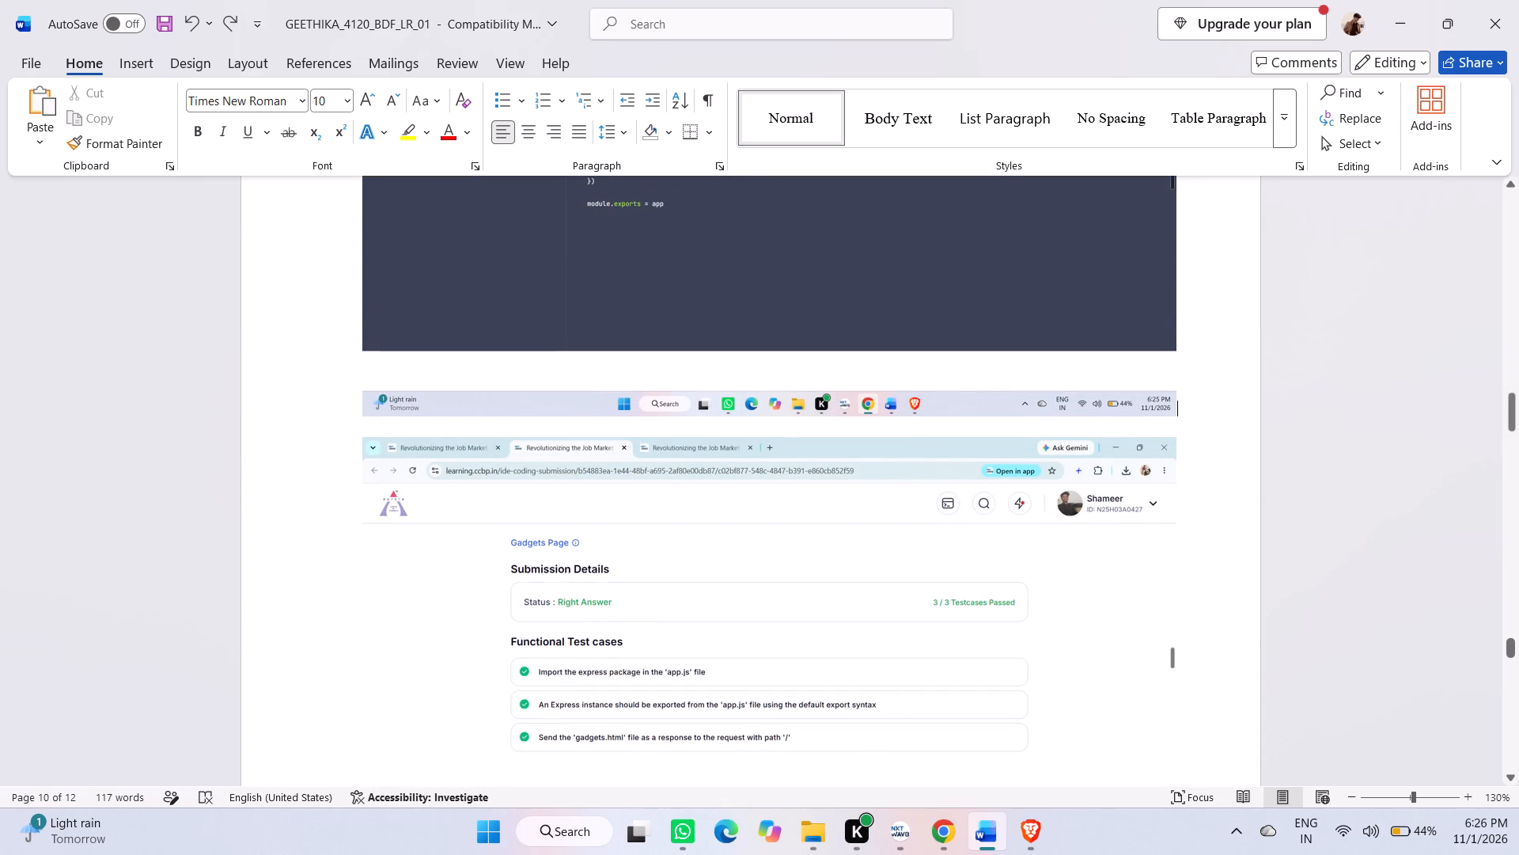
pyautogui.press('Return')
pyautogui.press('Return')
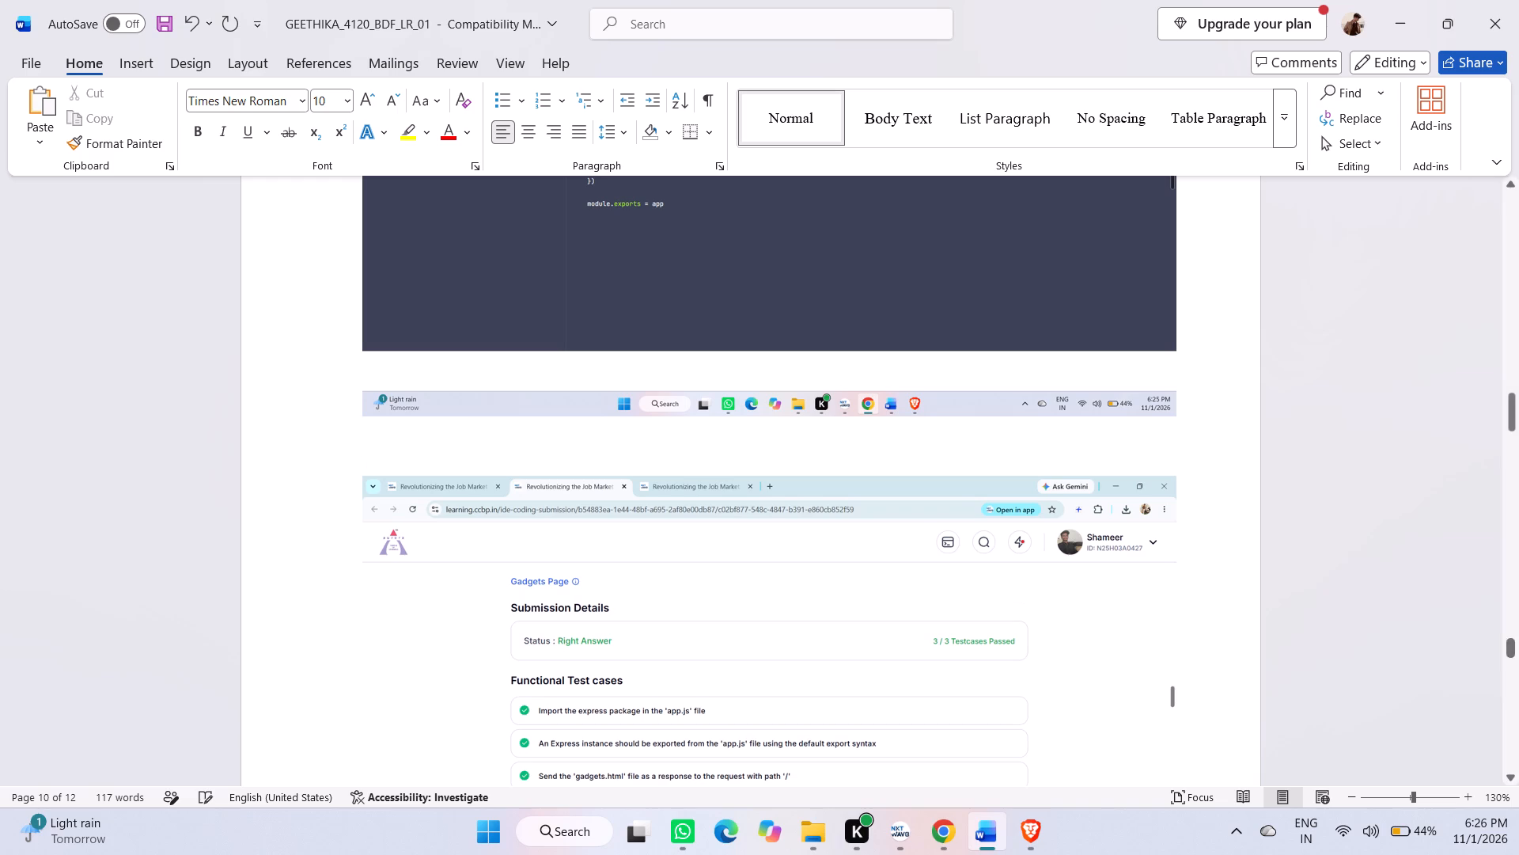
# Review the order and spacing of the screenshots in the Gadgets Page and Get a String sections.
pyautogui.scroll(-9, 1121, 454)
pyautogui.scroll(7, 1131, 454)
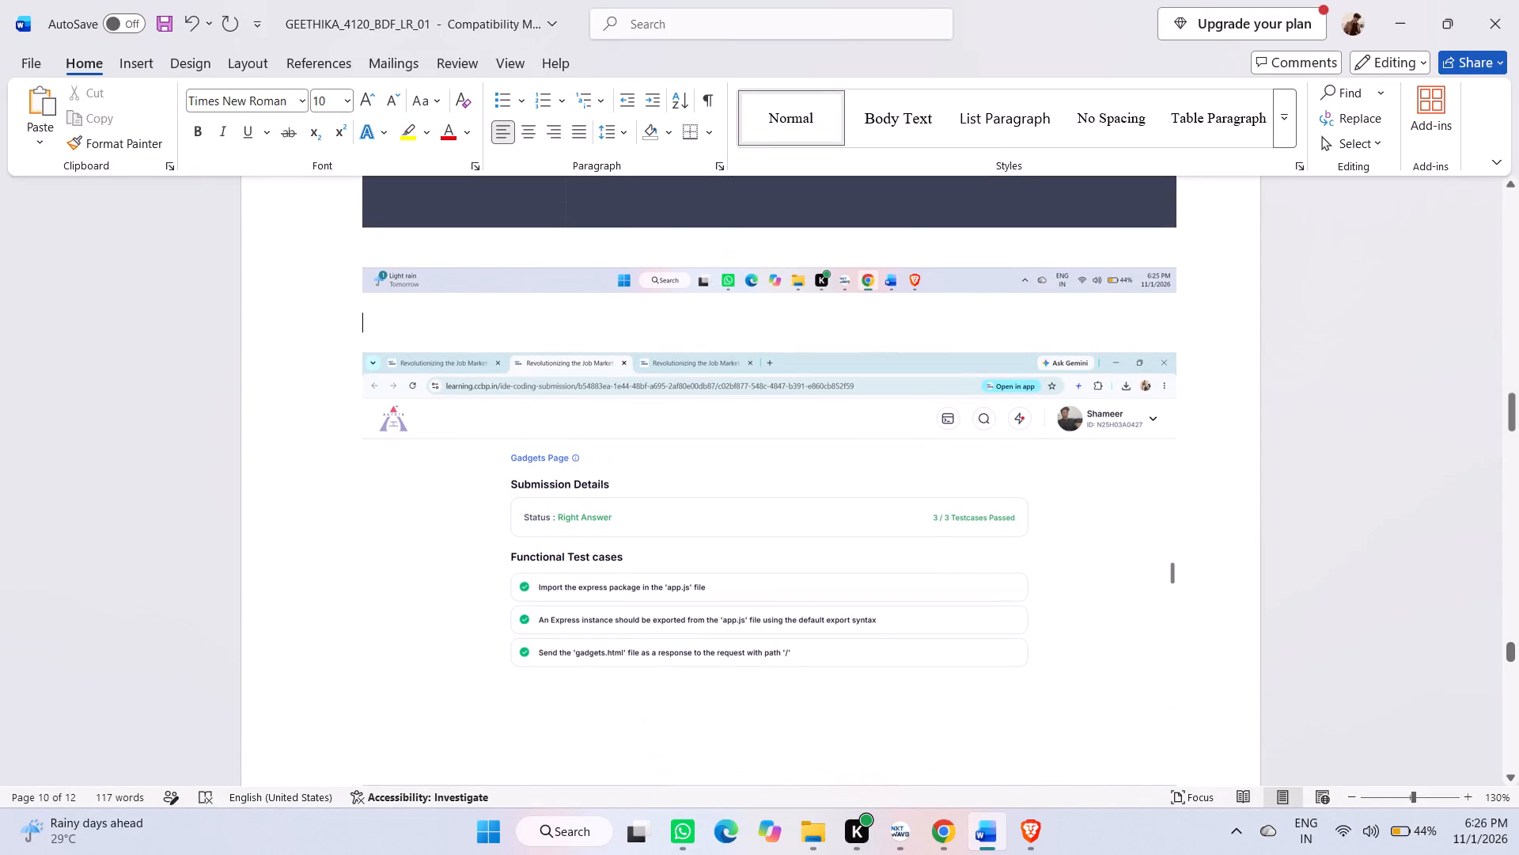
pyautogui.scroll(8, 1135, 455)
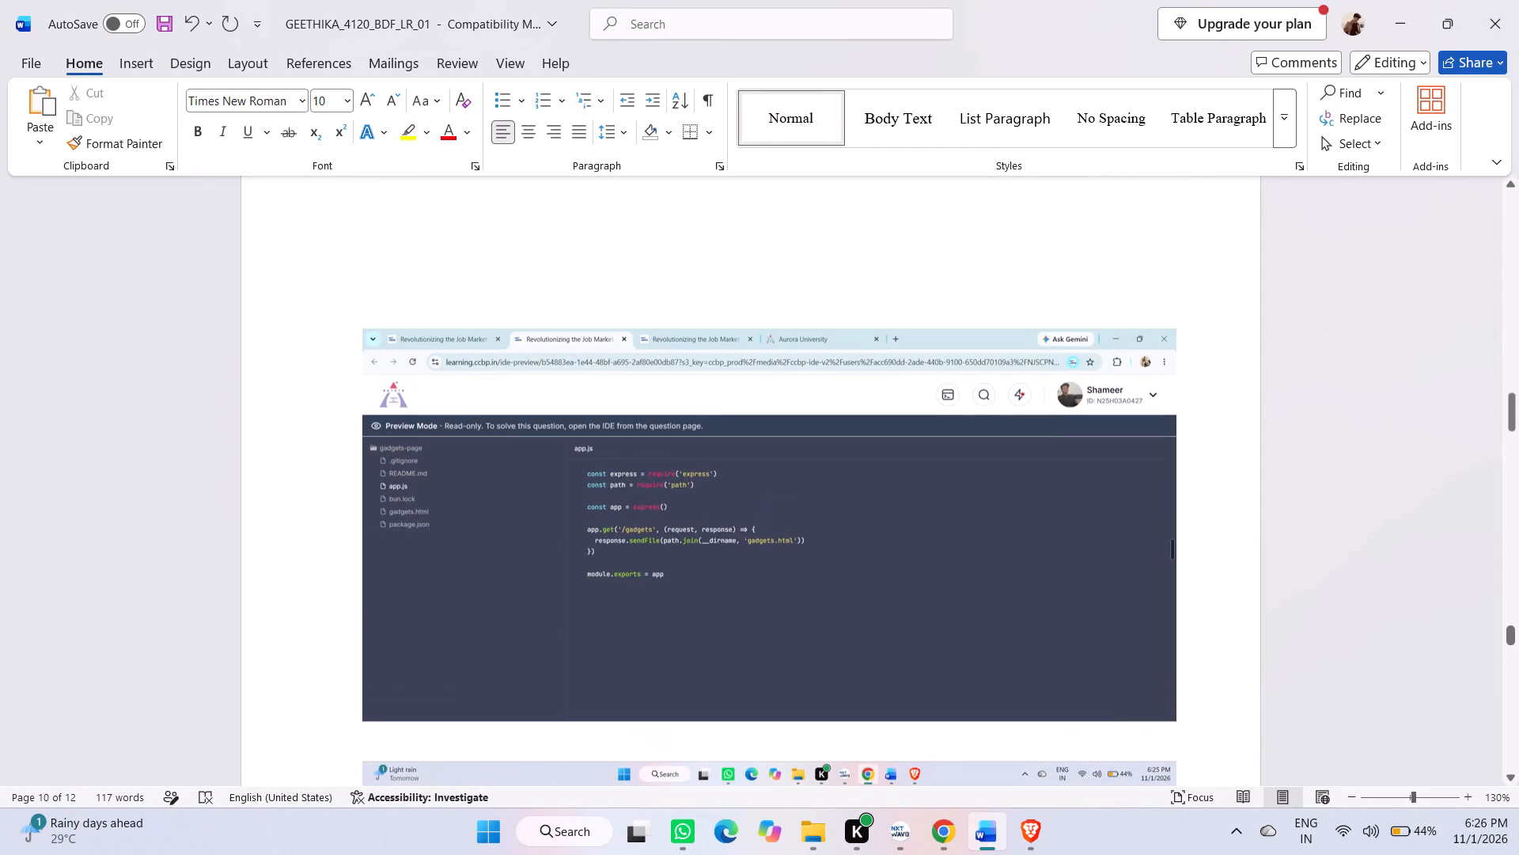
pyautogui.scroll(-7, 1140, 454)
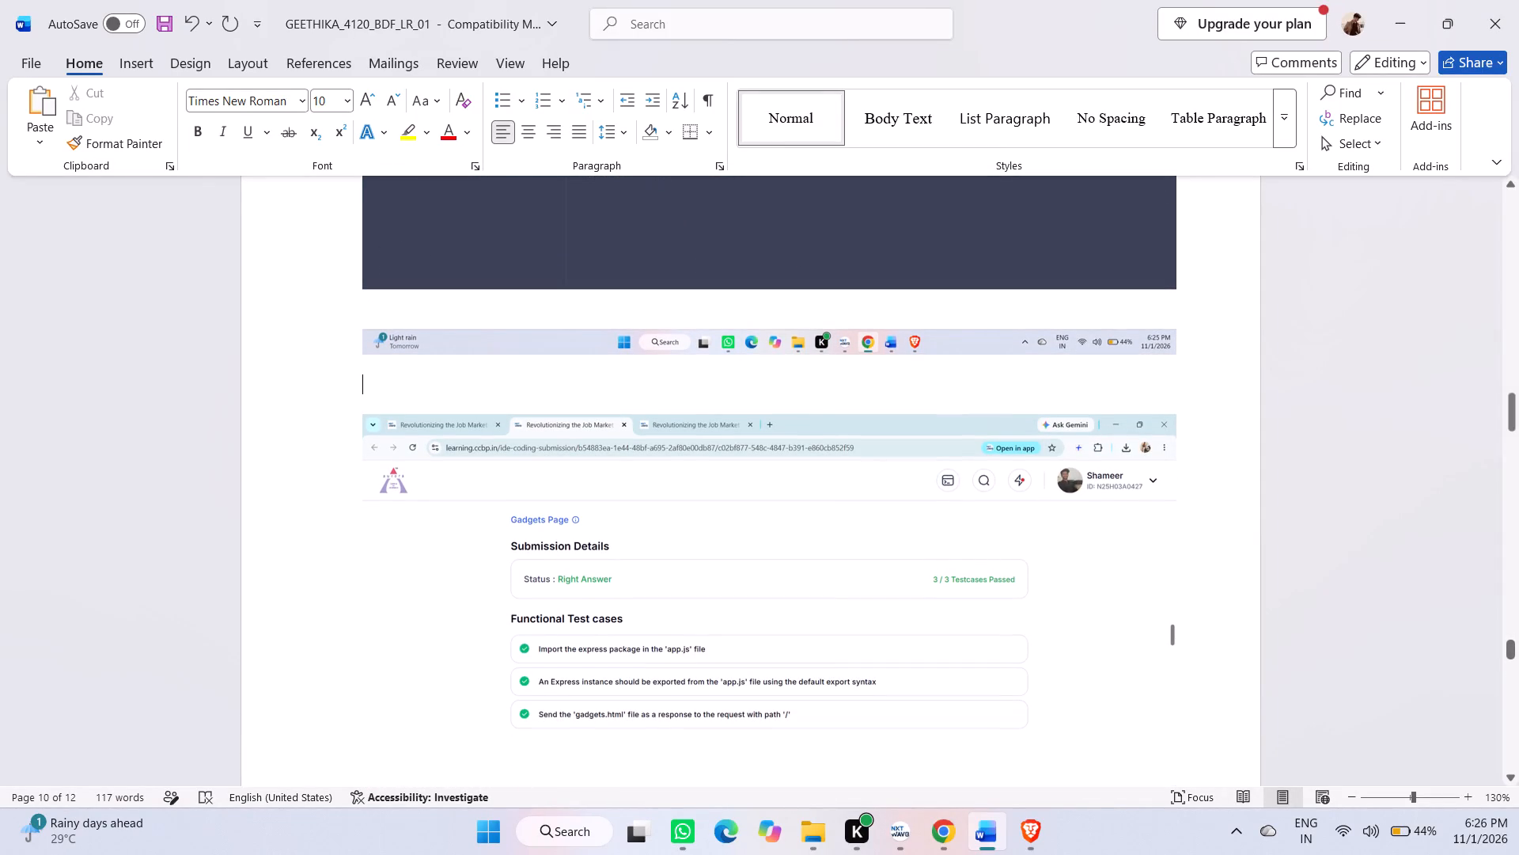
pyautogui.scroll(1, 1095, 492)
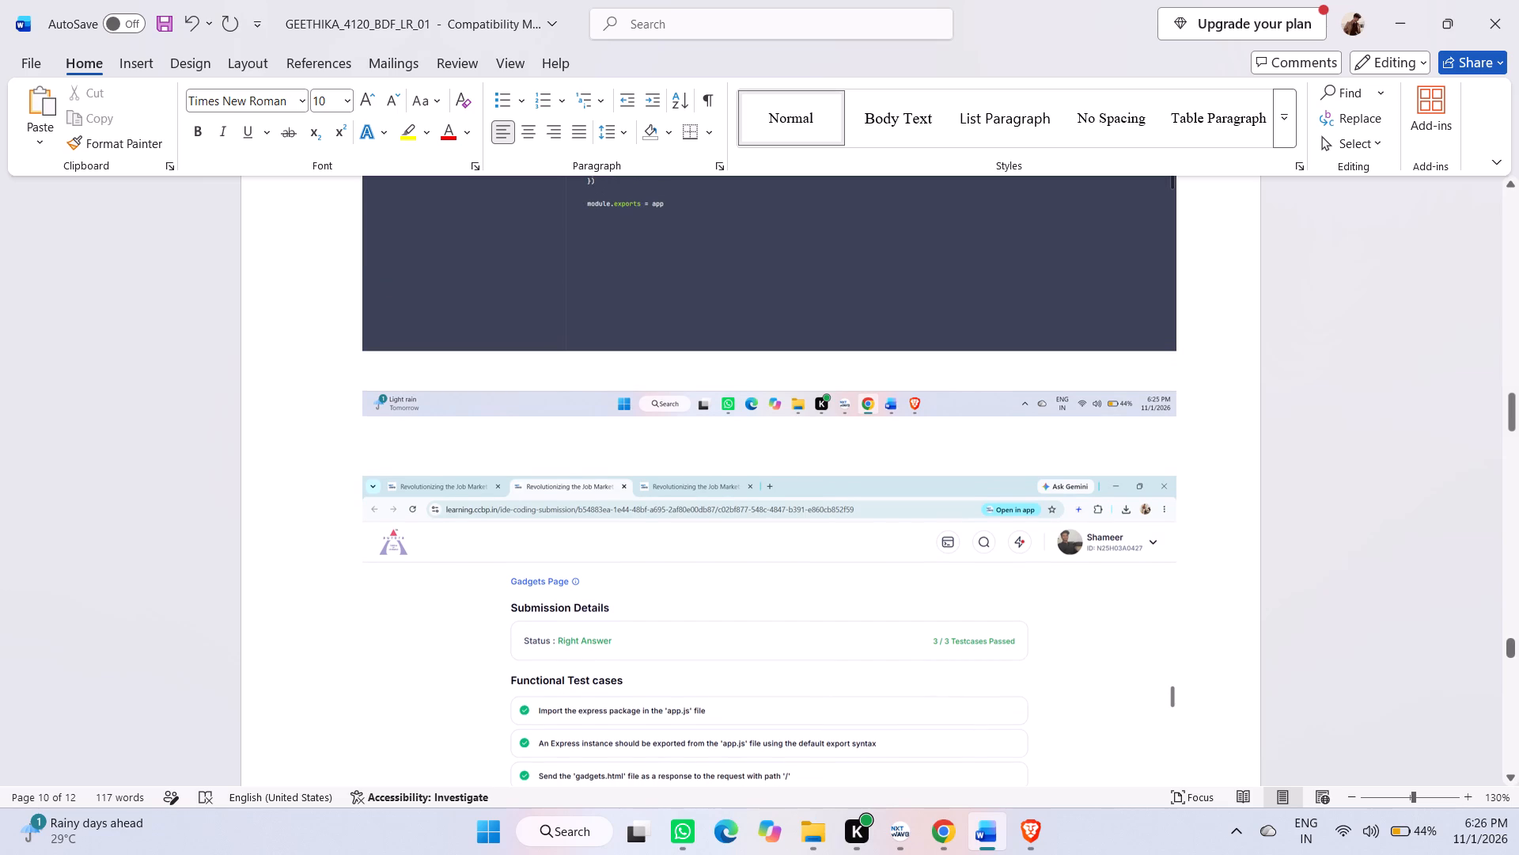
pyautogui.scroll(4, 1100, 493)
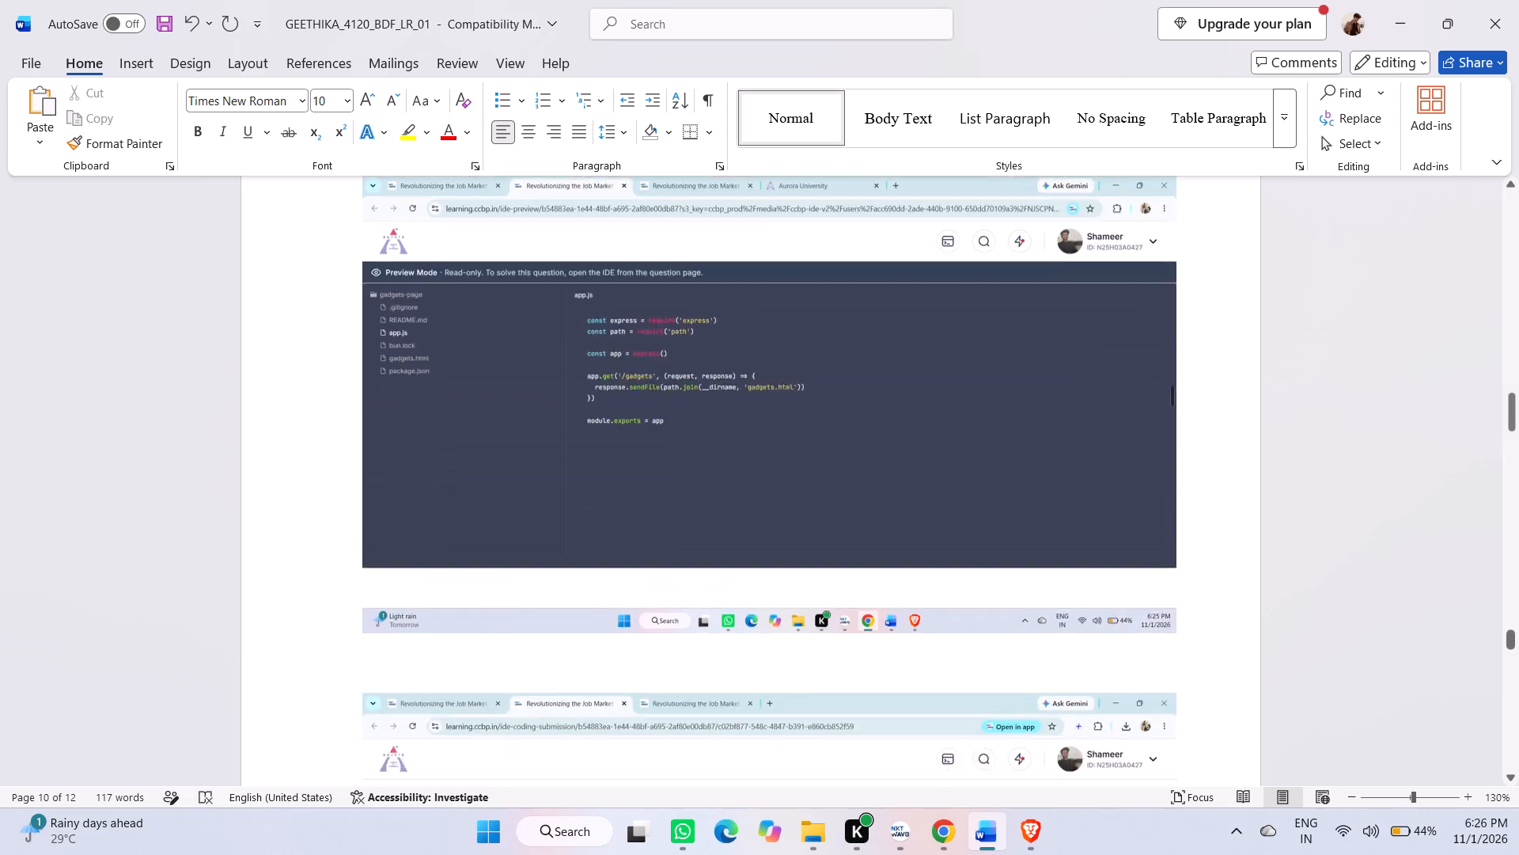
pyautogui.scroll(10, 1119, 492)
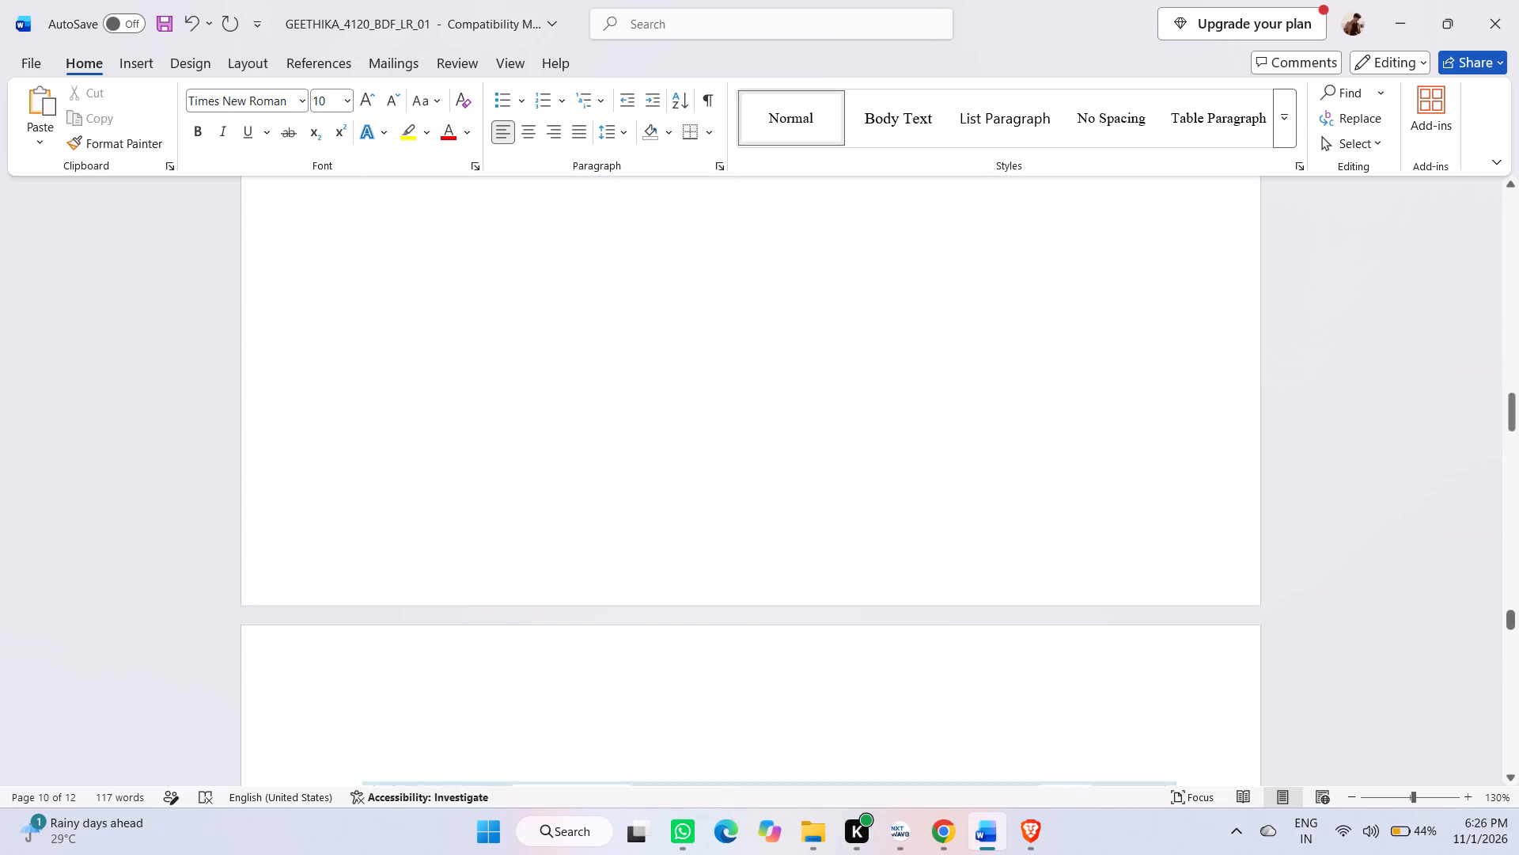
pyautogui.scroll(11, 1118, 479)
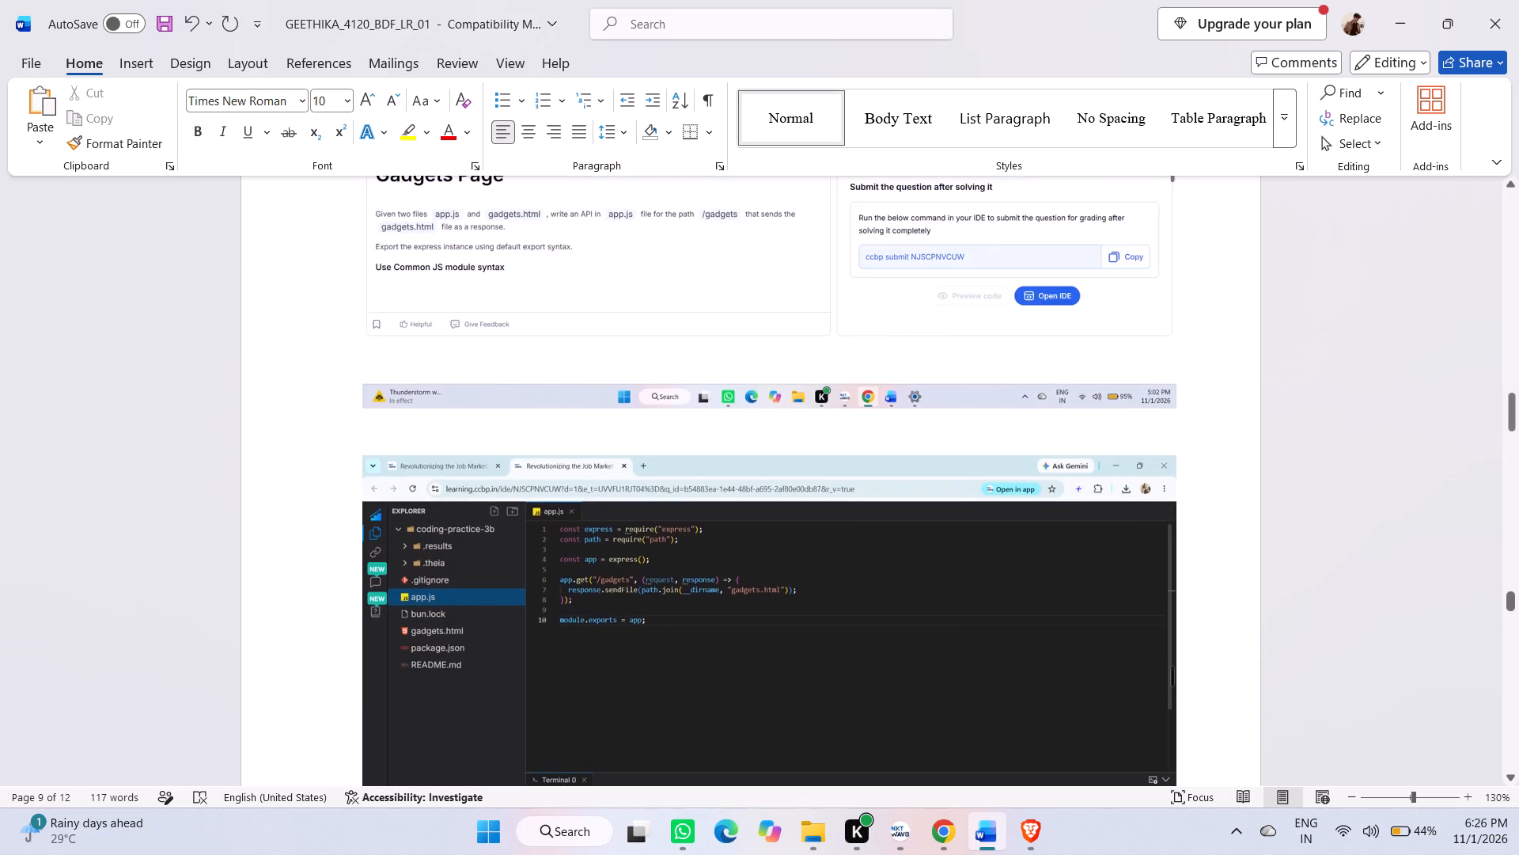
pyautogui.scroll(4, 1118, 479)
pyautogui.scroll(-20, 1118, 479)
pyautogui.scroll(-9, 1118, 479)
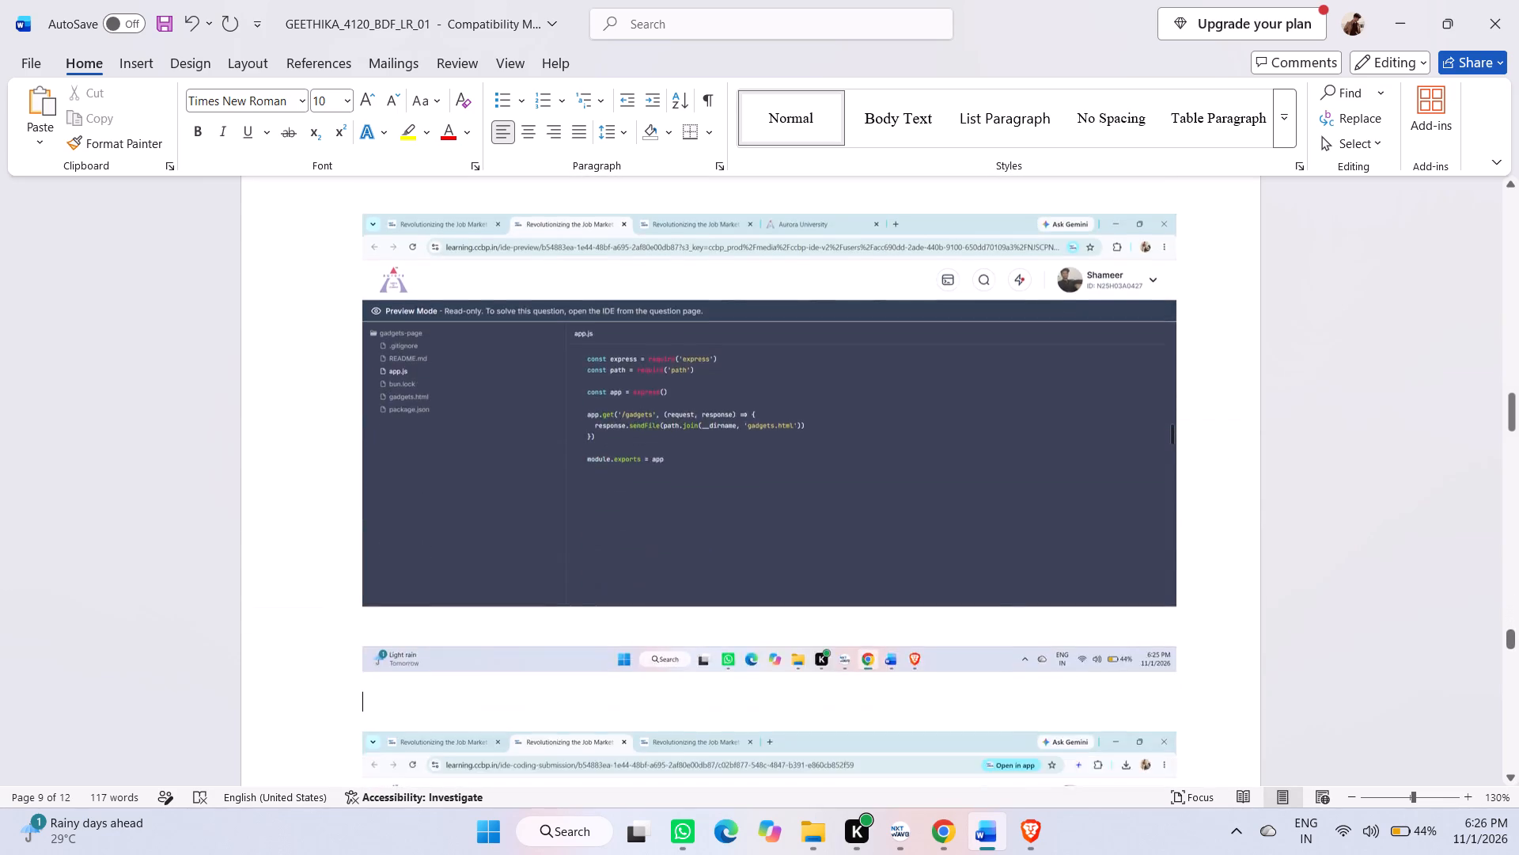
pyautogui.scroll(-19, 1083, 534)
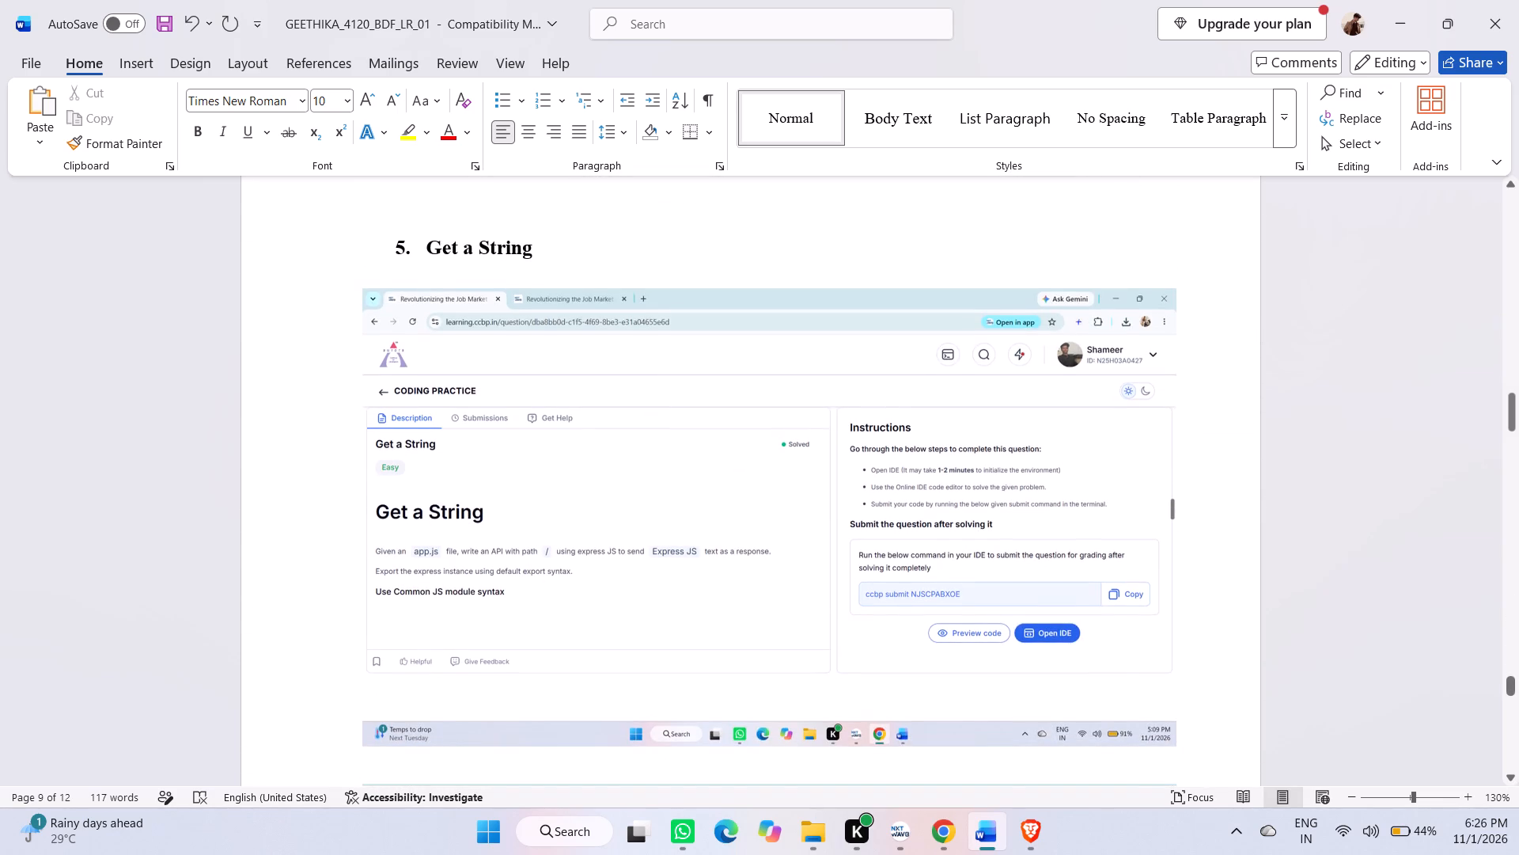
pyautogui.scroll(-12, 1070, 564)
pyautogui.scroll(3, 1066, 565)
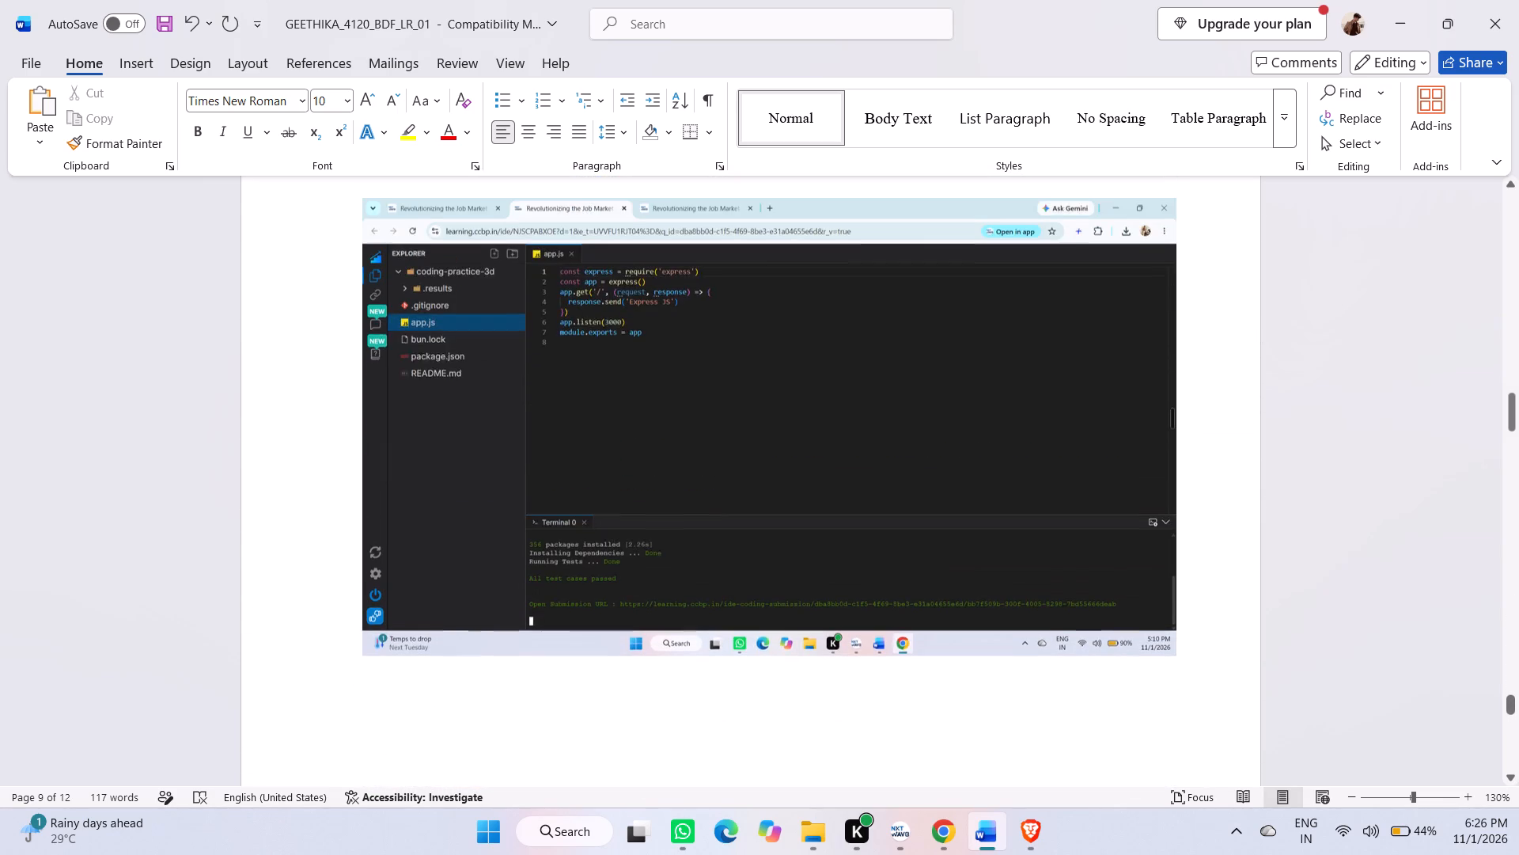
pyautogui.scroll(-16, 1066, 565)
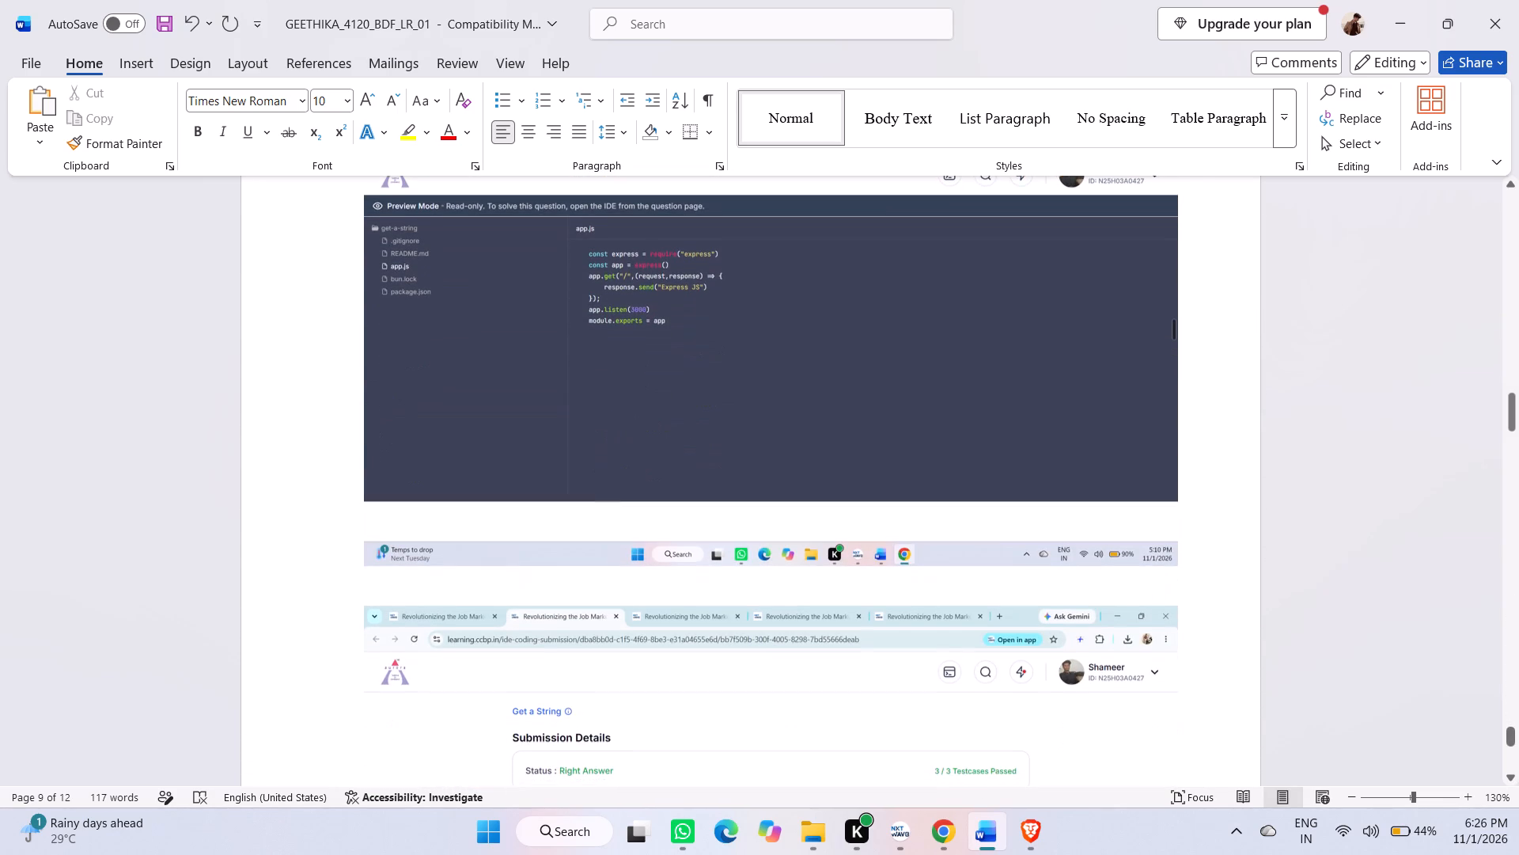
pyautogui.scroll(-3, 1012, 574)
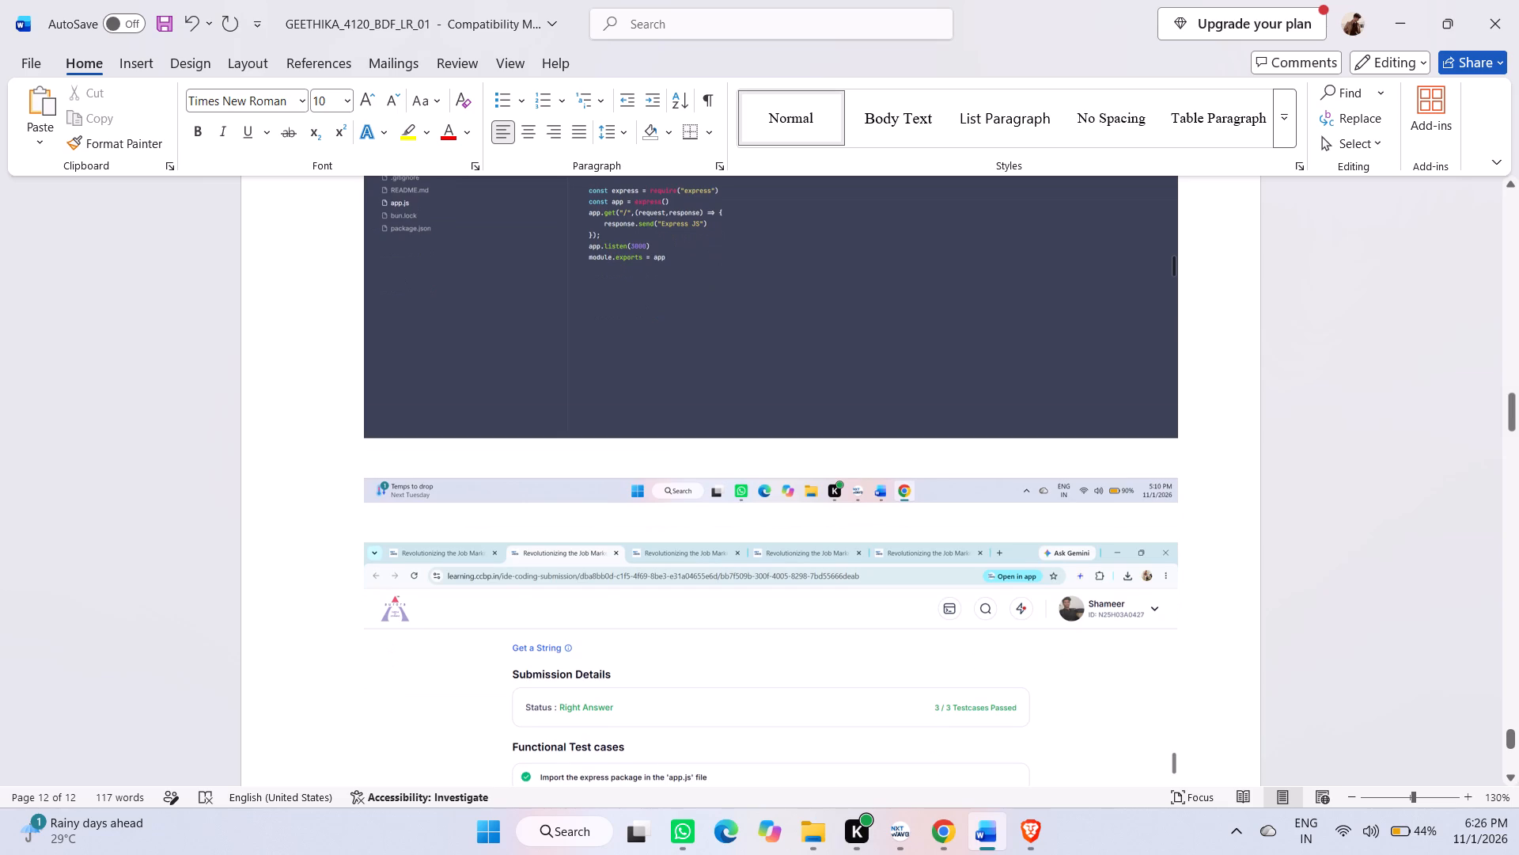
pyautogui.scroll(-9, 1010, 539)
pyautogui.scroll(11, 983, 605)
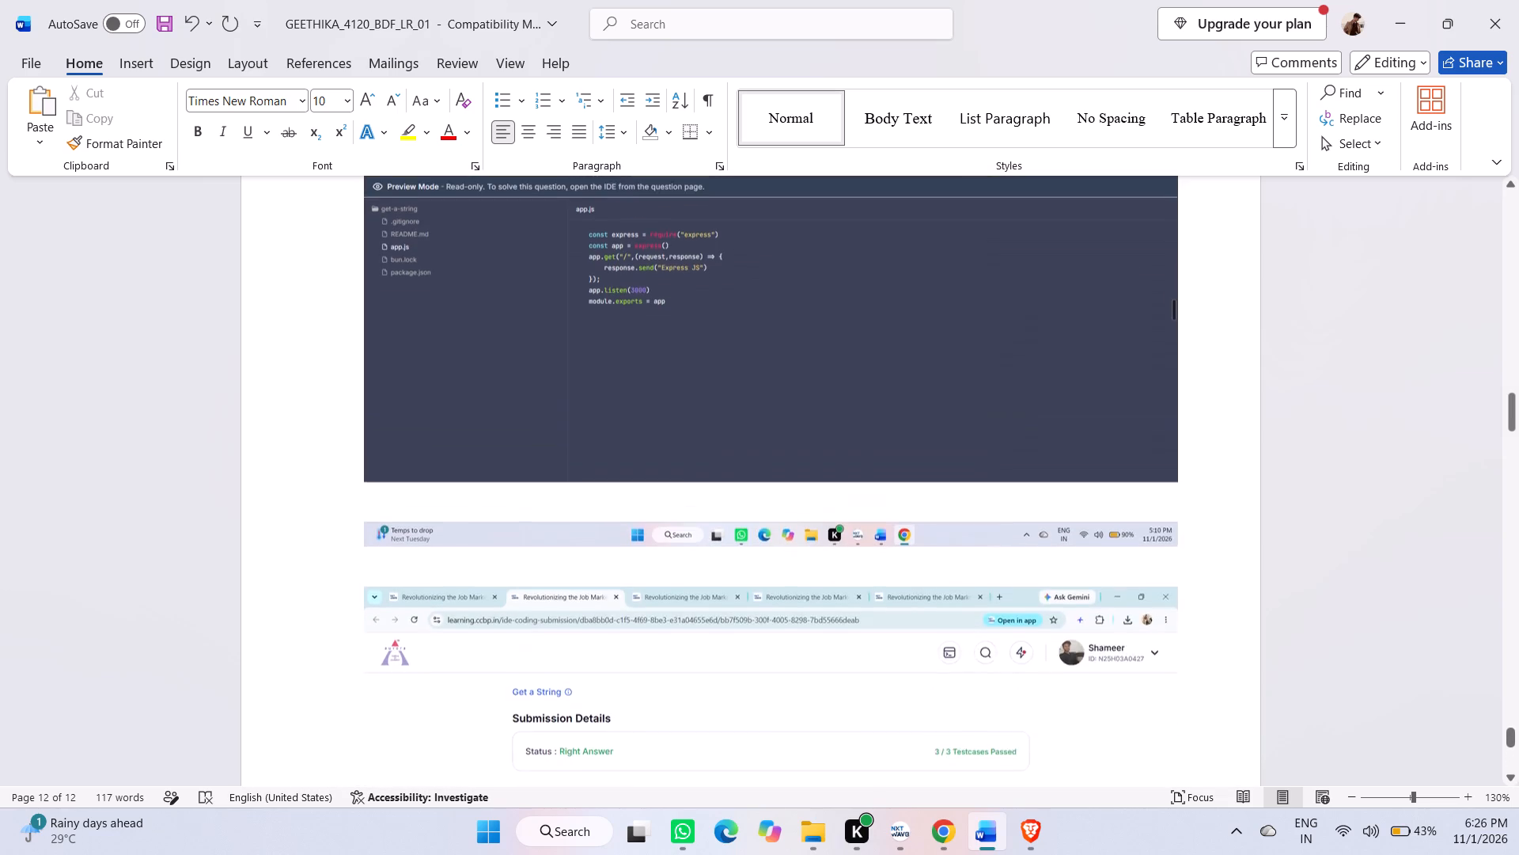
pyautogui.scroll(1, 990, 596)
pyautogui.scroll(3, 914, 576)
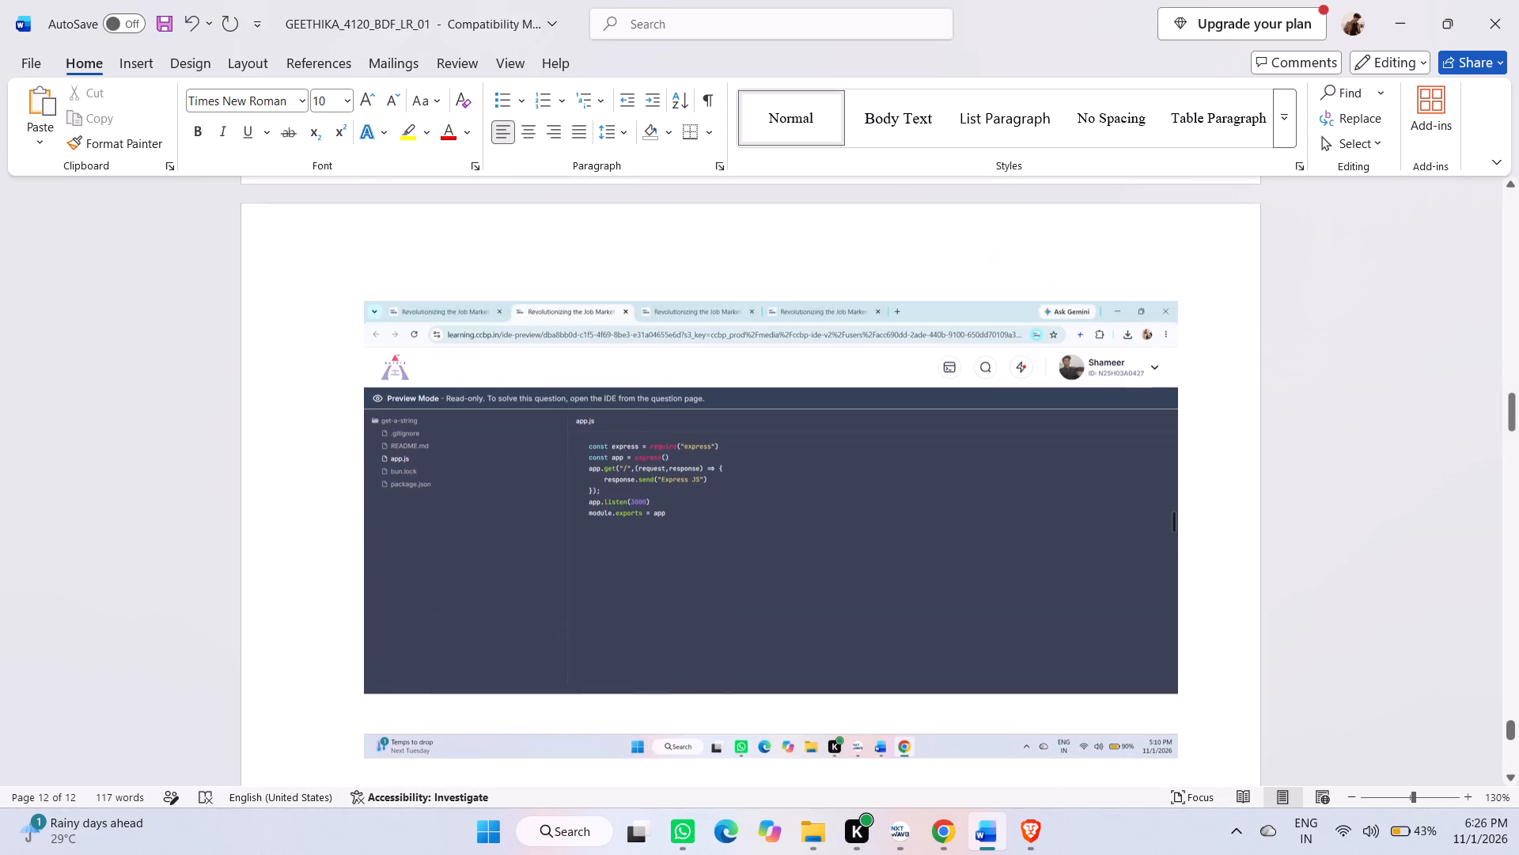
pyautogui.scroll(-4, 914, 576)
pyautogui.scroll(5, 913, 576)
pyautogui.scroll(-6, 913, 576)
pyautogui.scroll(17, 912, 576)
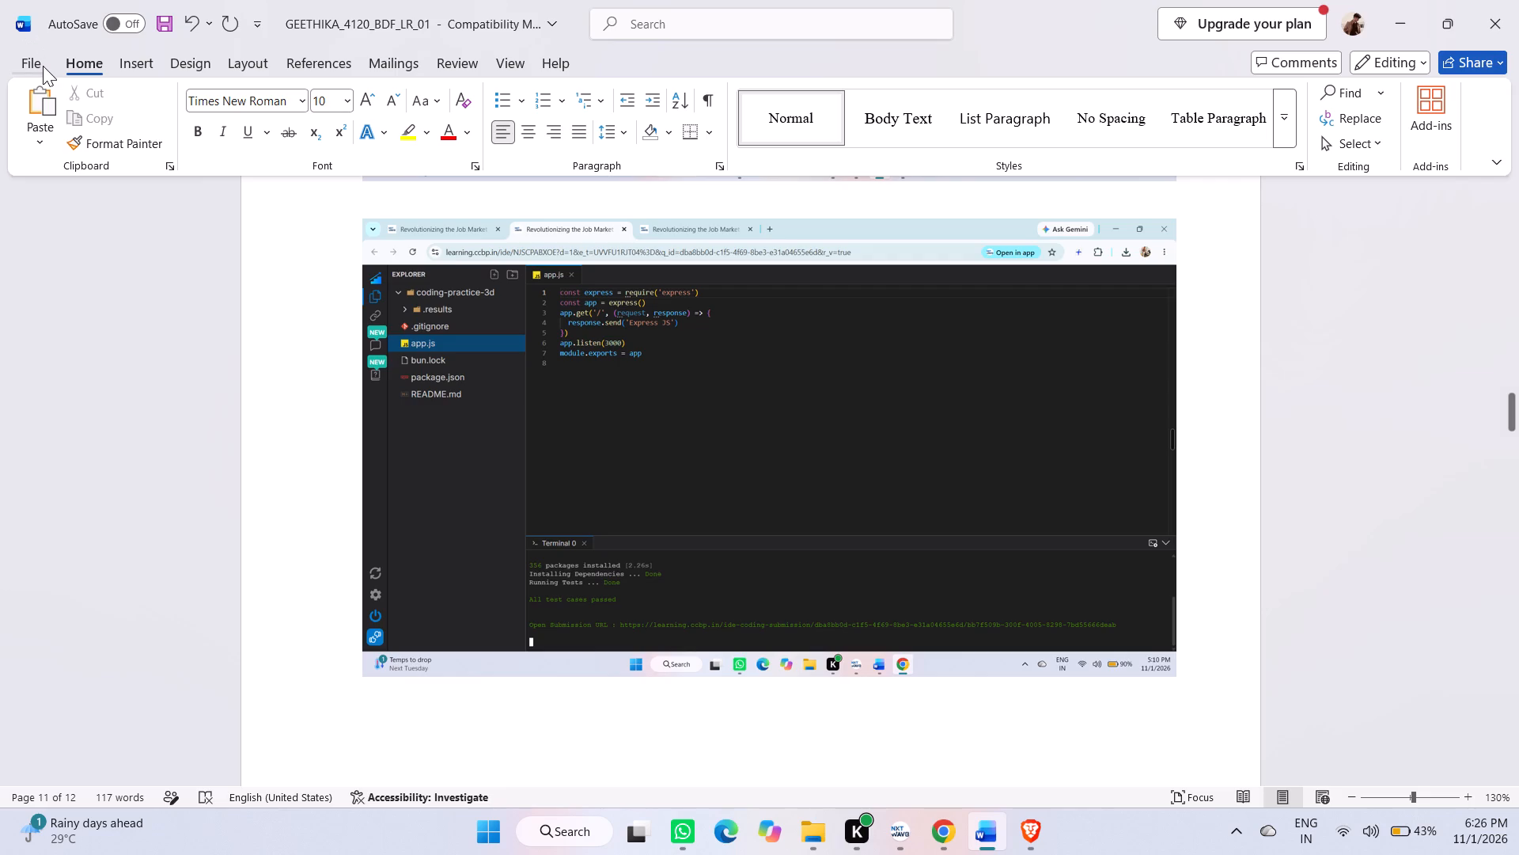
# Start exporting the report as a PDF and choose the Documents folder as its save location.
pyautogui.click(43, 66)
pyautogui.click(80, 425)
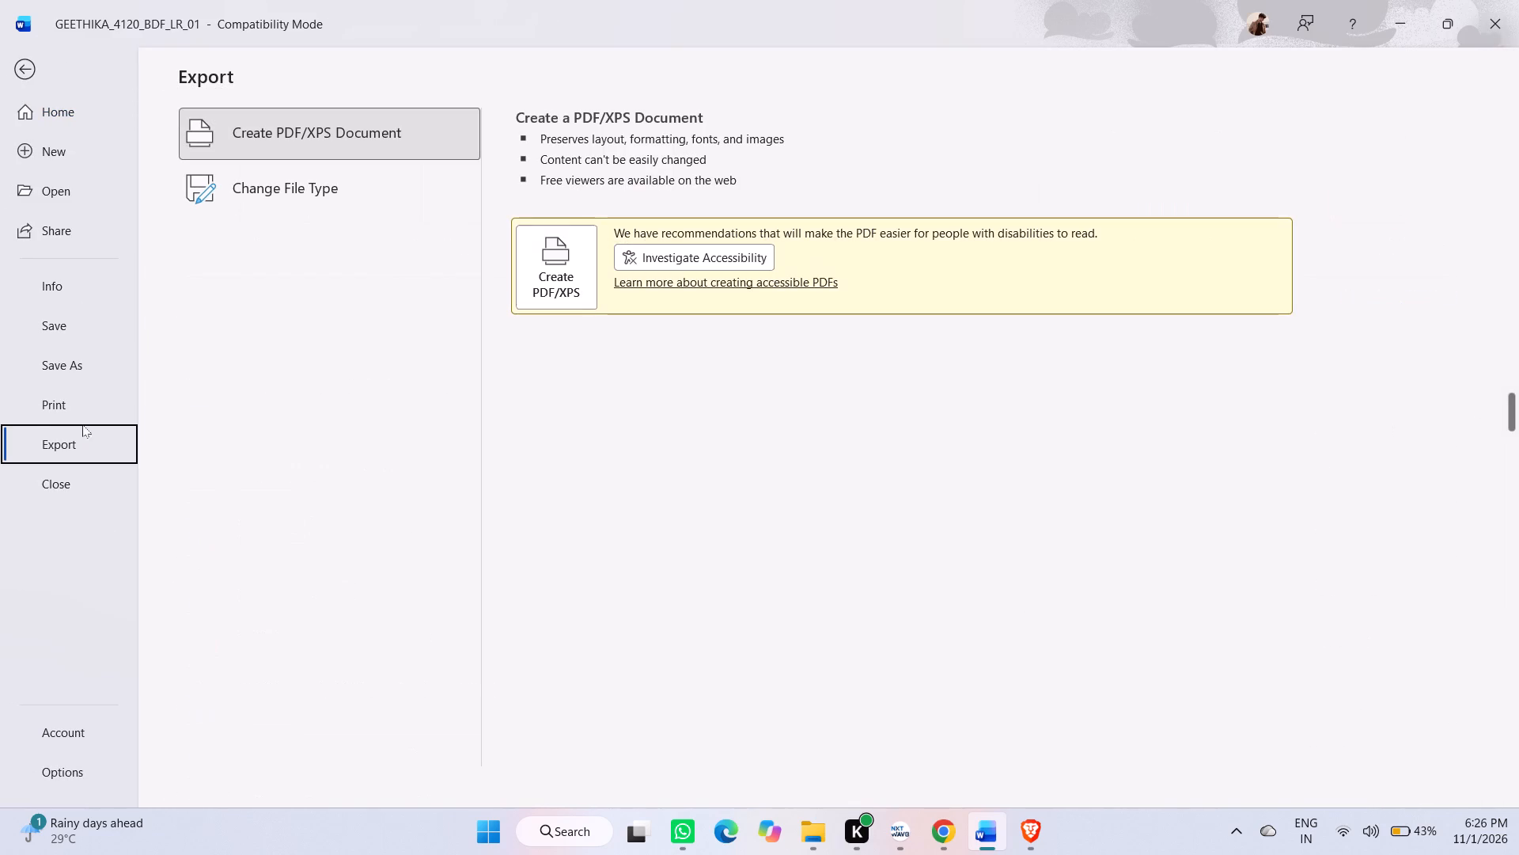
pyautogui.click(583, 283)
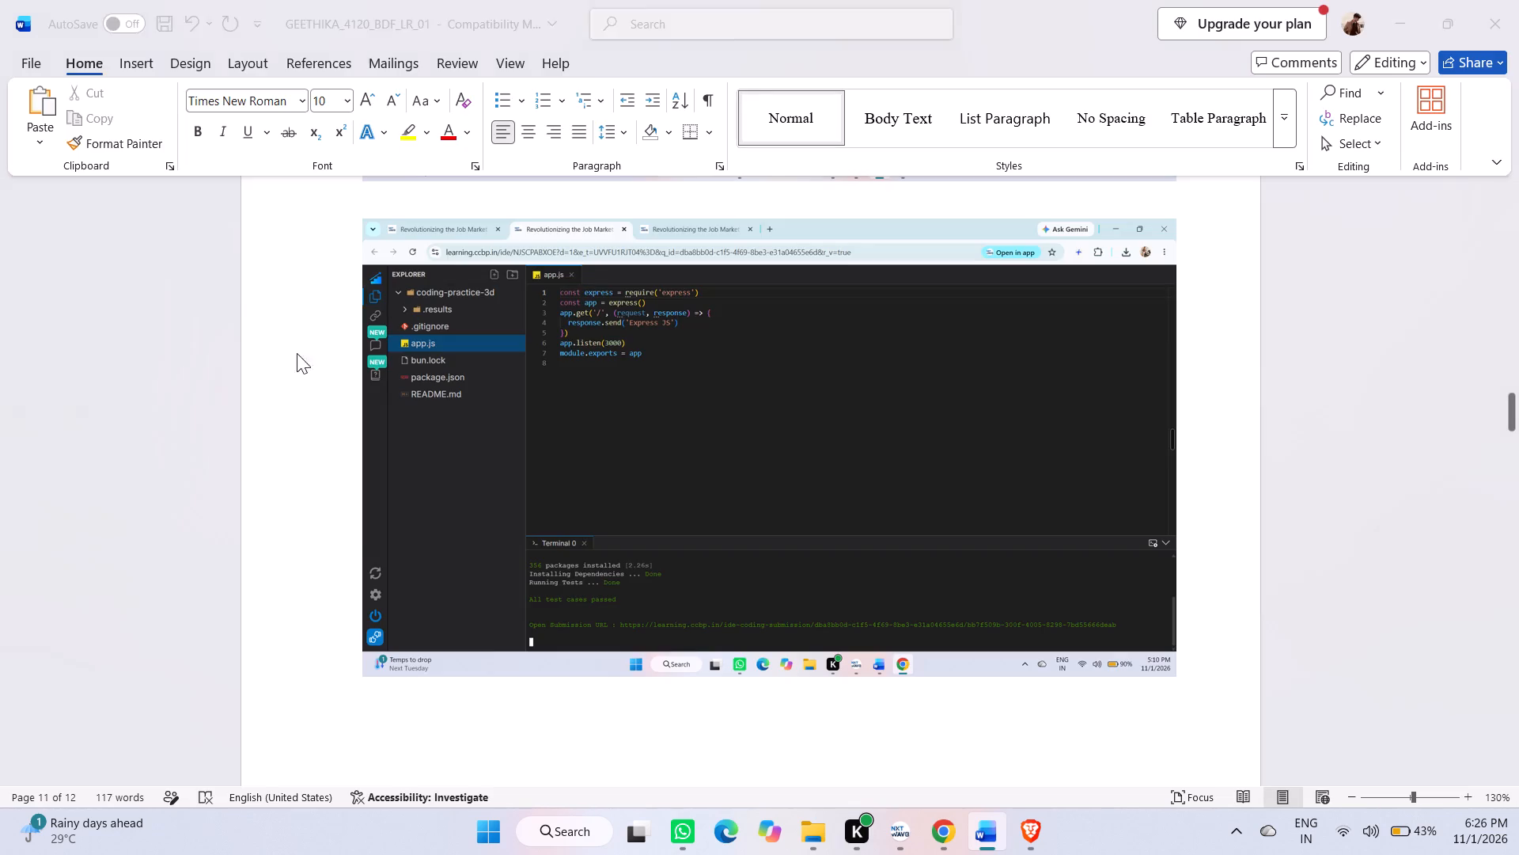
pyautogui.scroll(2, 85, 249)
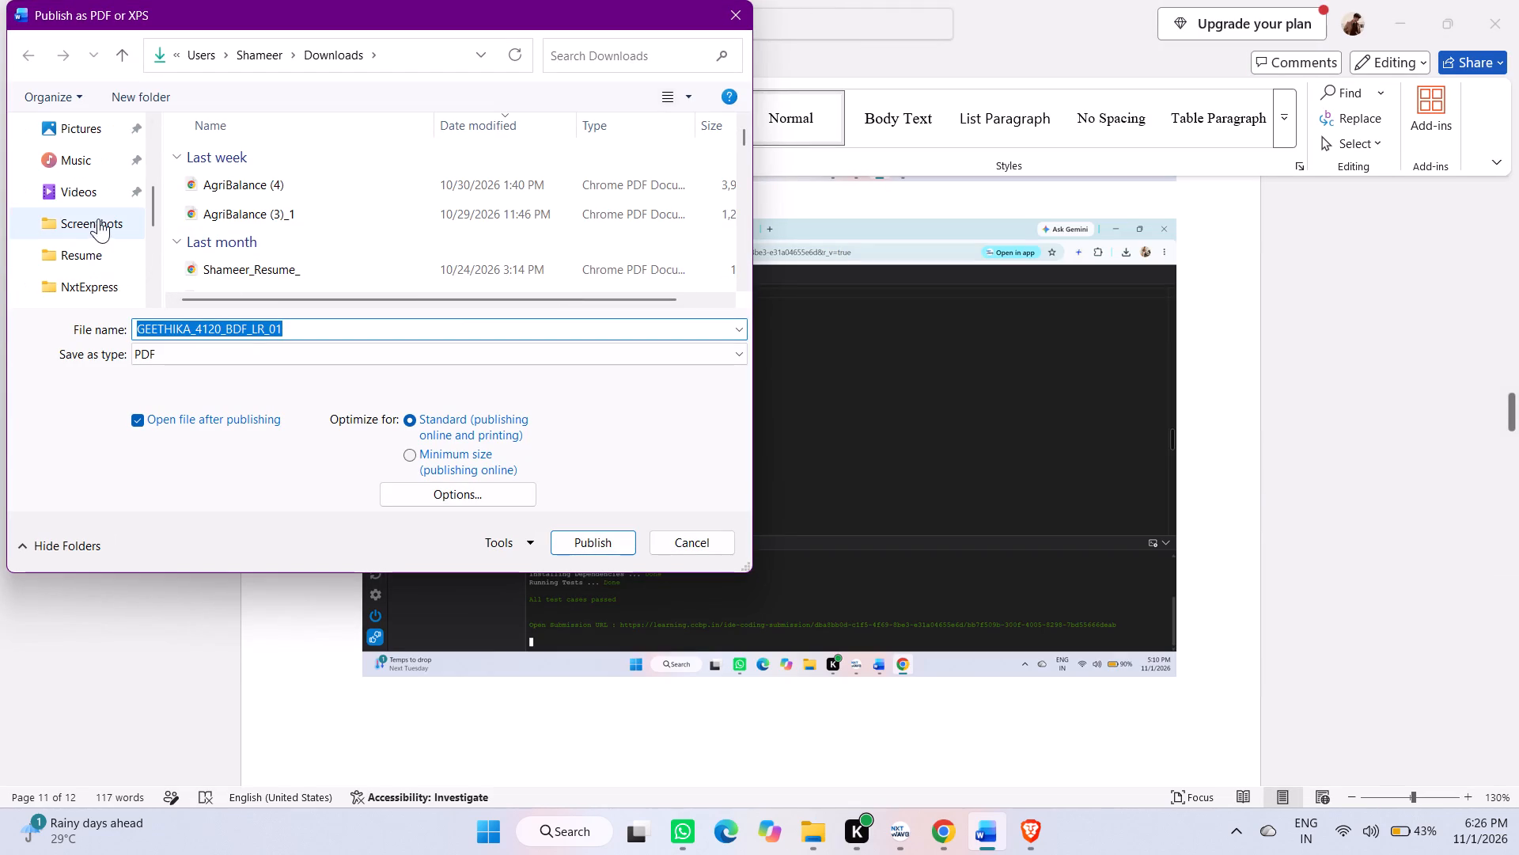
pyautogui.scroll(2, 98, 234)
pyautogui.scroll(-1, 100, 233)
pyautogui.click(103, 224)
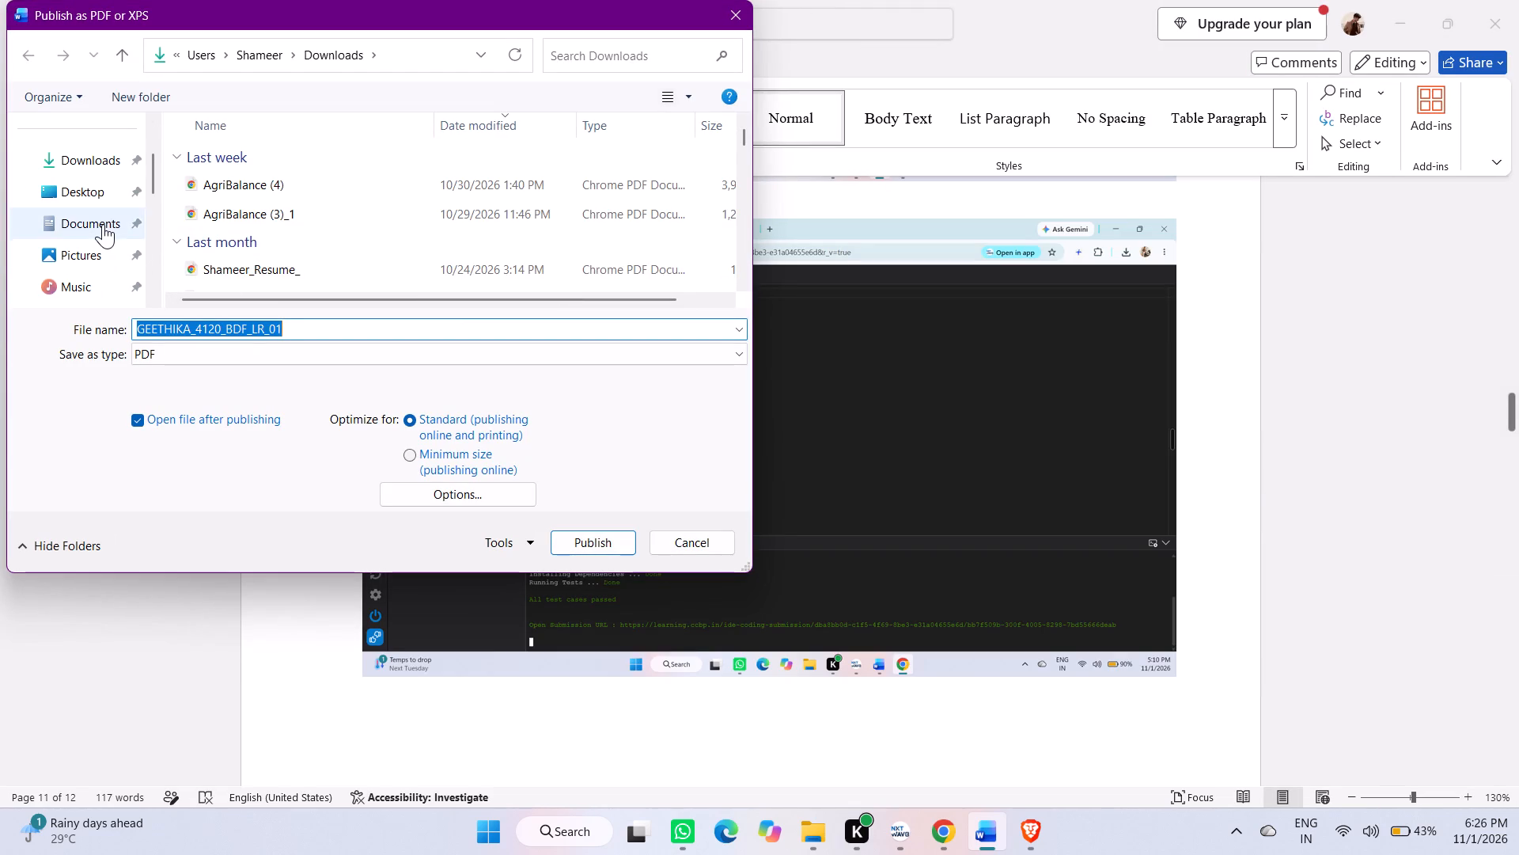
pyautogui.doubleClick(188, 328)
pyautogui.click(188, 328)
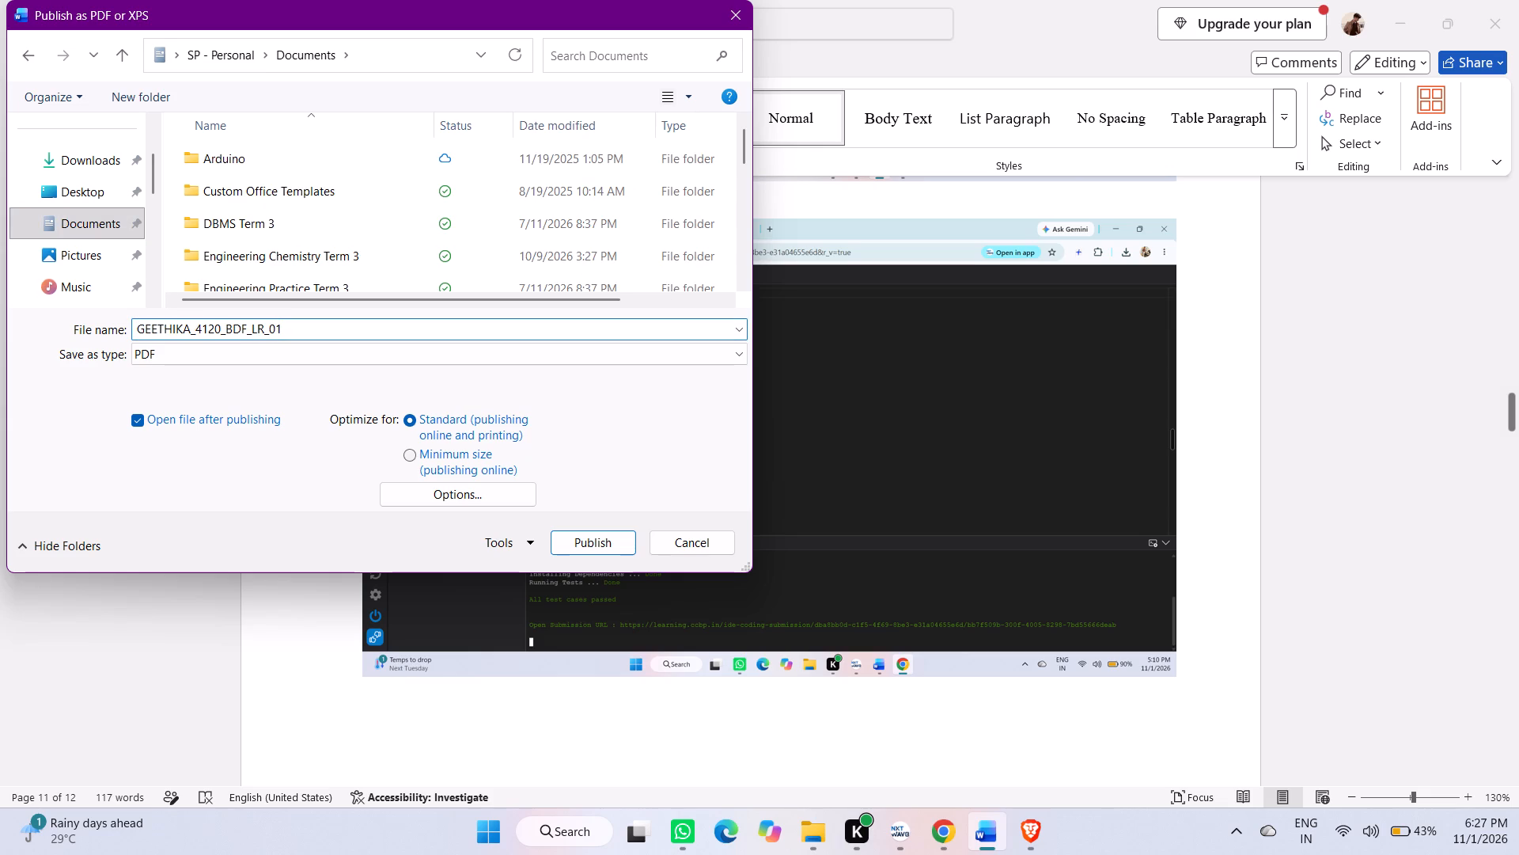
pyautogui.hotkey('ctrl', 'BackSpace')
pyautogui.press('a')
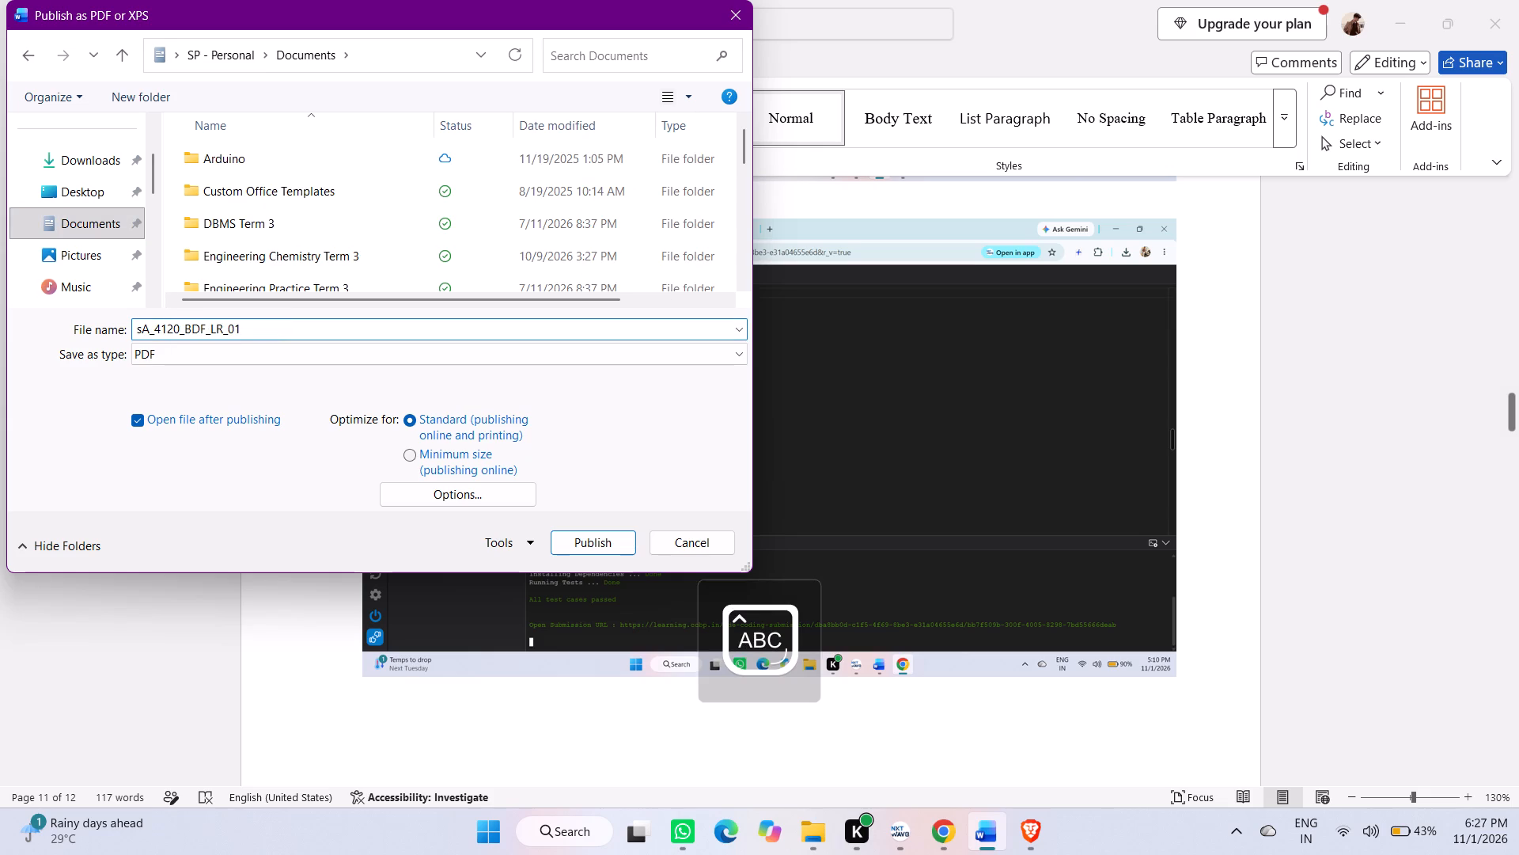
pyautogui.press('BackSpace')
pyautogui.press('BackSpace')
pyautogui.press('s')
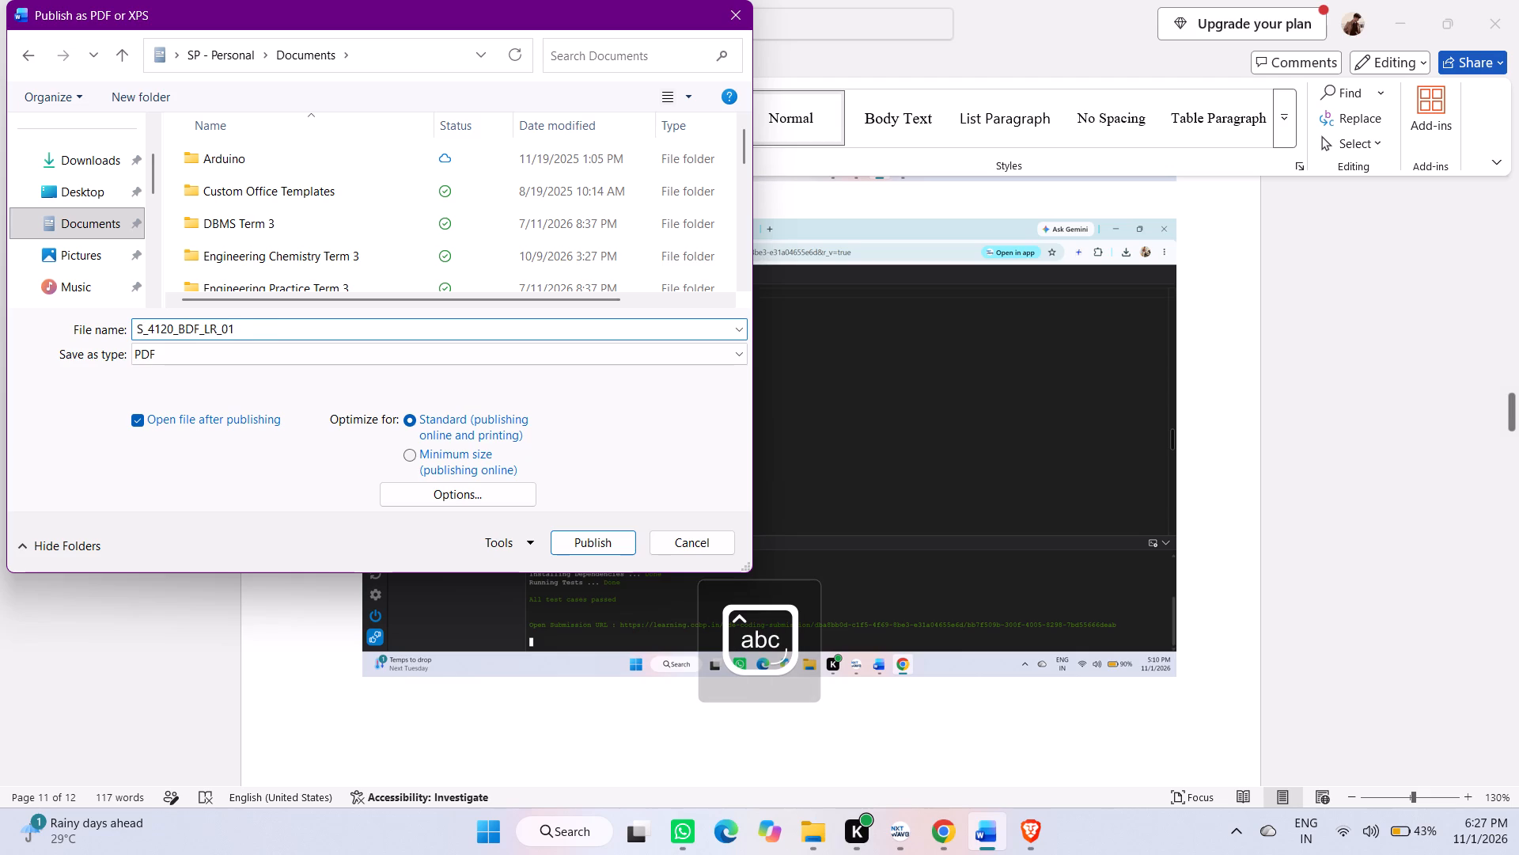
pyautogui.write('hameer')
pyautogui.press('Right')
pyautogui.press('Right')
pyautogui.press('Right')
pyautogui.press('Right')
pyautogui.press('Right')
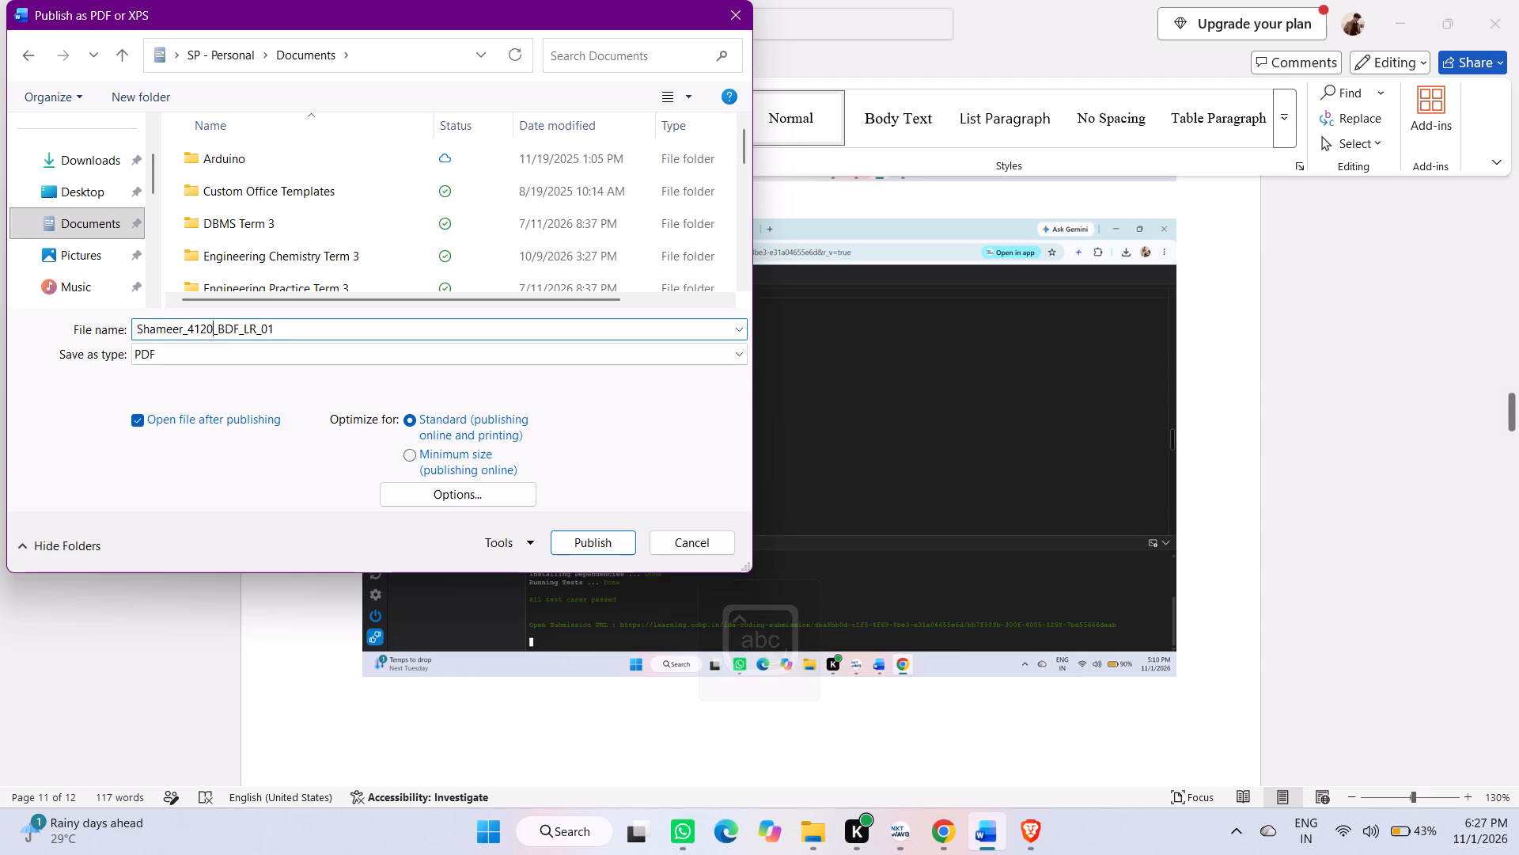
pyautogui.press('BackSpace')
pyautogui.press('BackSpace')
pyautogui.write('39')
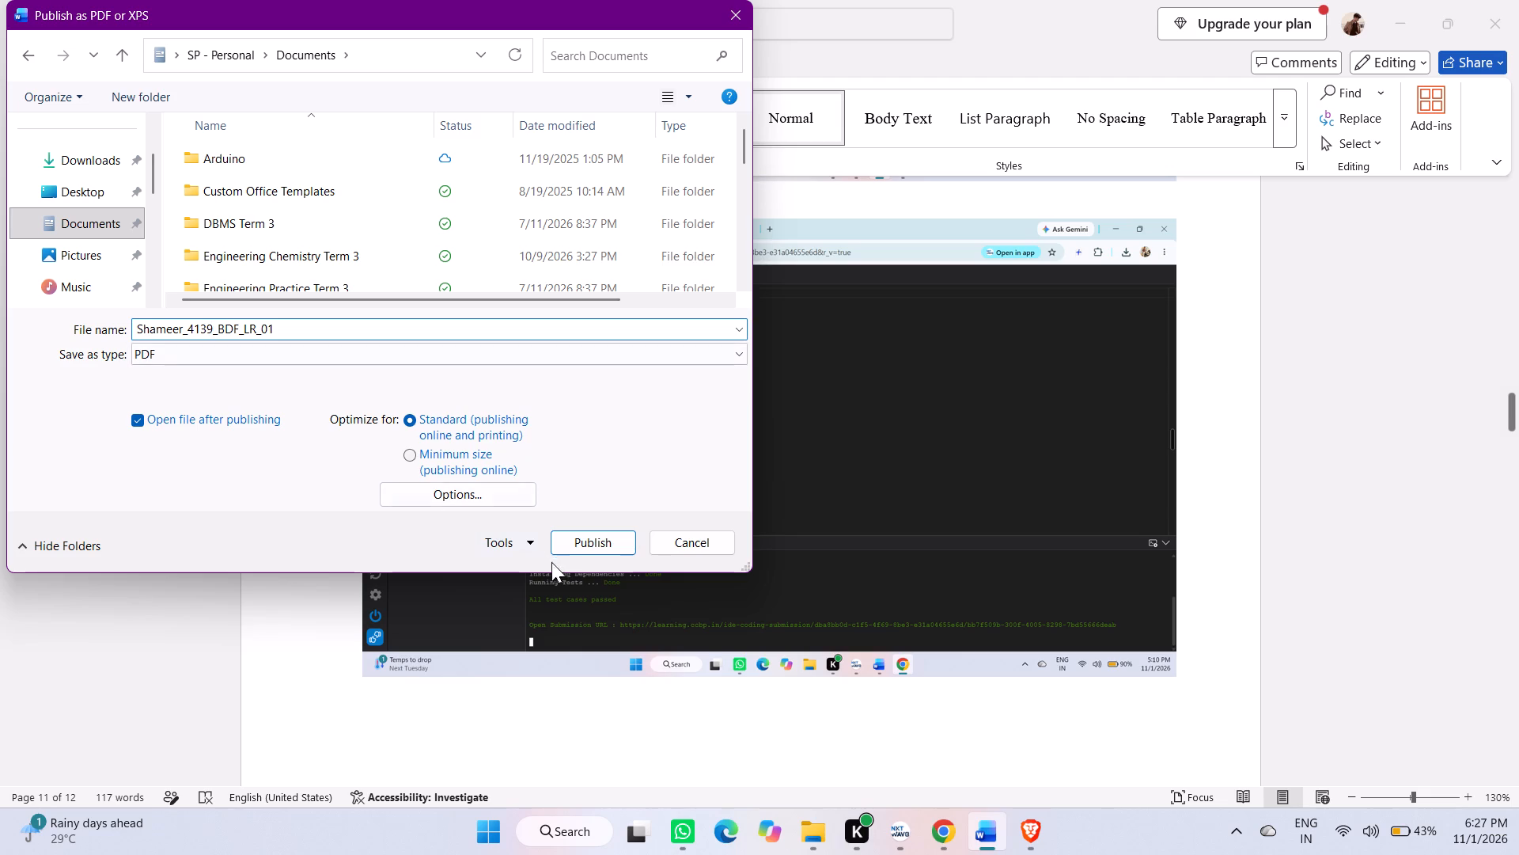
pyautogui.click(610, 538)
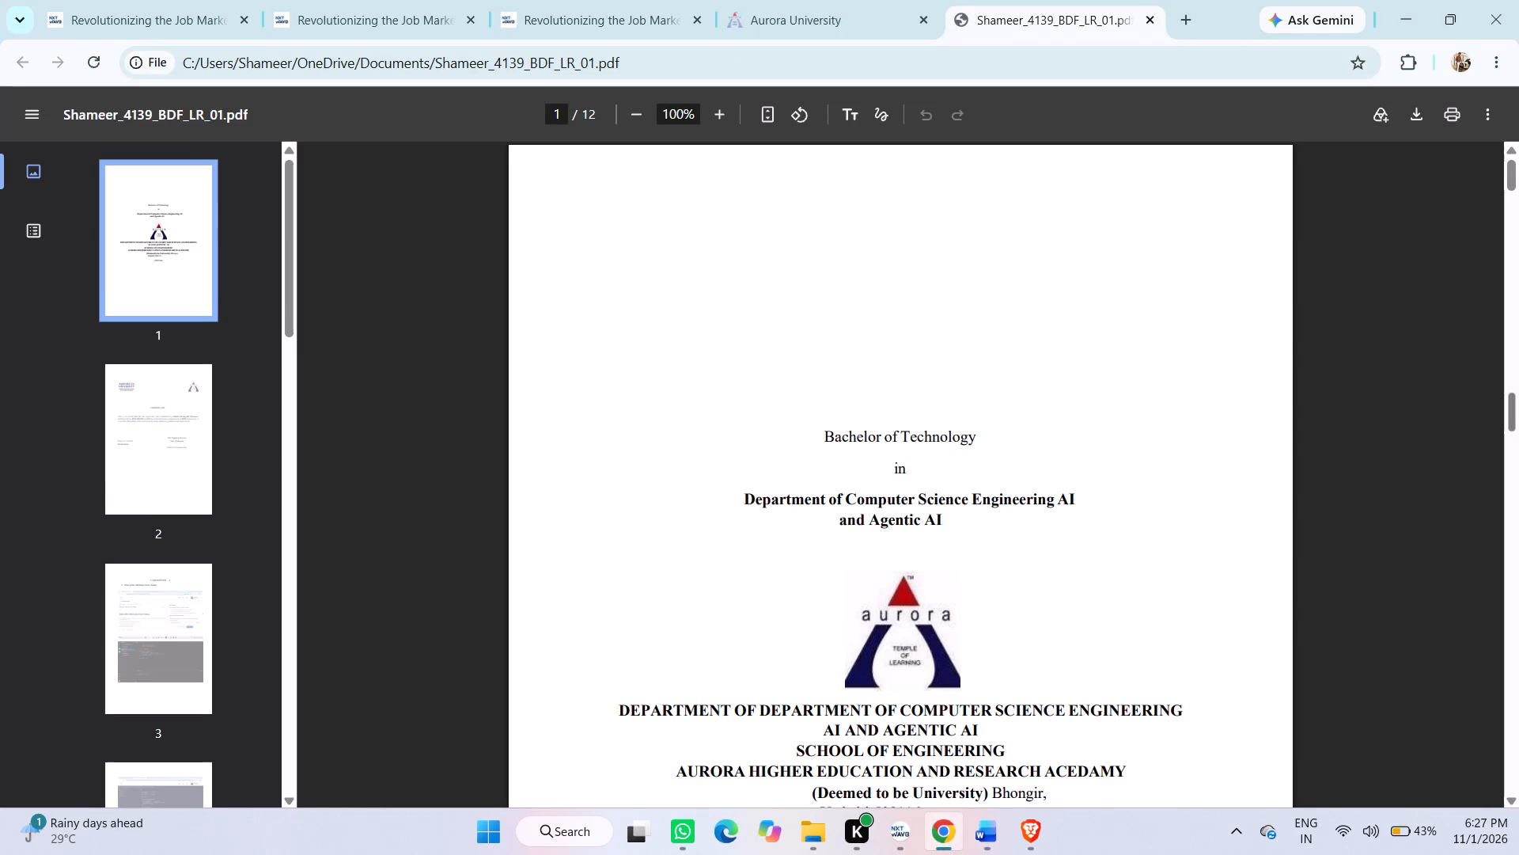
# Review the cover page, certificate page and start of Lab Report 1 in the exported PDF.
pyautogui.scroll(-11, 789, 470)
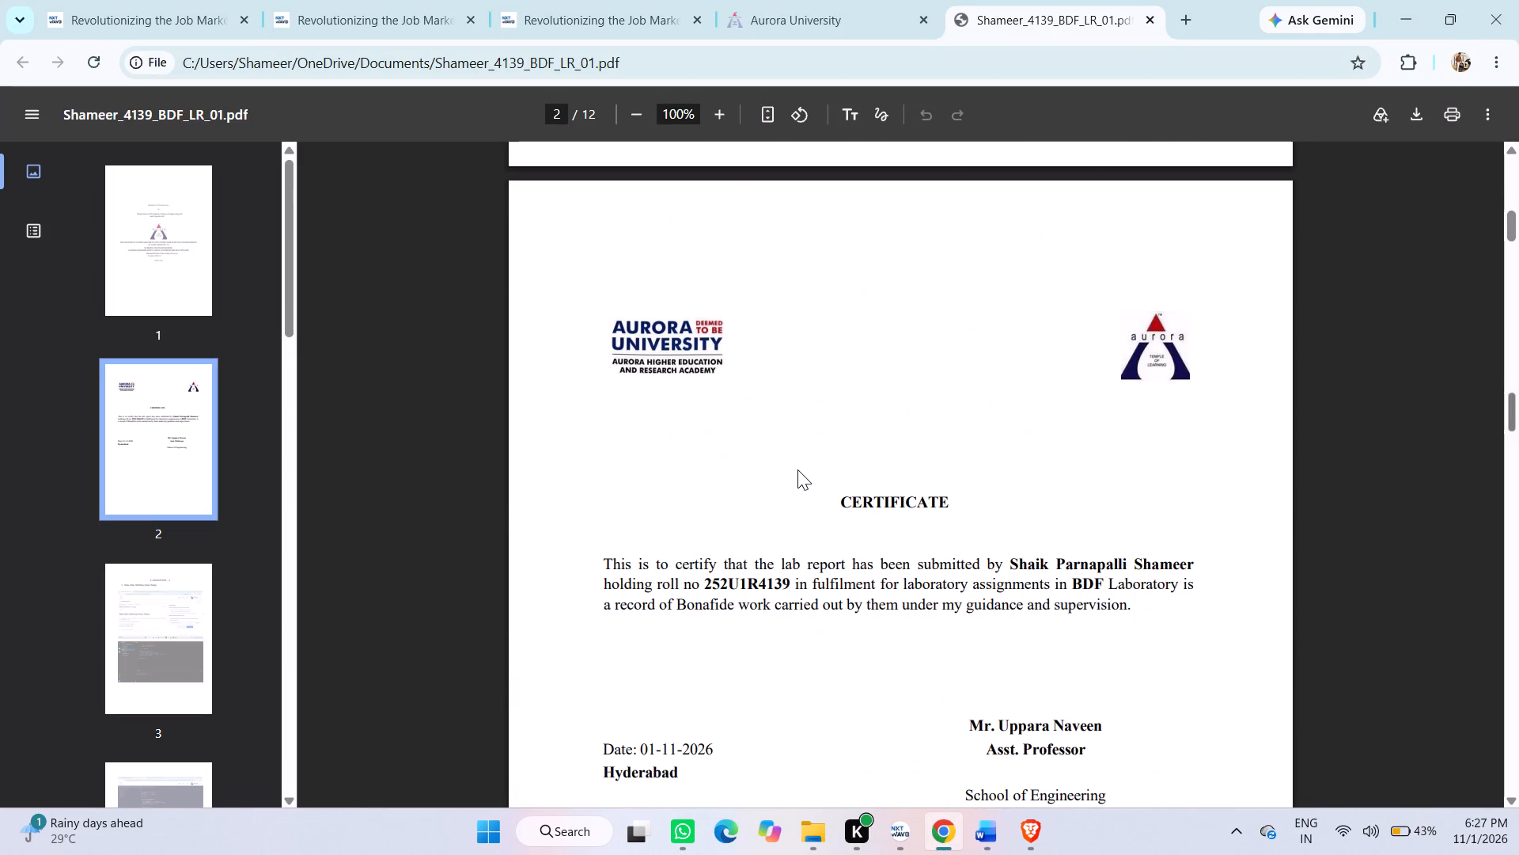
pyautogui.scroll(-8, 797, 469)
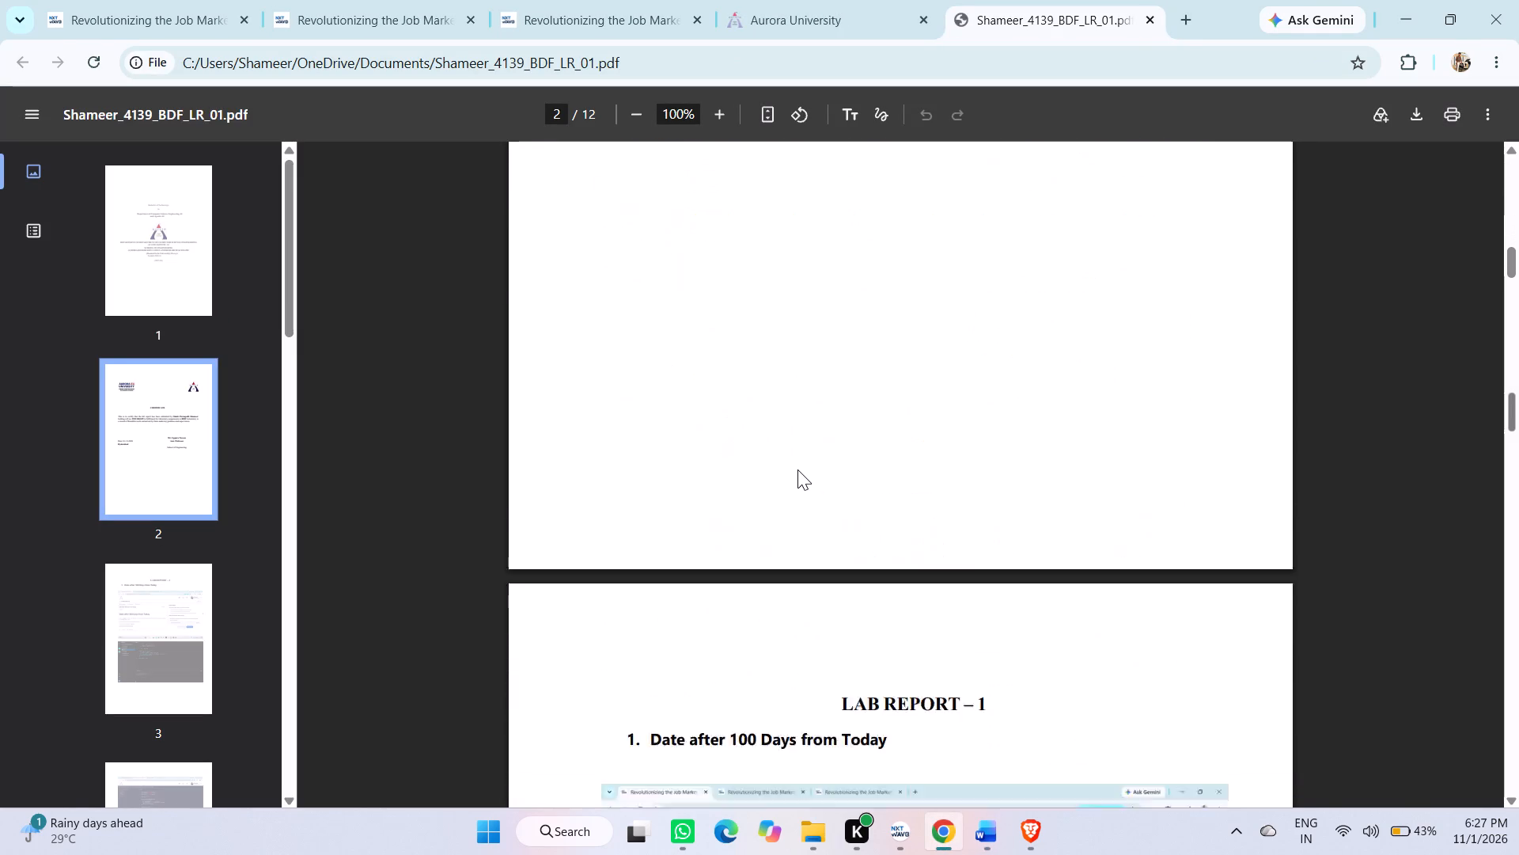
pyautogui.scroll(-4, 797, 469)
pyautogui.scroll(10, 798, 469)
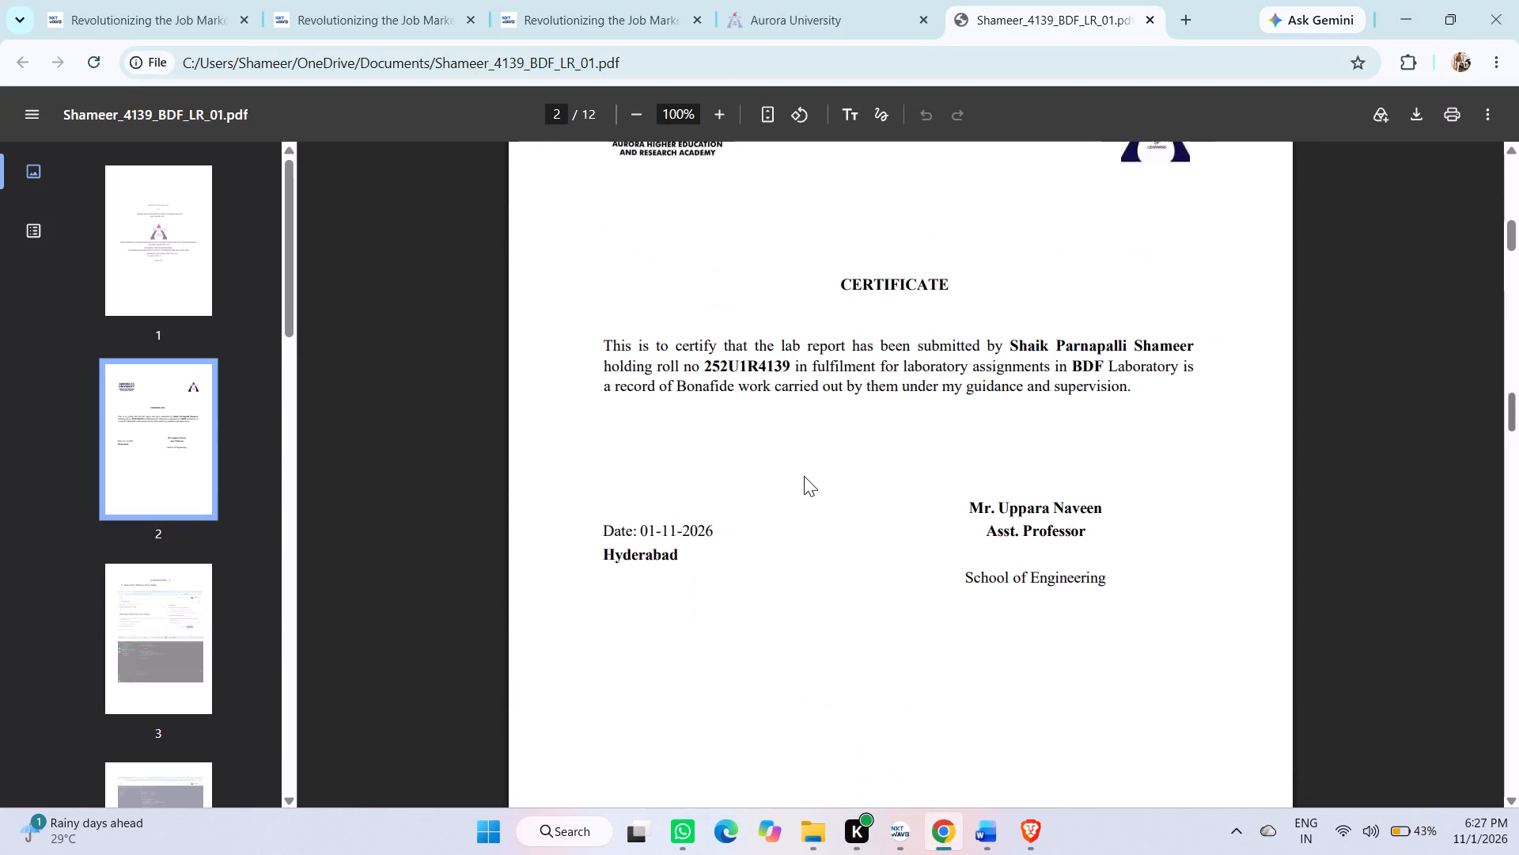
pyautogui.scroll(13, 804, 476)
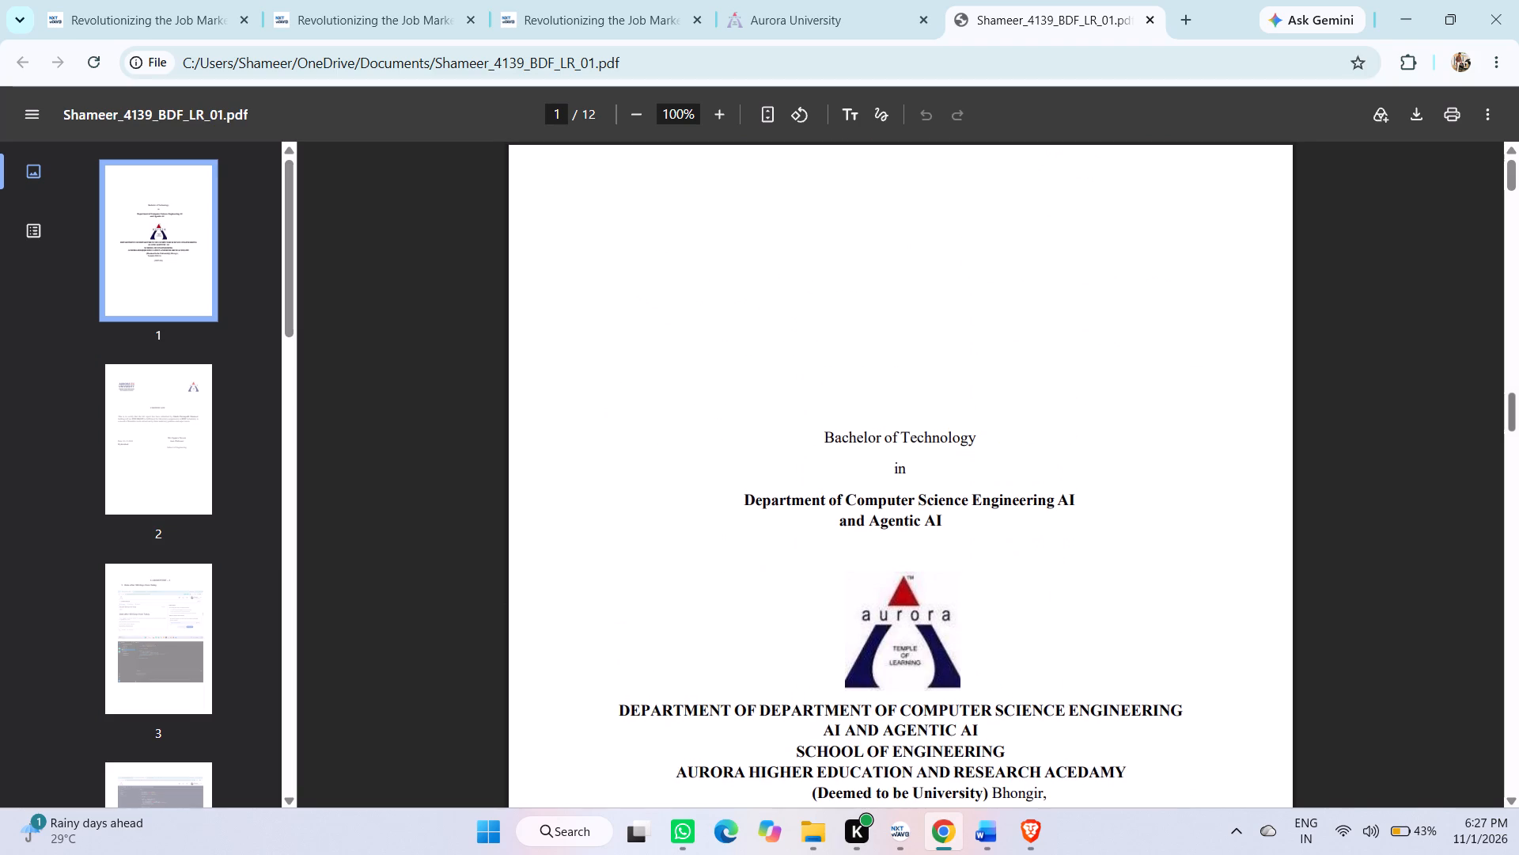
pyautogui.click(759, 0)
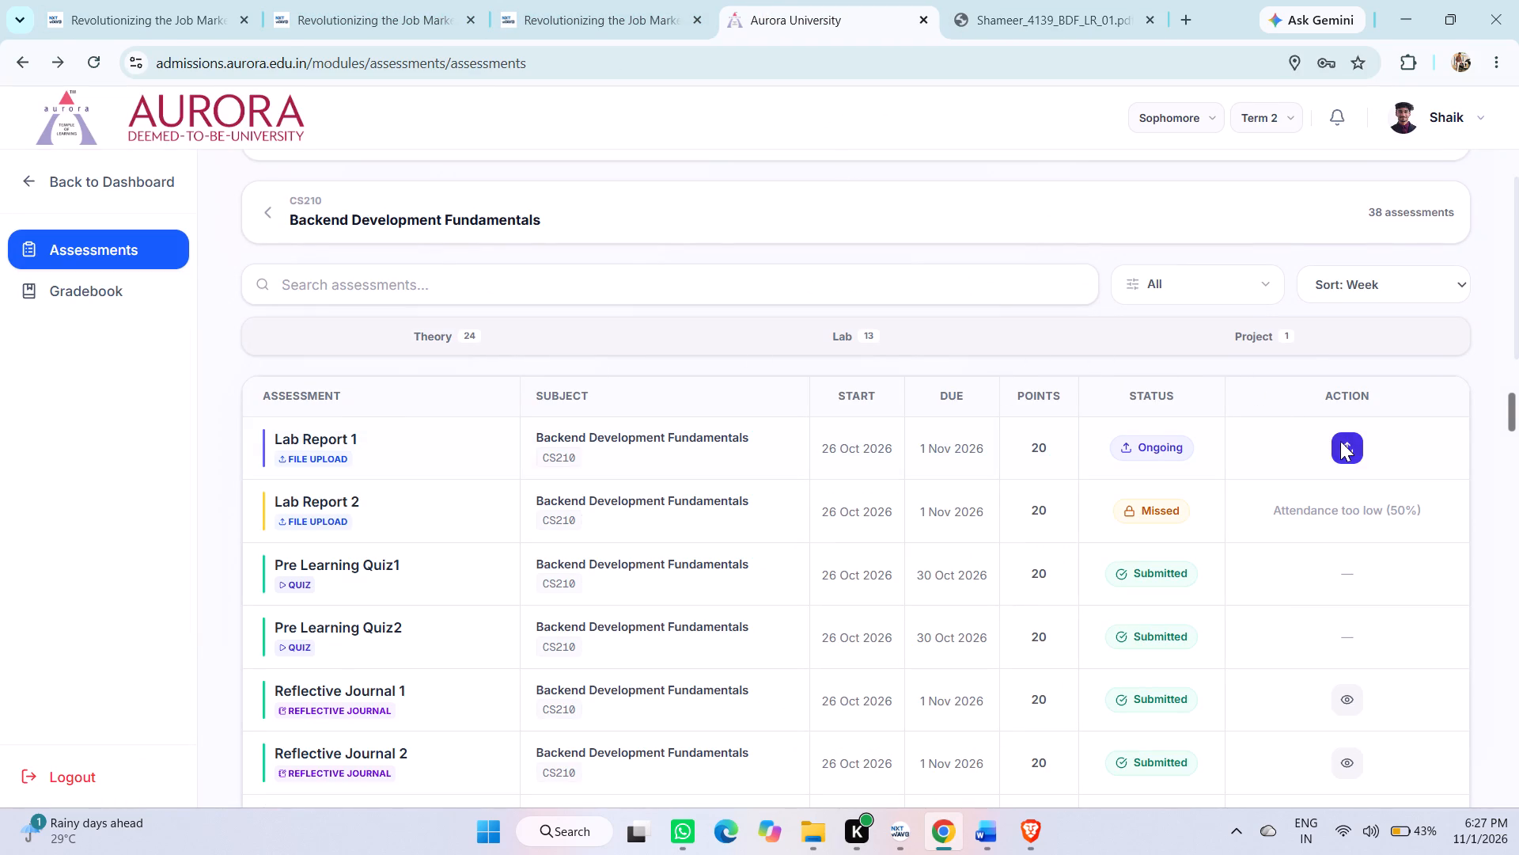
pyautogui.click(1350, 445)
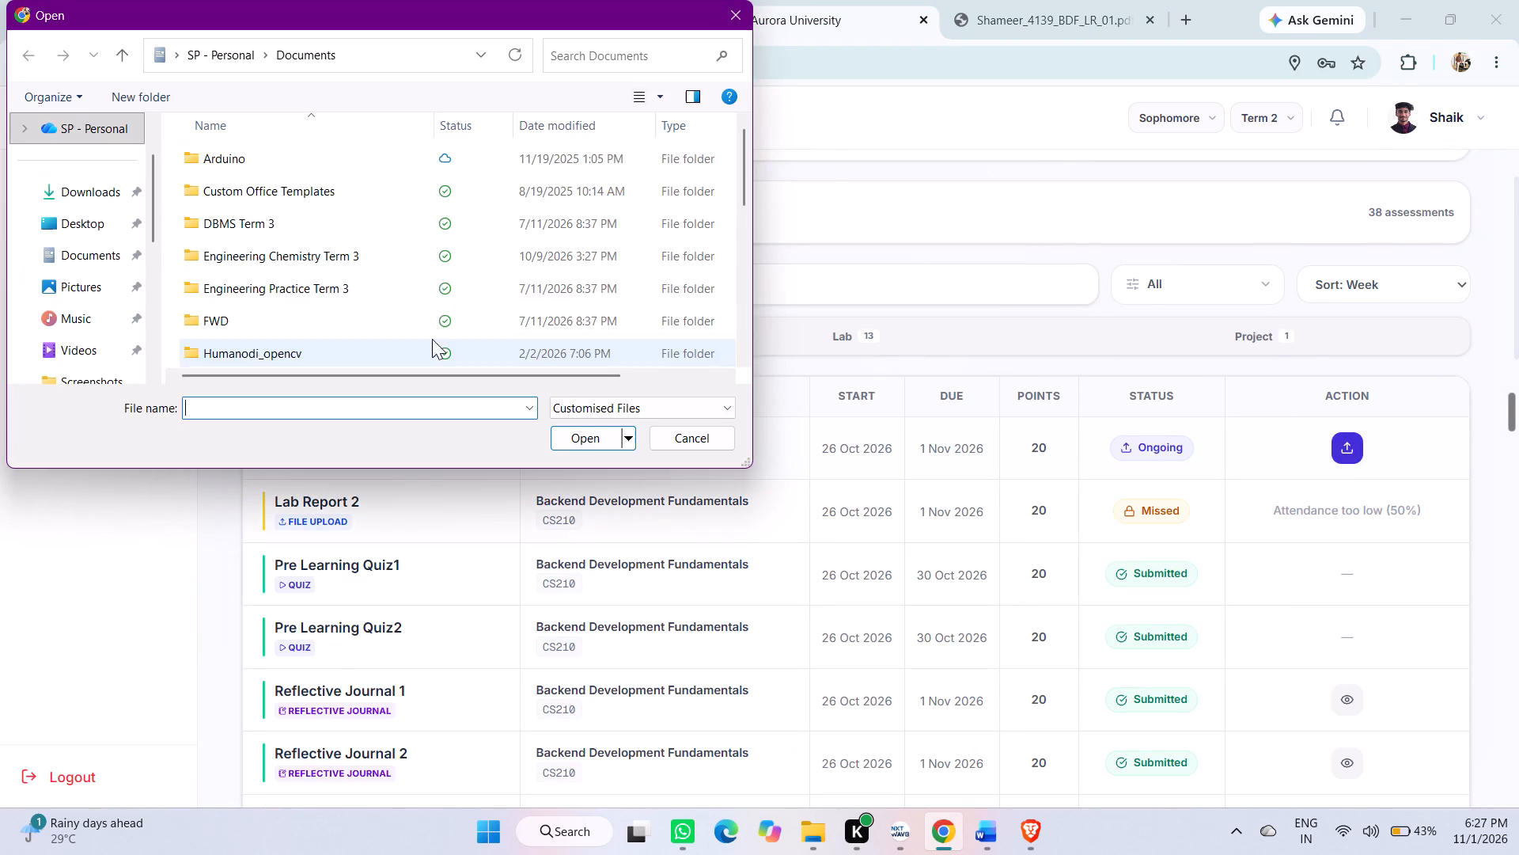
pyautogui.scroll(-5, 306, 298)
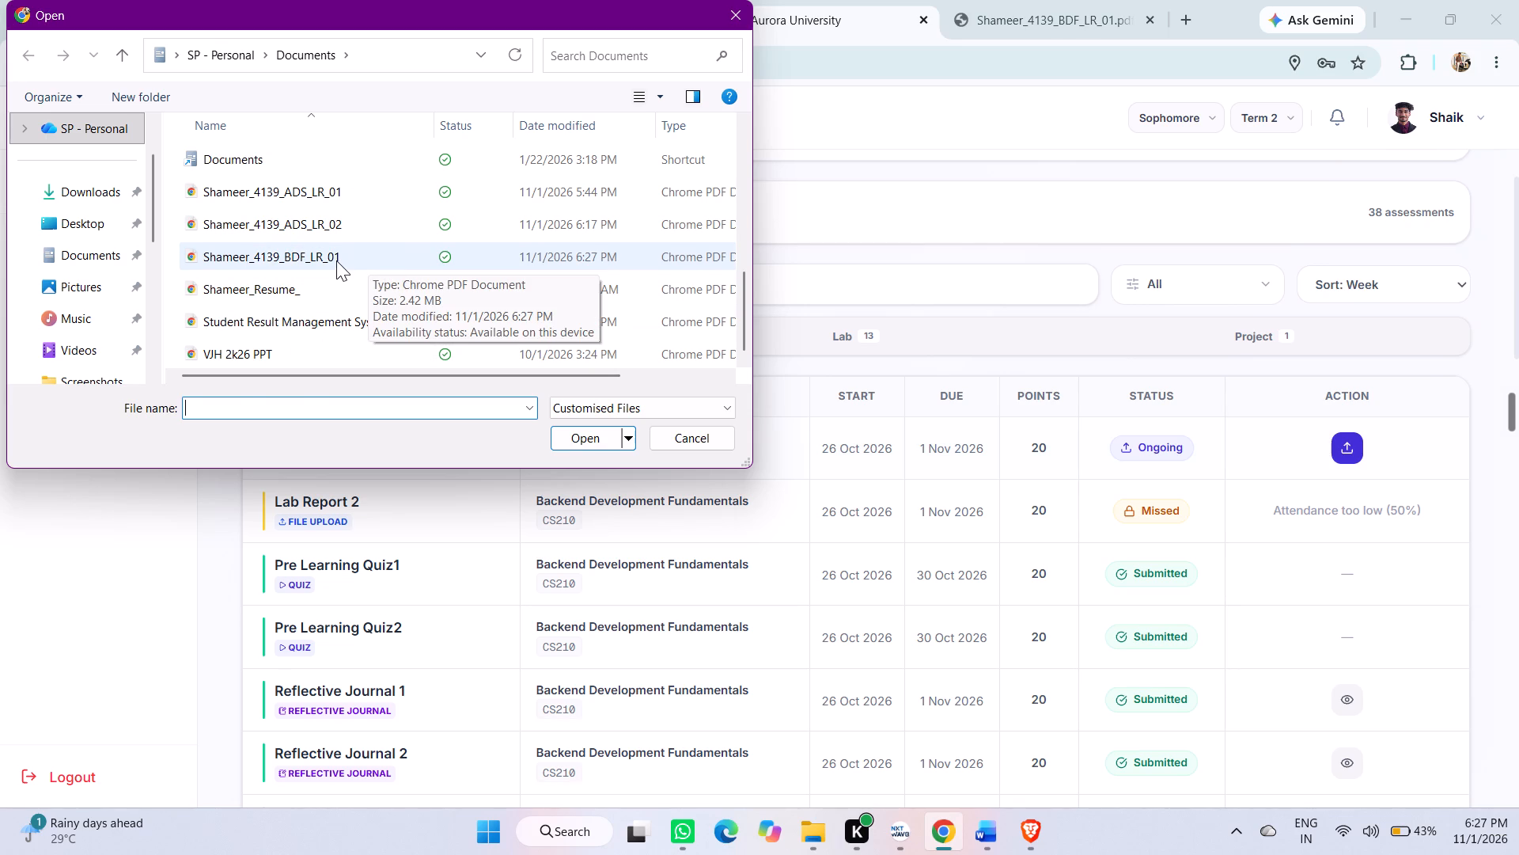
pyautogui.click(336, 260)
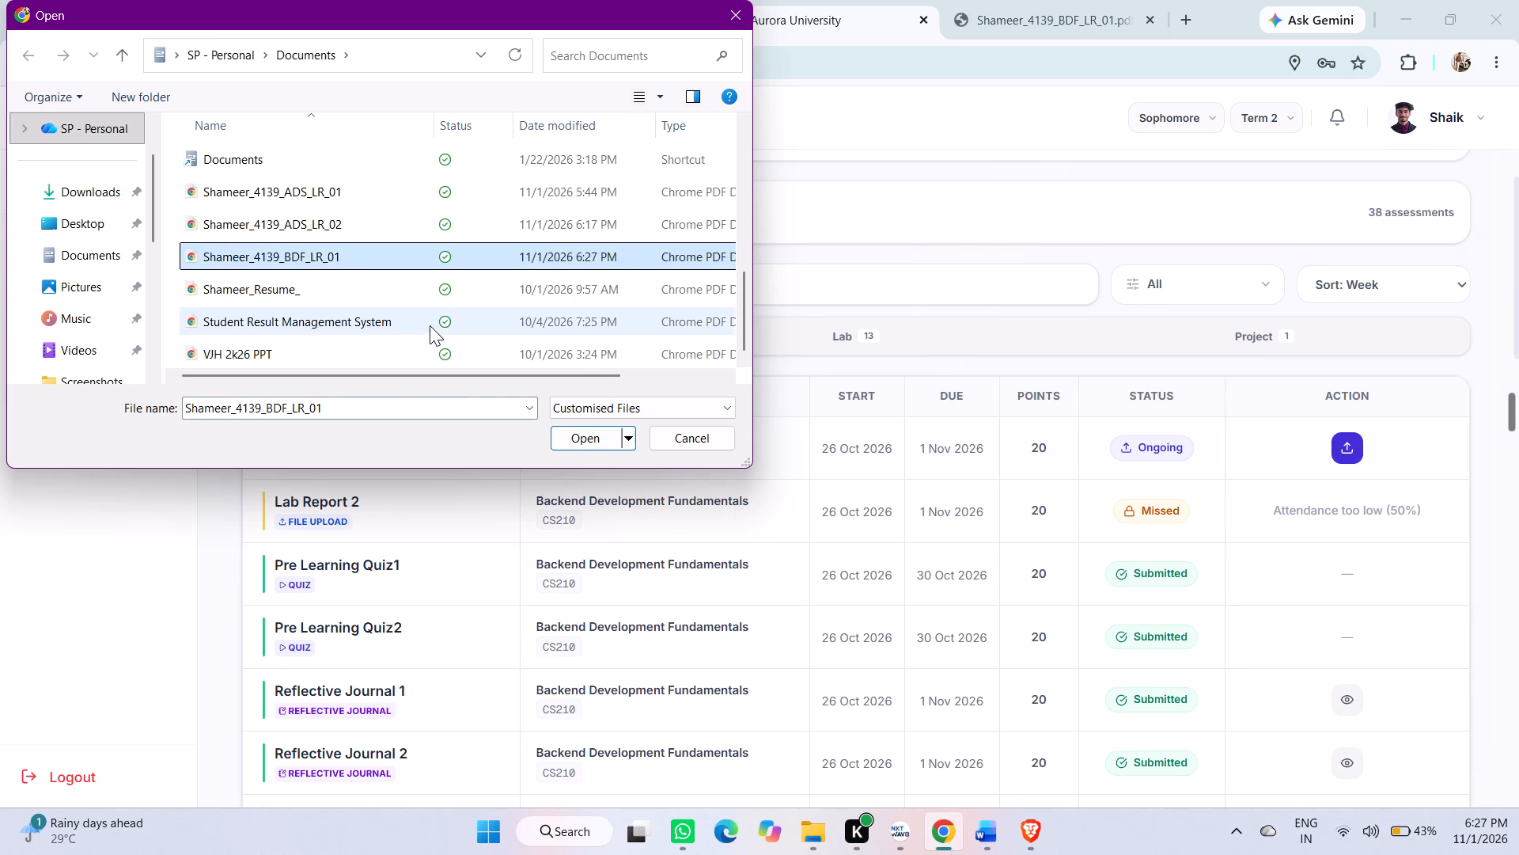
pyautogui.click(589, 435)
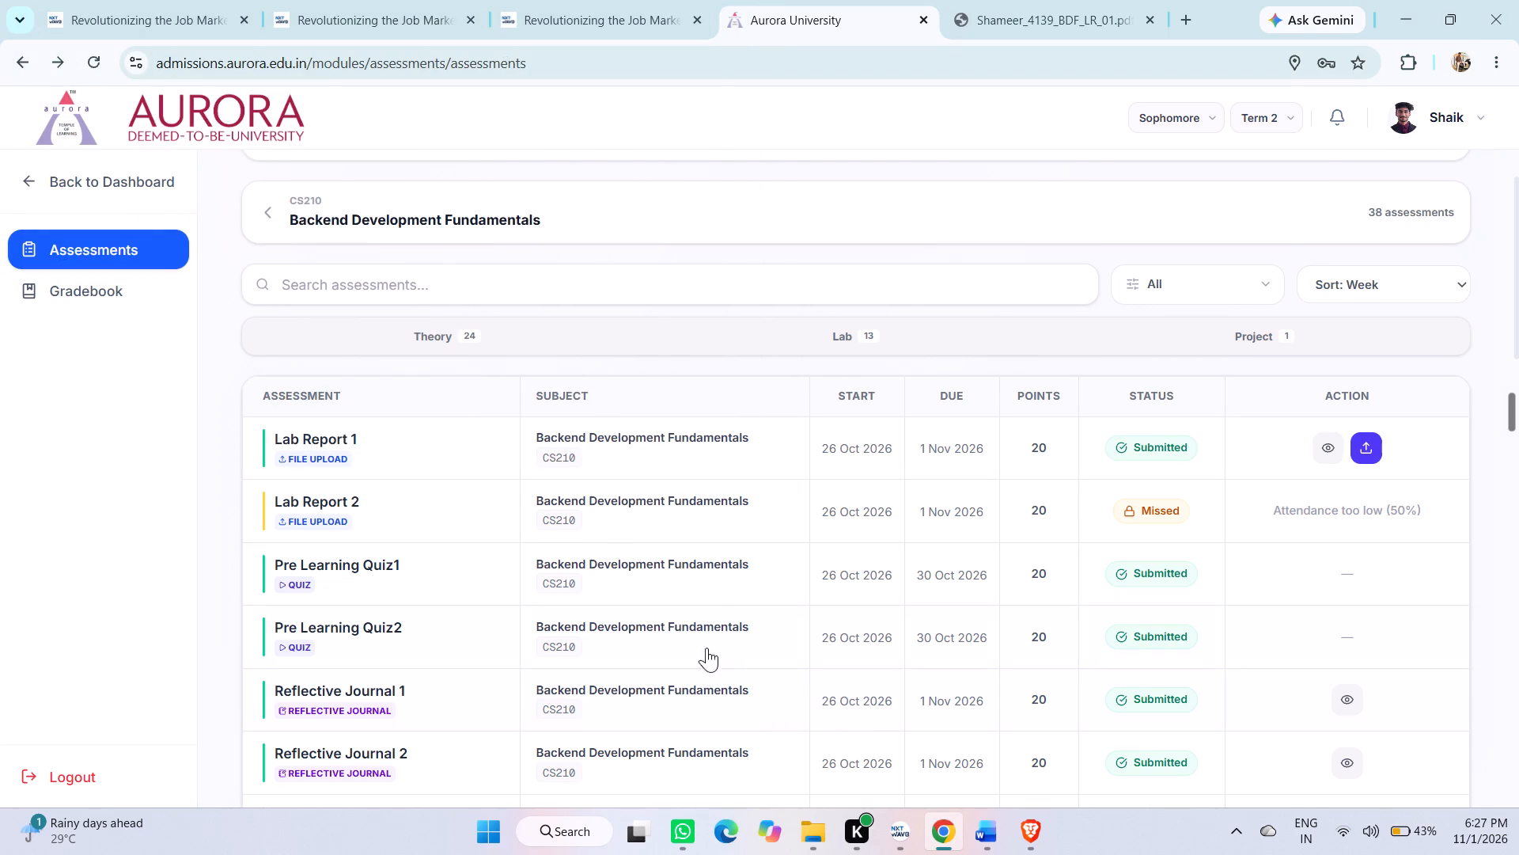
# Open the submitted Lab Report 1 file from the assessments list to check the upload.
pyautogui.click(1323, 456)
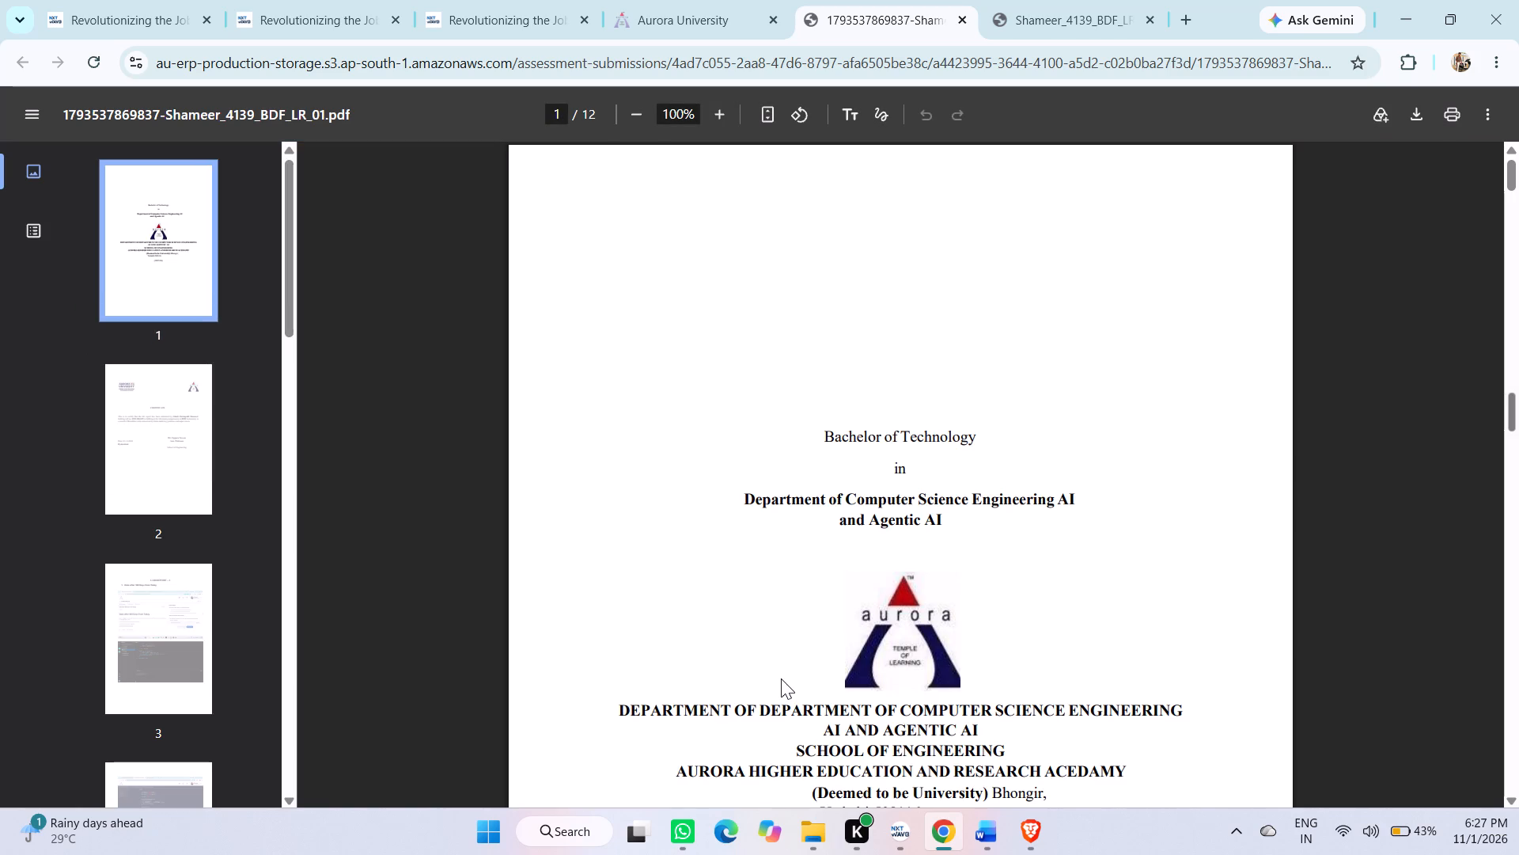
# Review the submitted Lab Report 1 PDF from the cover page through the Date after 100 Days and Today's Date sections.
pyautogui.scroll(-11, 795, 665)
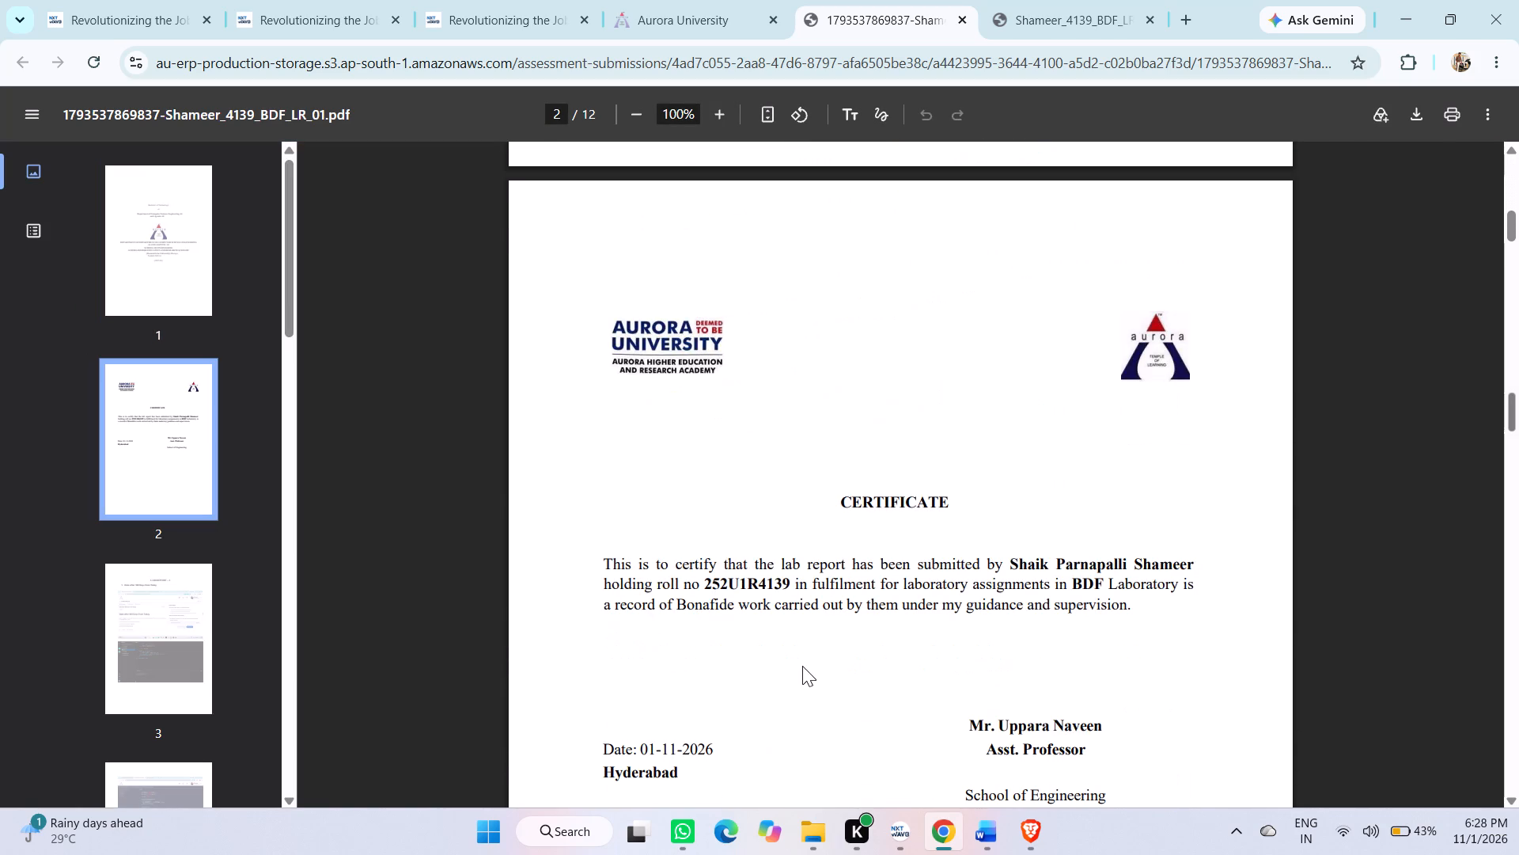
pyautogui.scroll(-14, 803, 665)
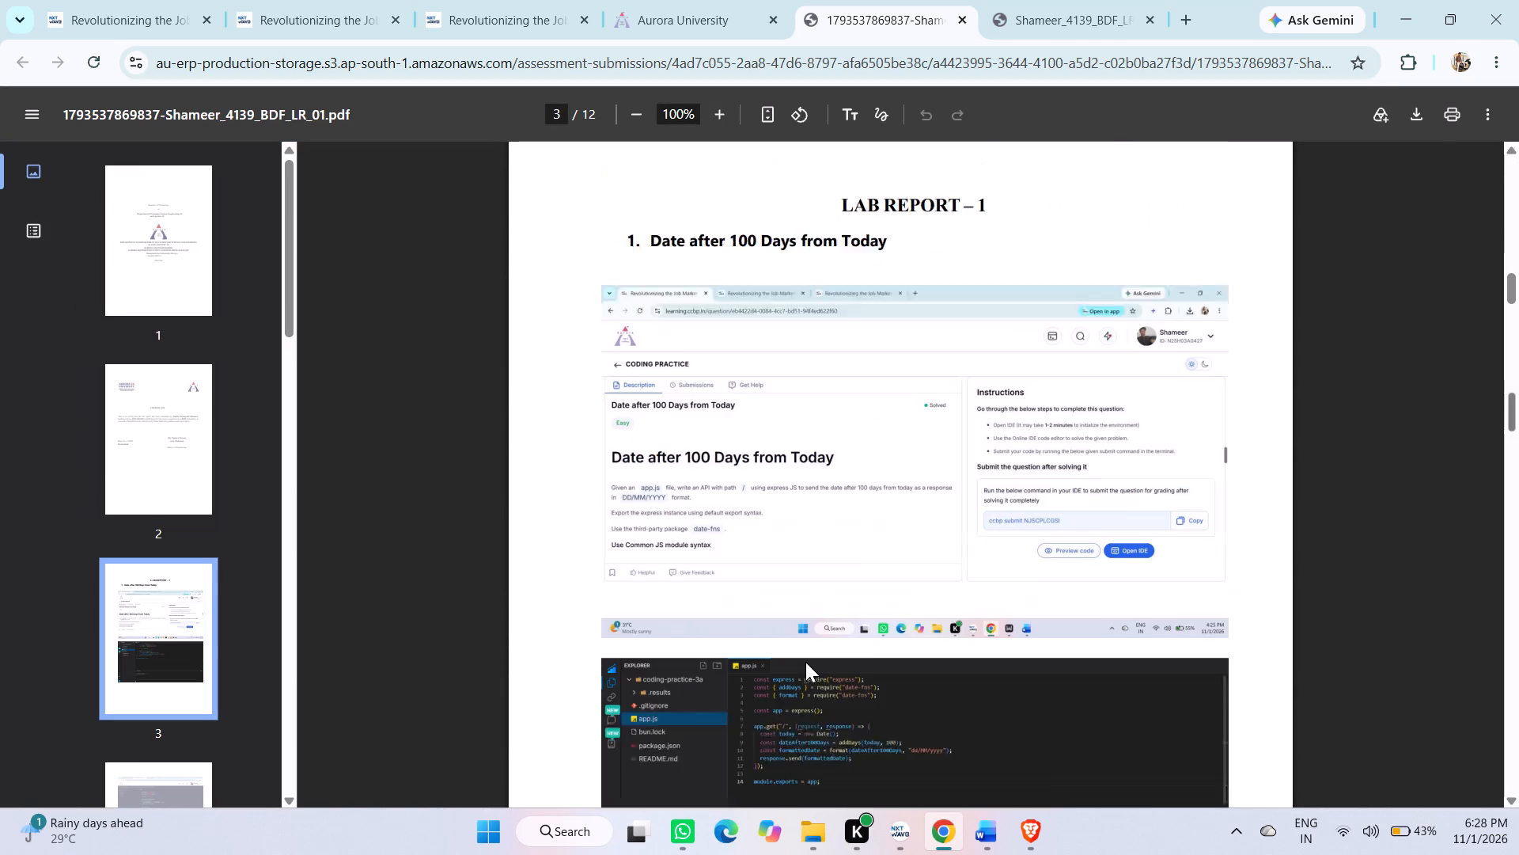
pyautogui.scroll(-8, 805, 662)
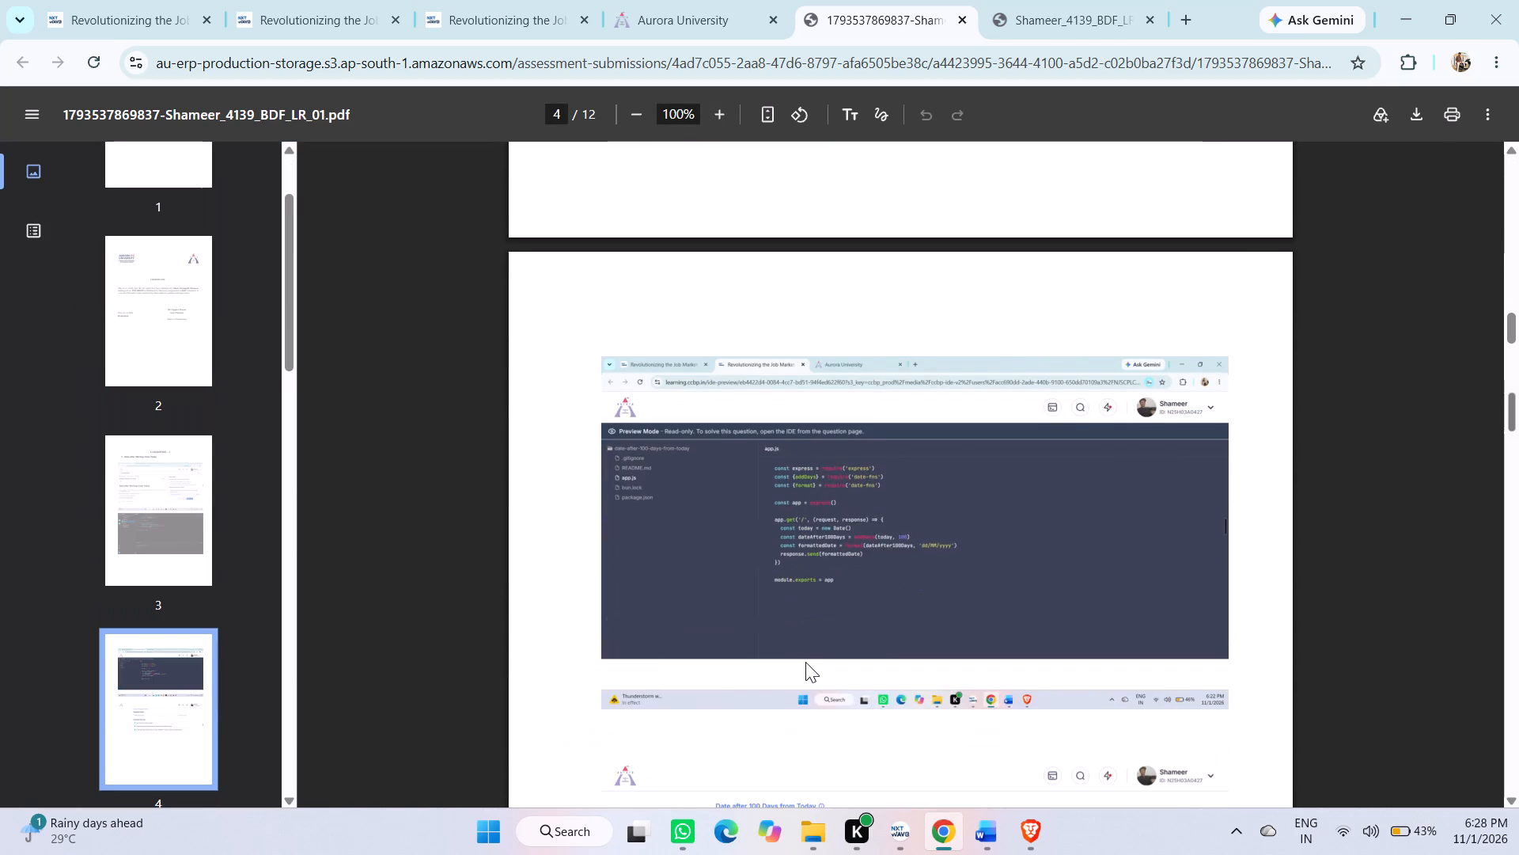
pyautogui.scroll(-16, 805, 662)
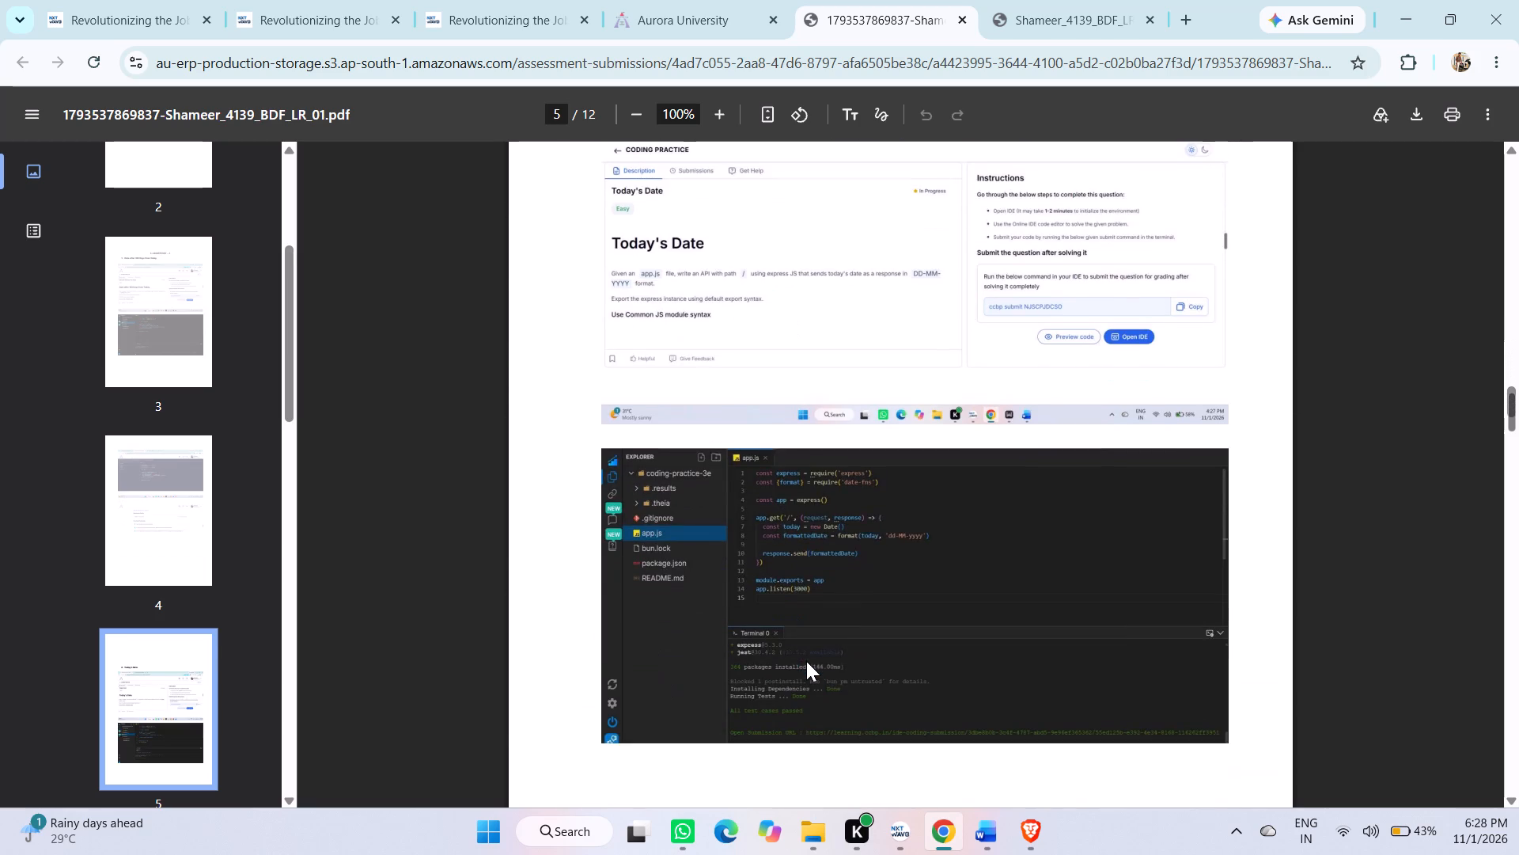
pyautogui.scroll(-7, 806, 661)
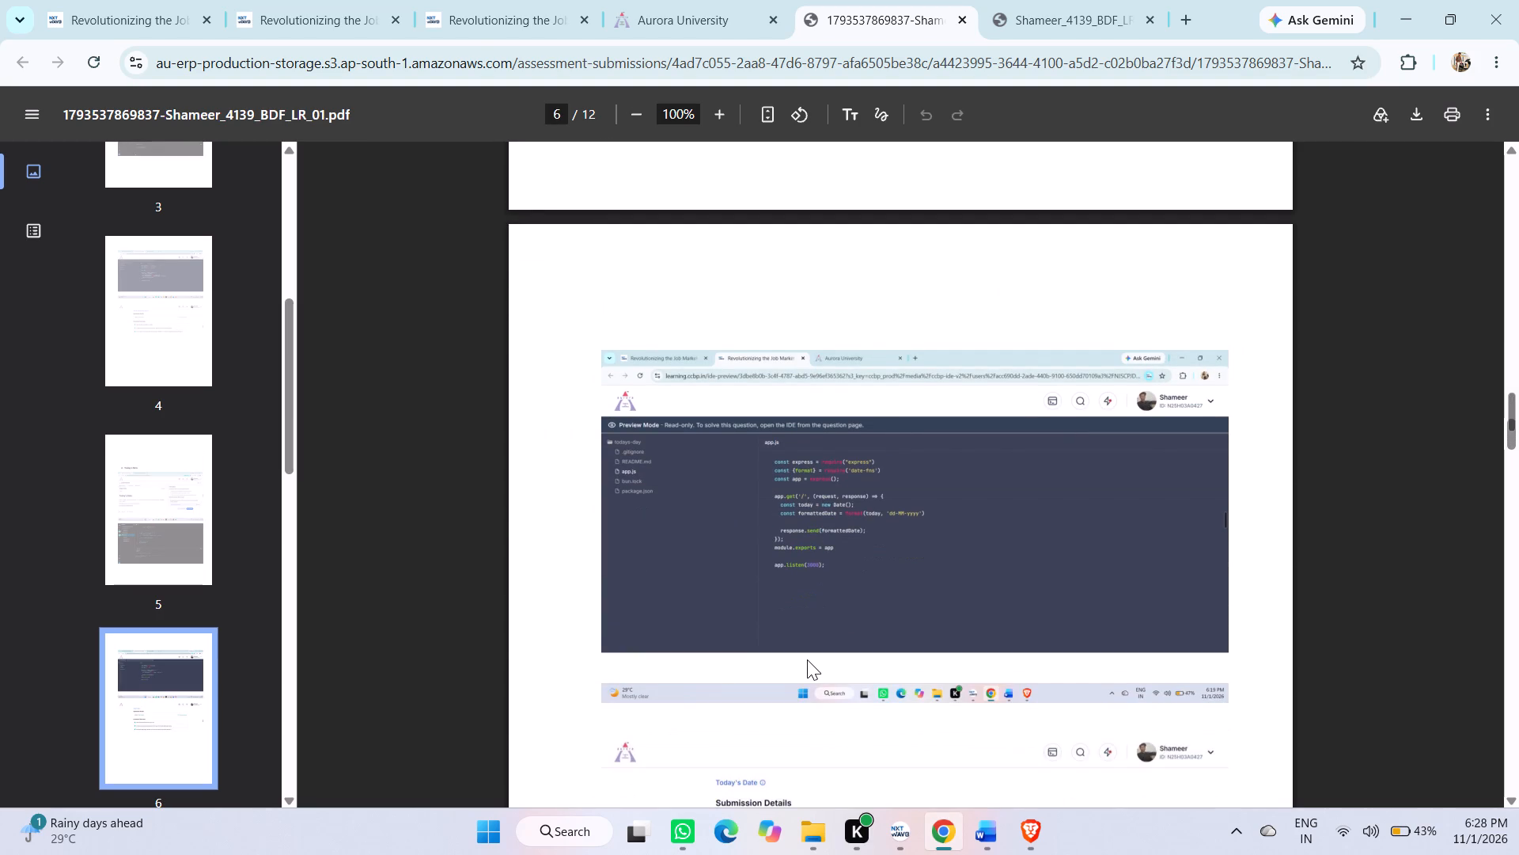
# Compare the Today's Date code editor screenshot on page 5 with the preview and submission screenshots on page 6.
pyautogui.scroll(1, 807, 659)
pyautogui.scroll(-2, 807, 659)
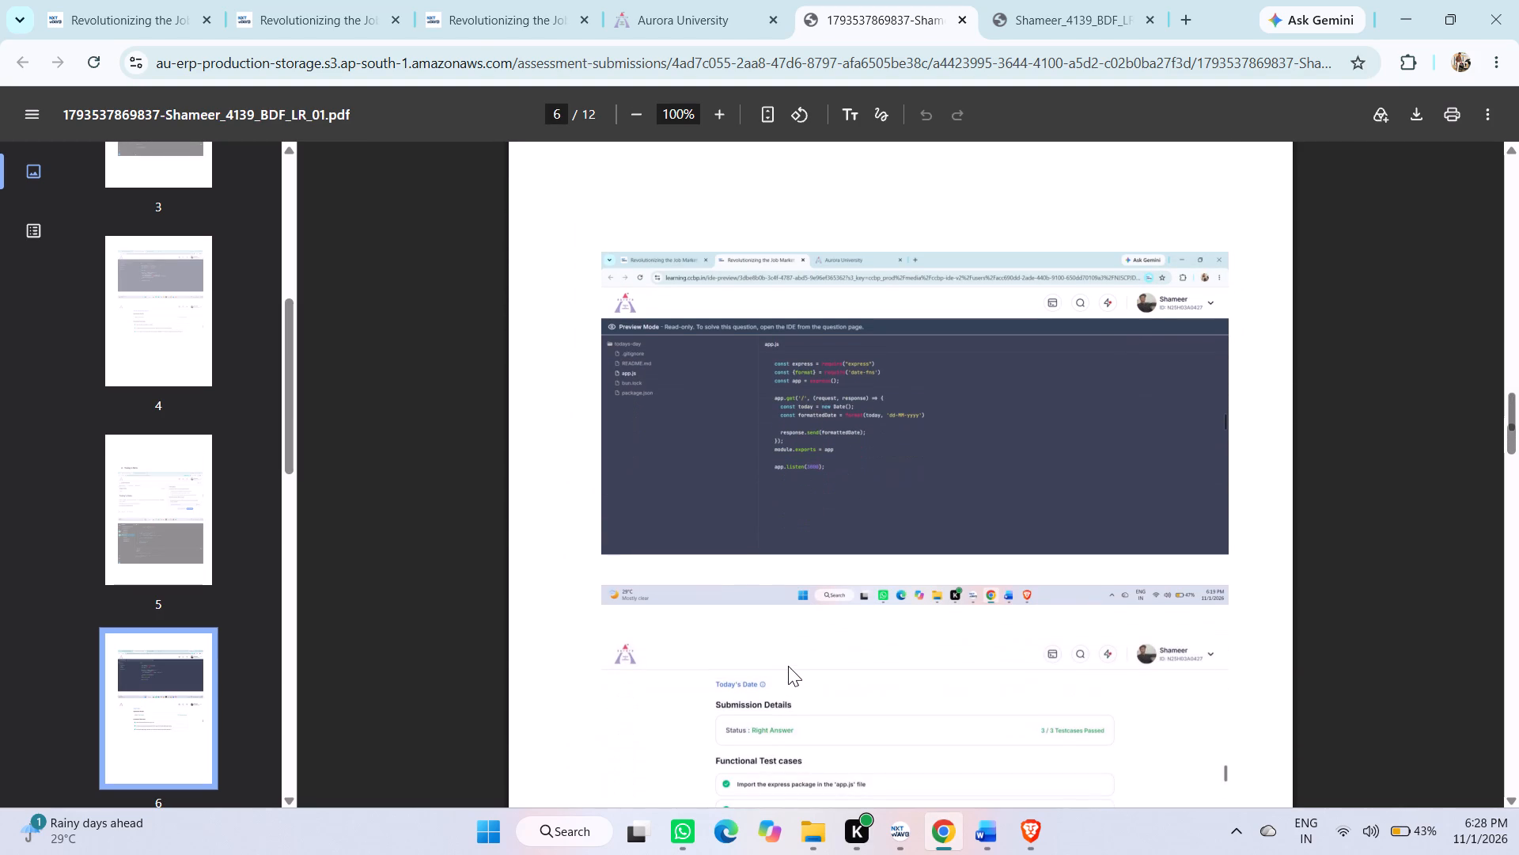
pyautogui.scroll(5, 782, 668)
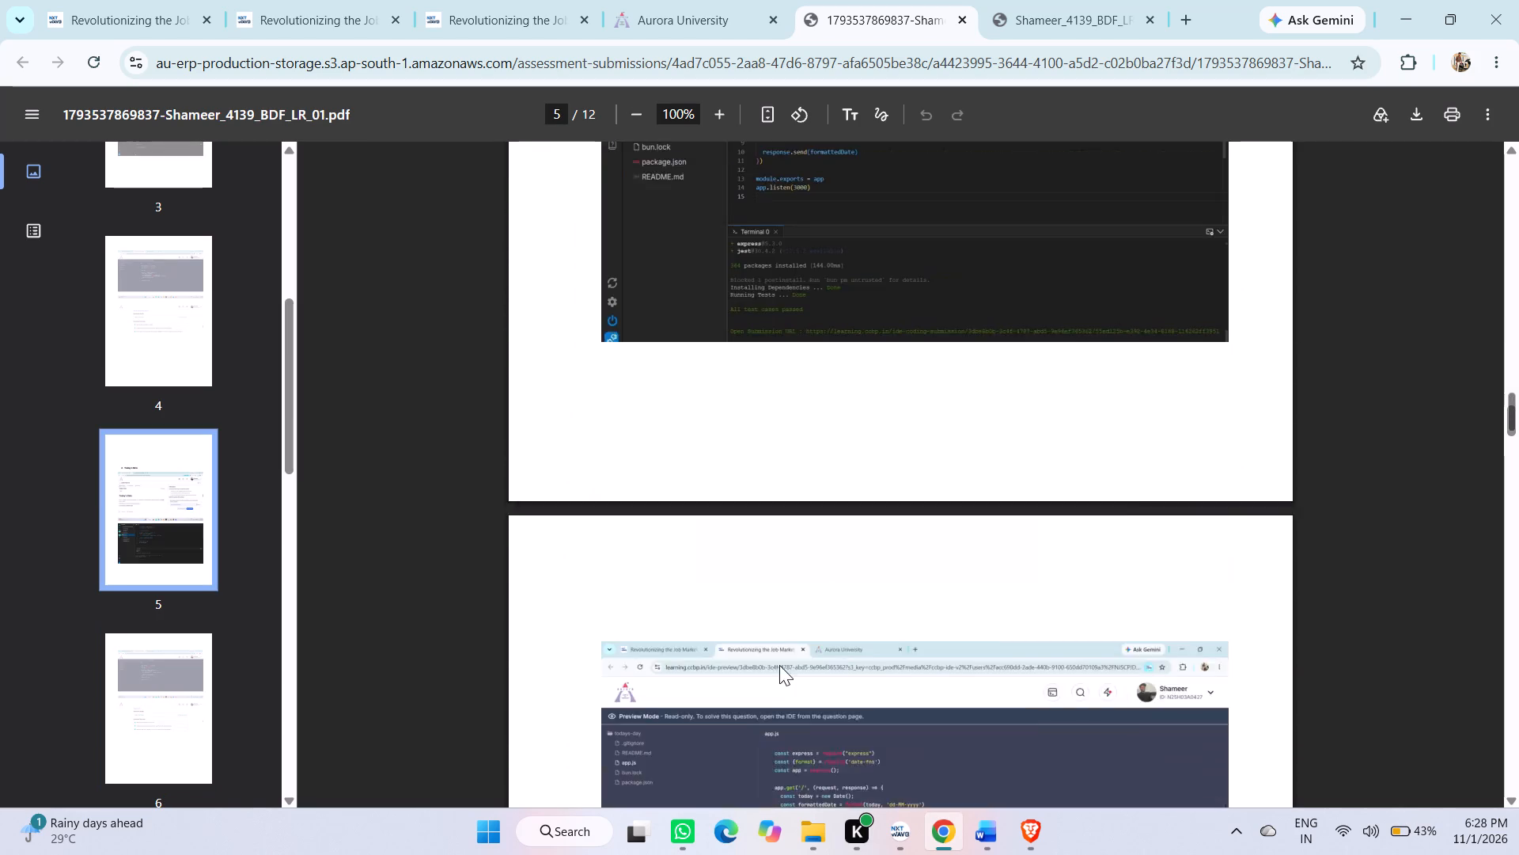
pyautogui.scroll(3, 779, 665)
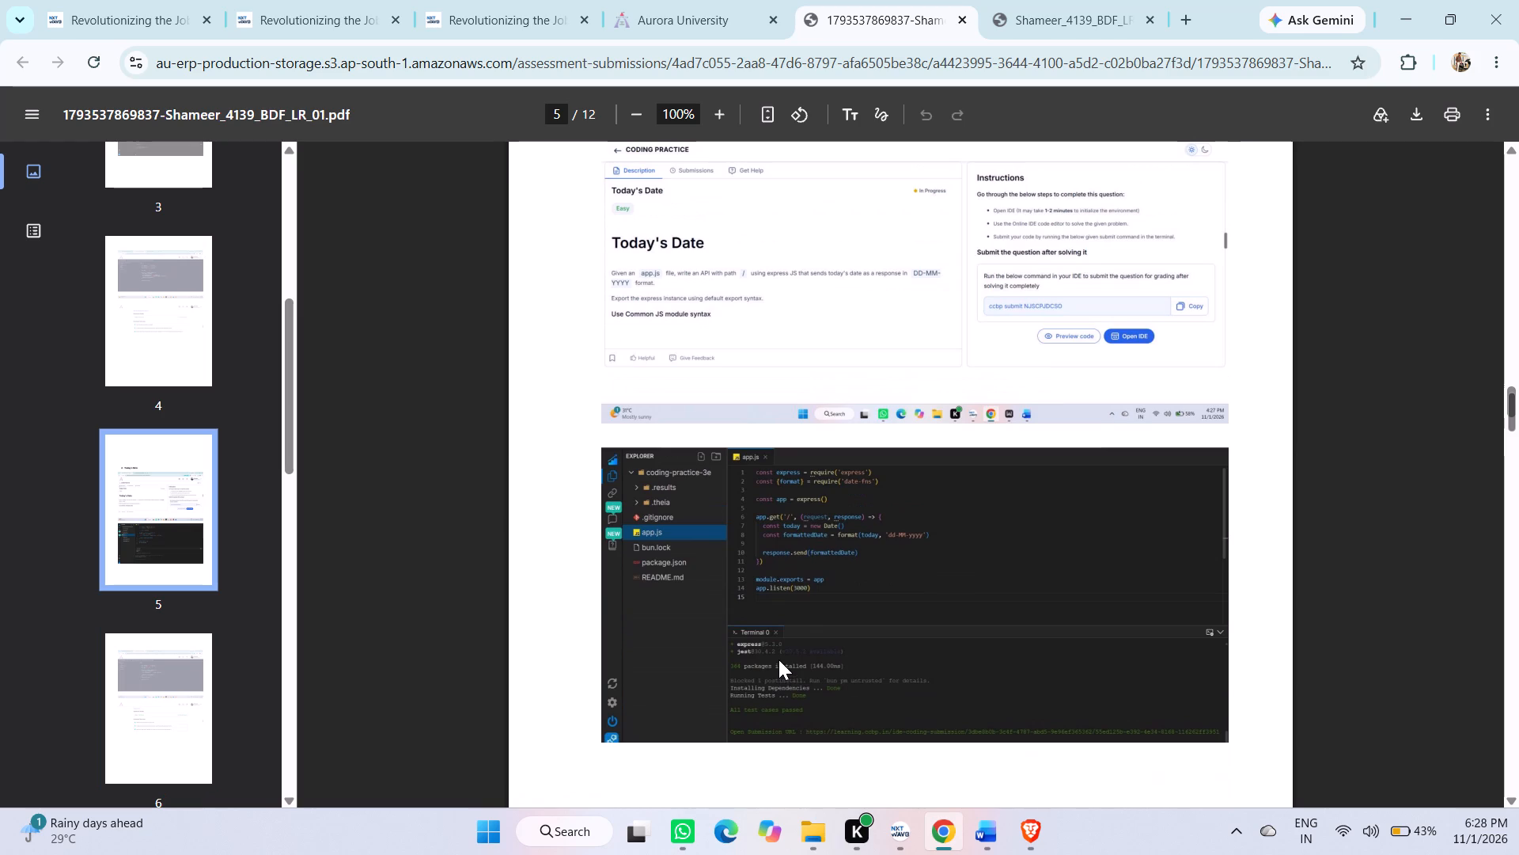
pyautogui.scroll(-3, 778, 659)
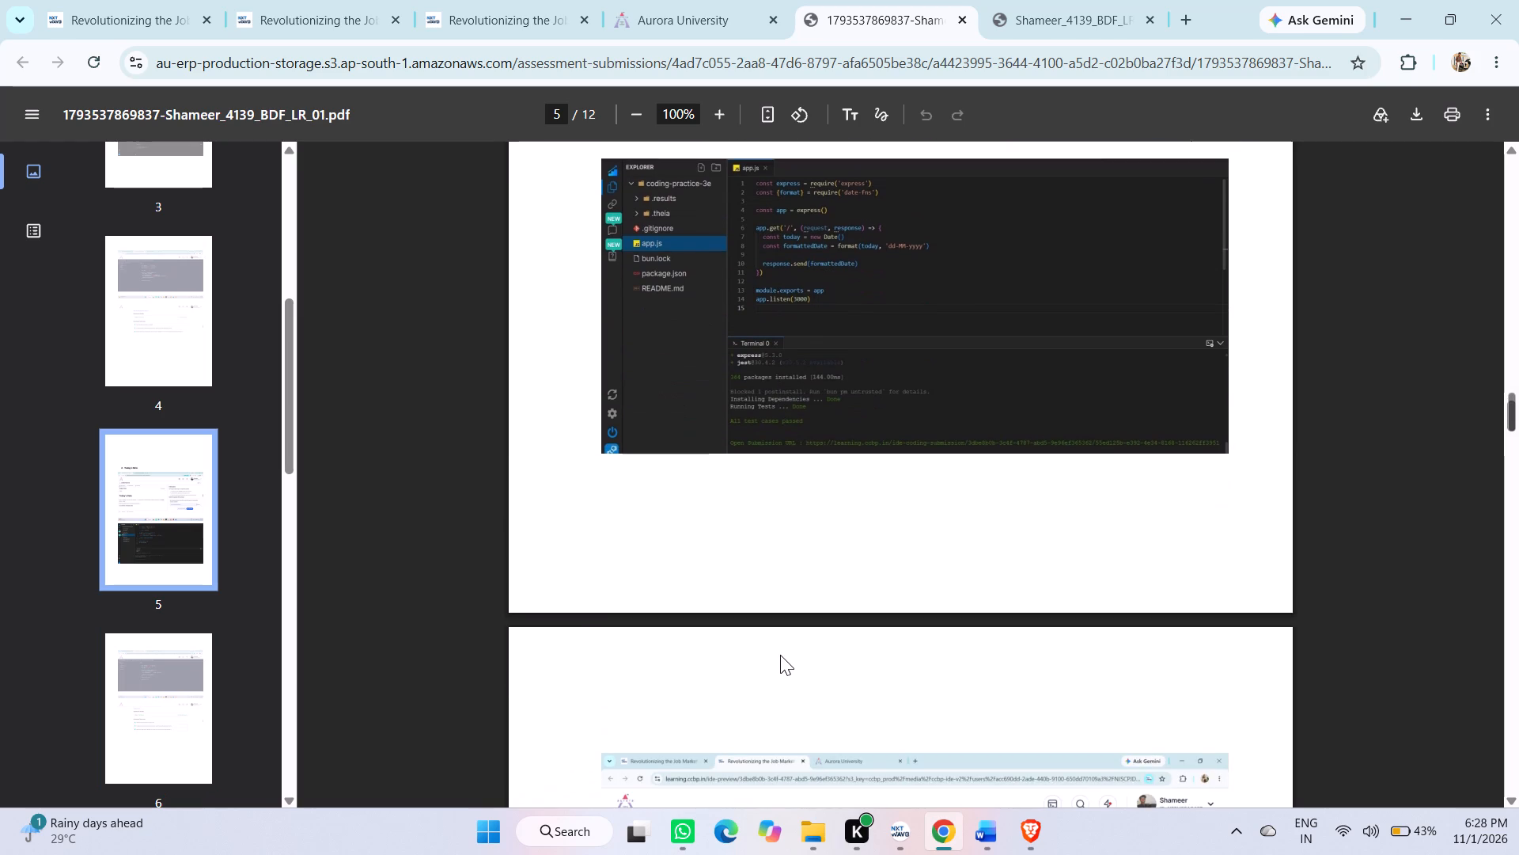
pyautogui.scroll(-5, 780, 650)
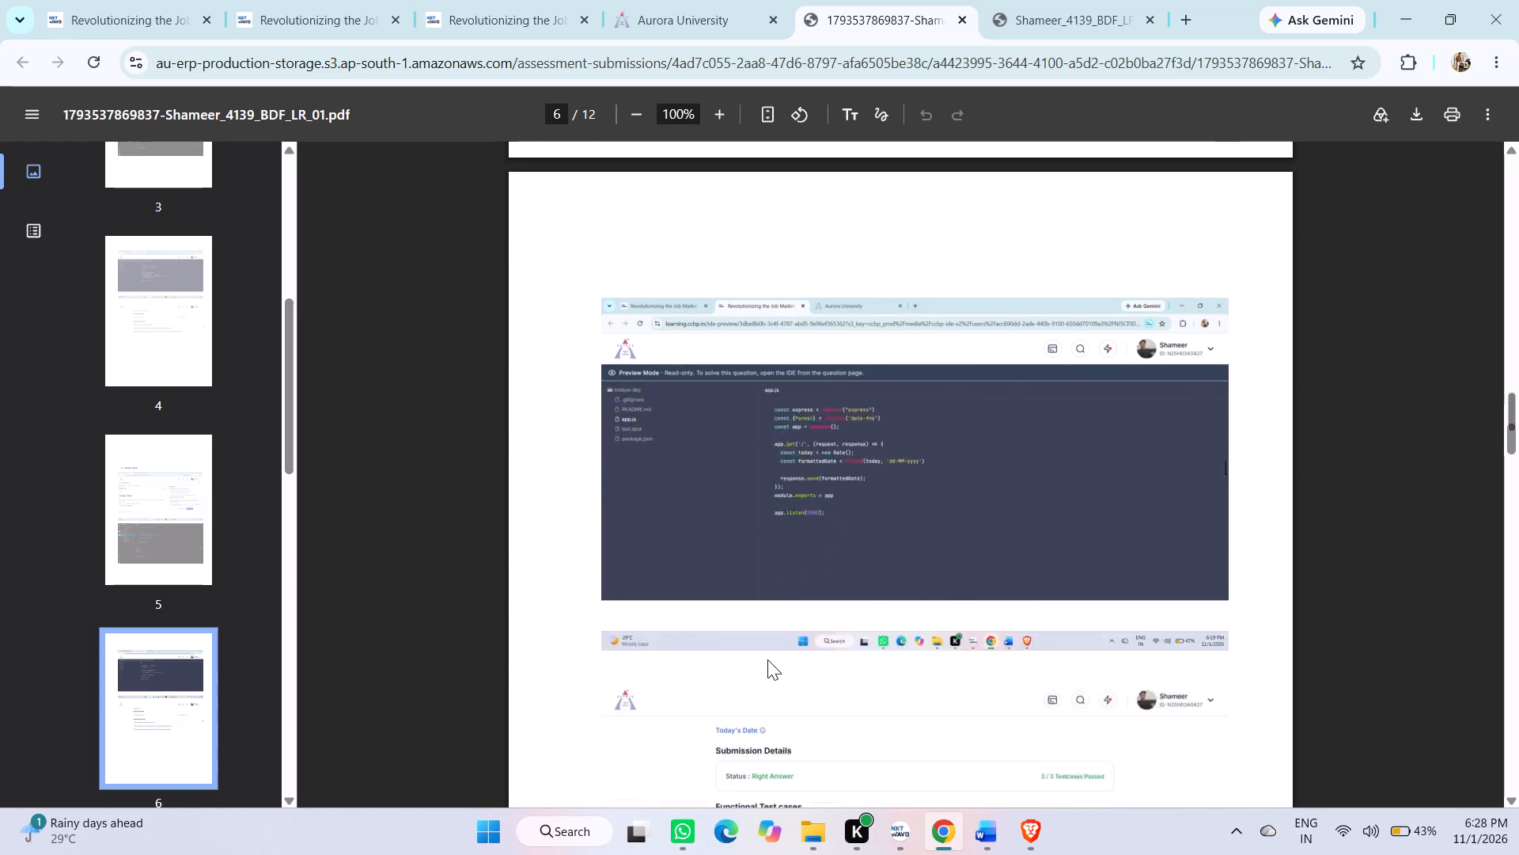
pyautogui.scroll(8, 767, 659)
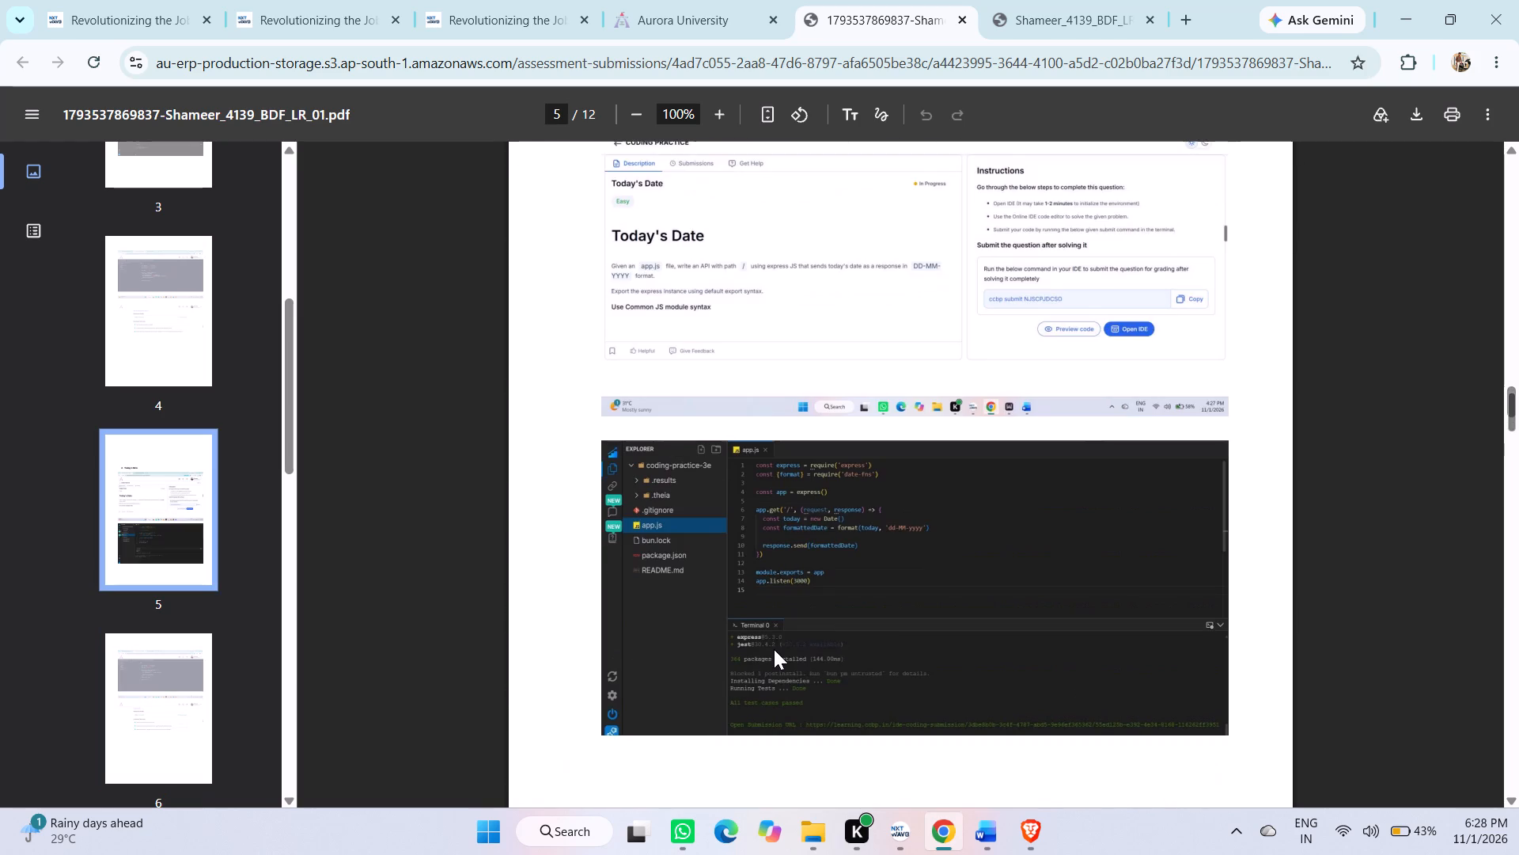
pyautogui.scroll(-6, 774, 649)
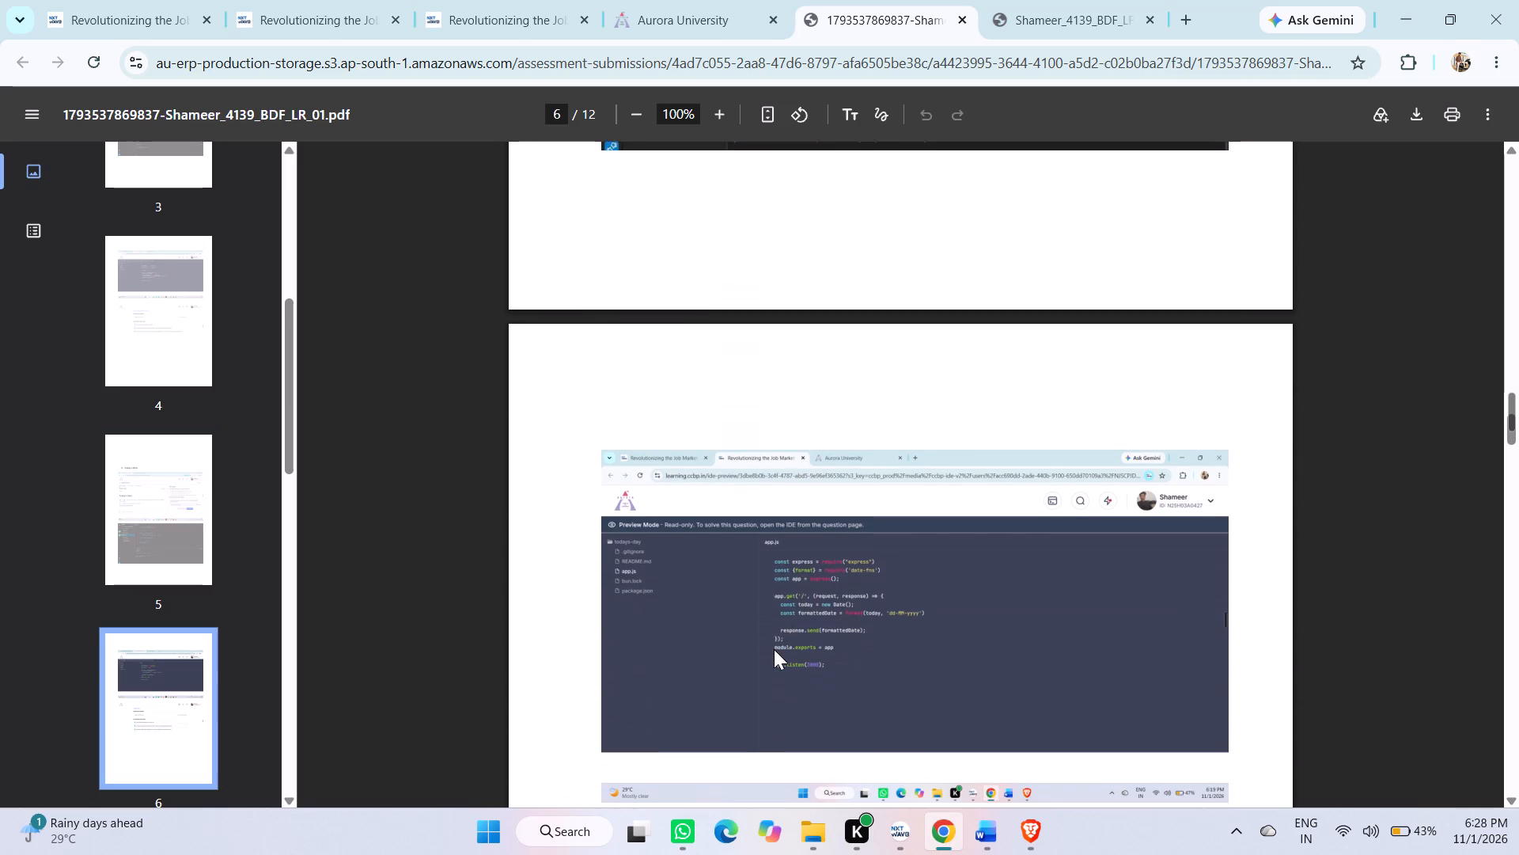
pyautogui.scroll(6, 774, 649)
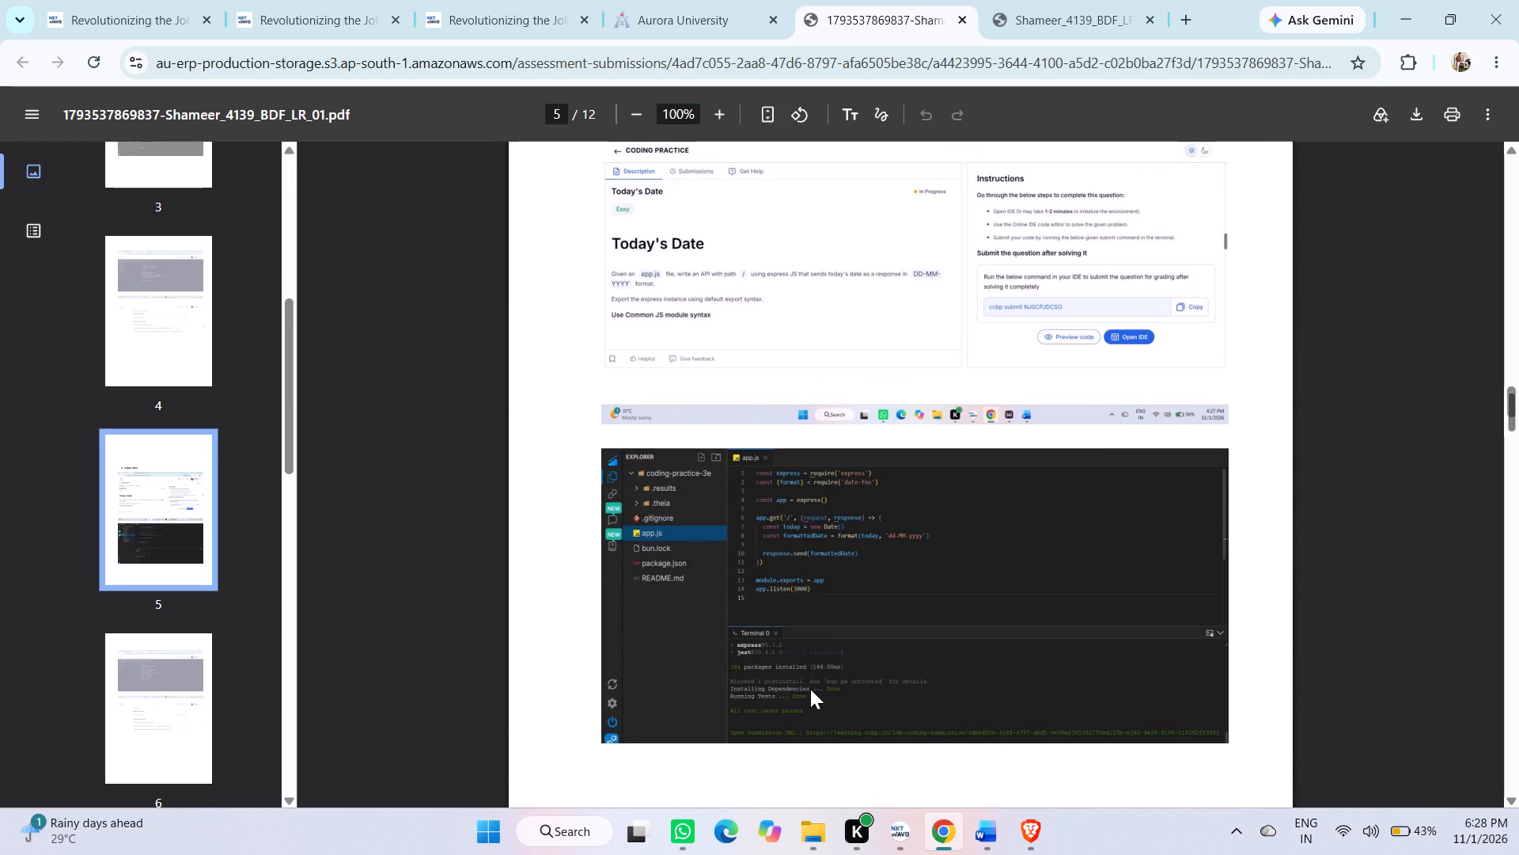
pyautogui.scroll(-7, 810, 688)
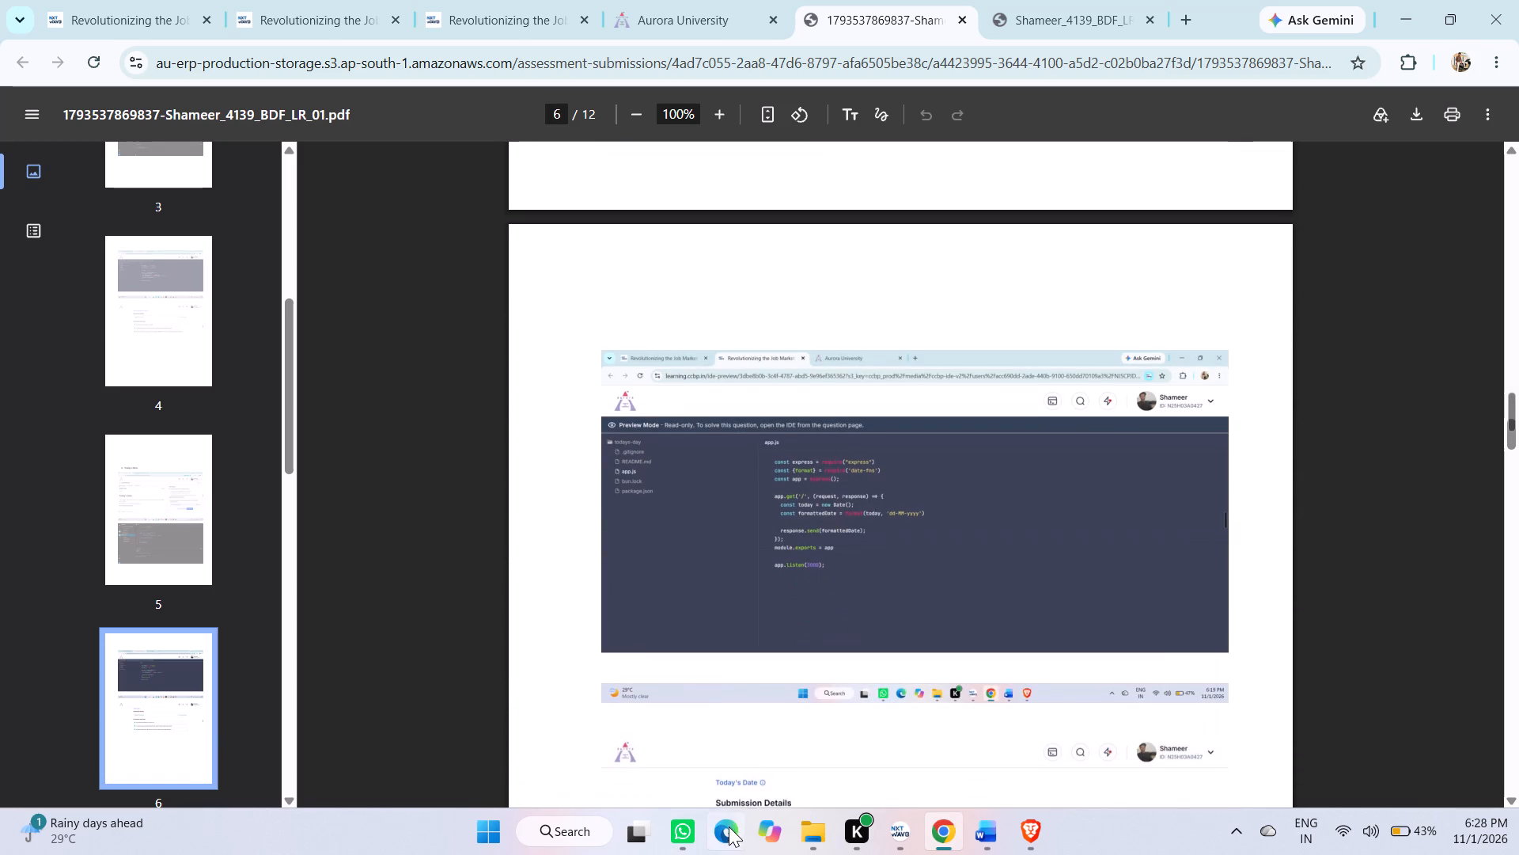